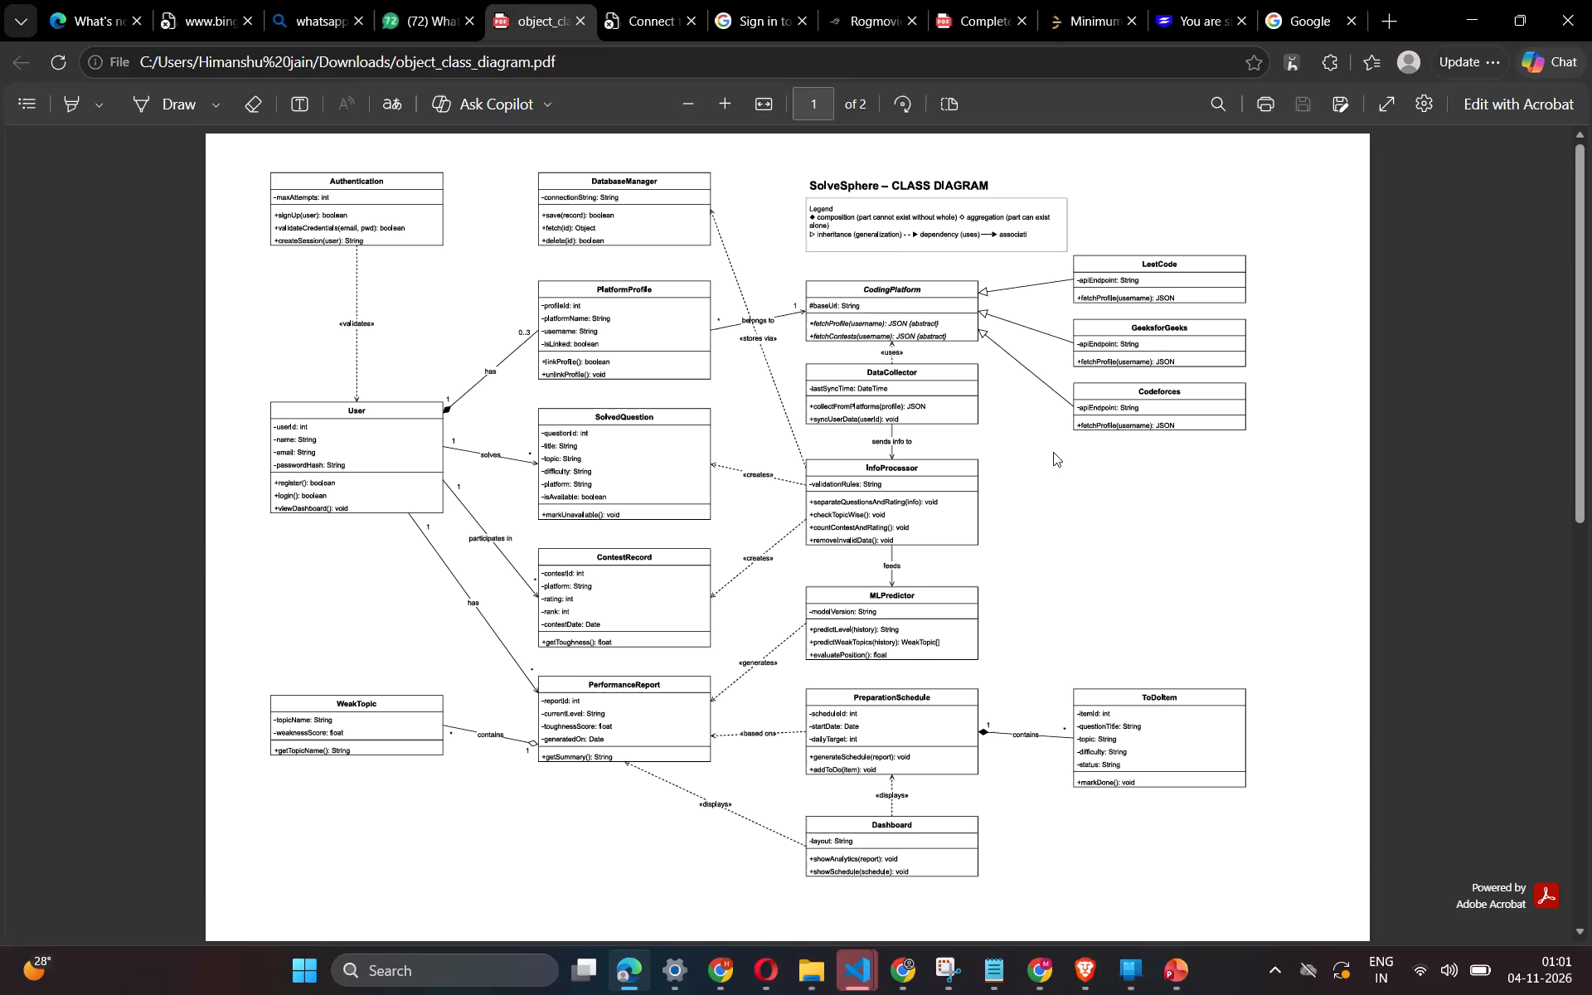
Examine the SolveSphere class diagram on page 1 and the object diagram on page 2 of the PDF.
scroll(1053, 452, right, 1)
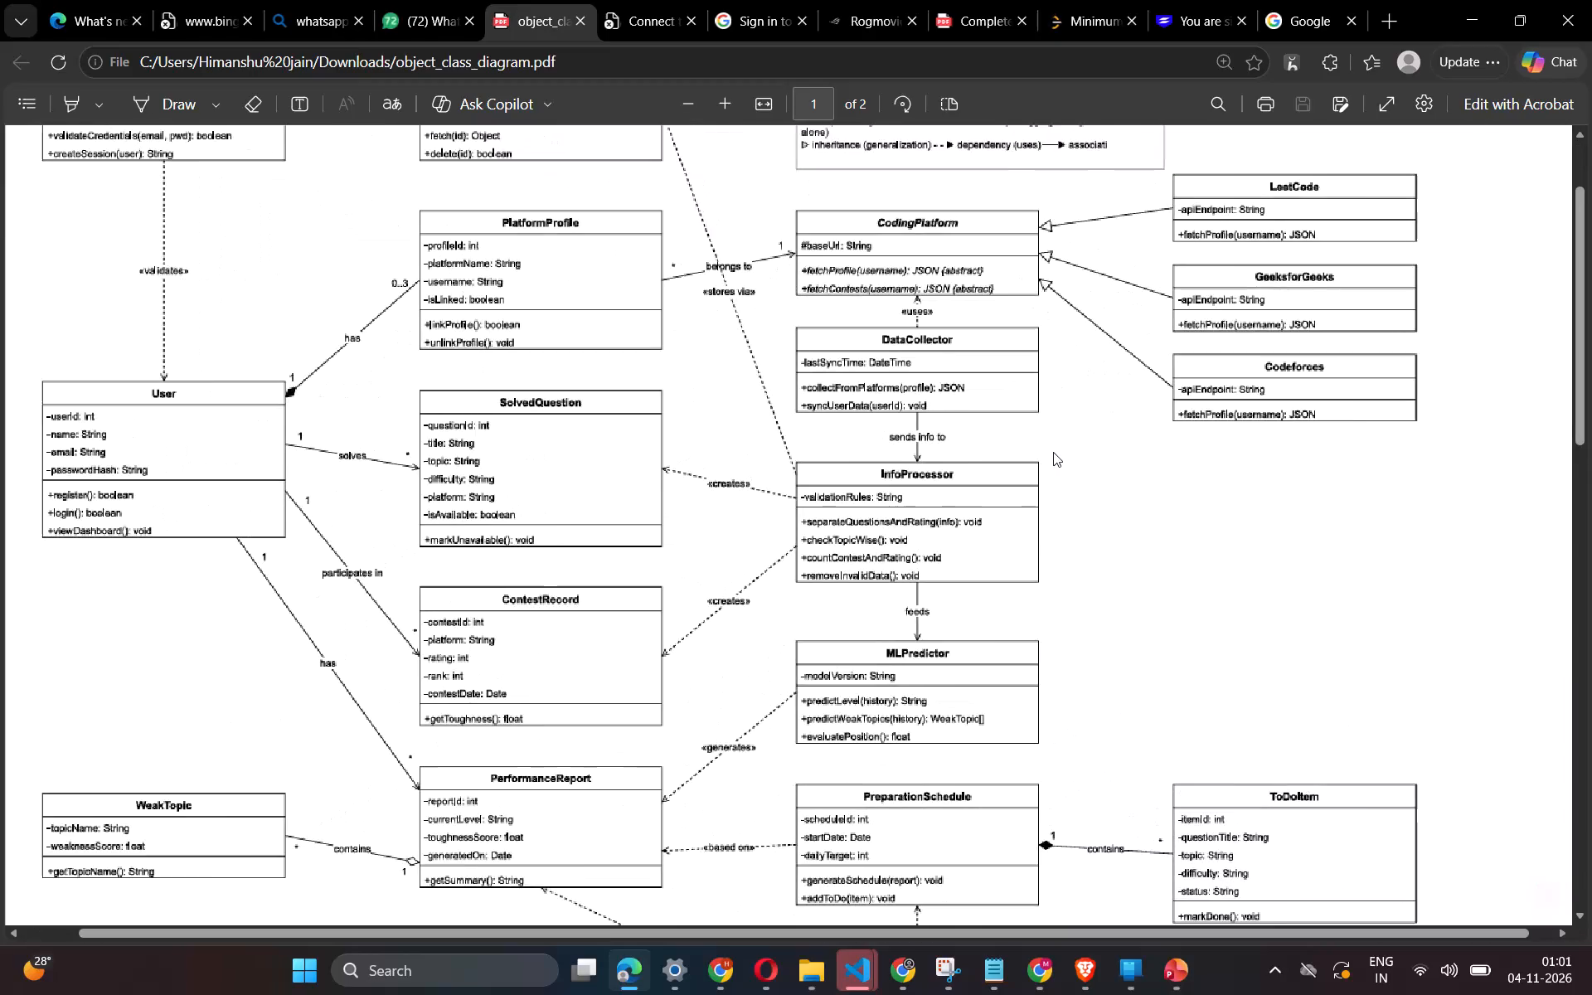
scroll(1053, 452, right, 6)
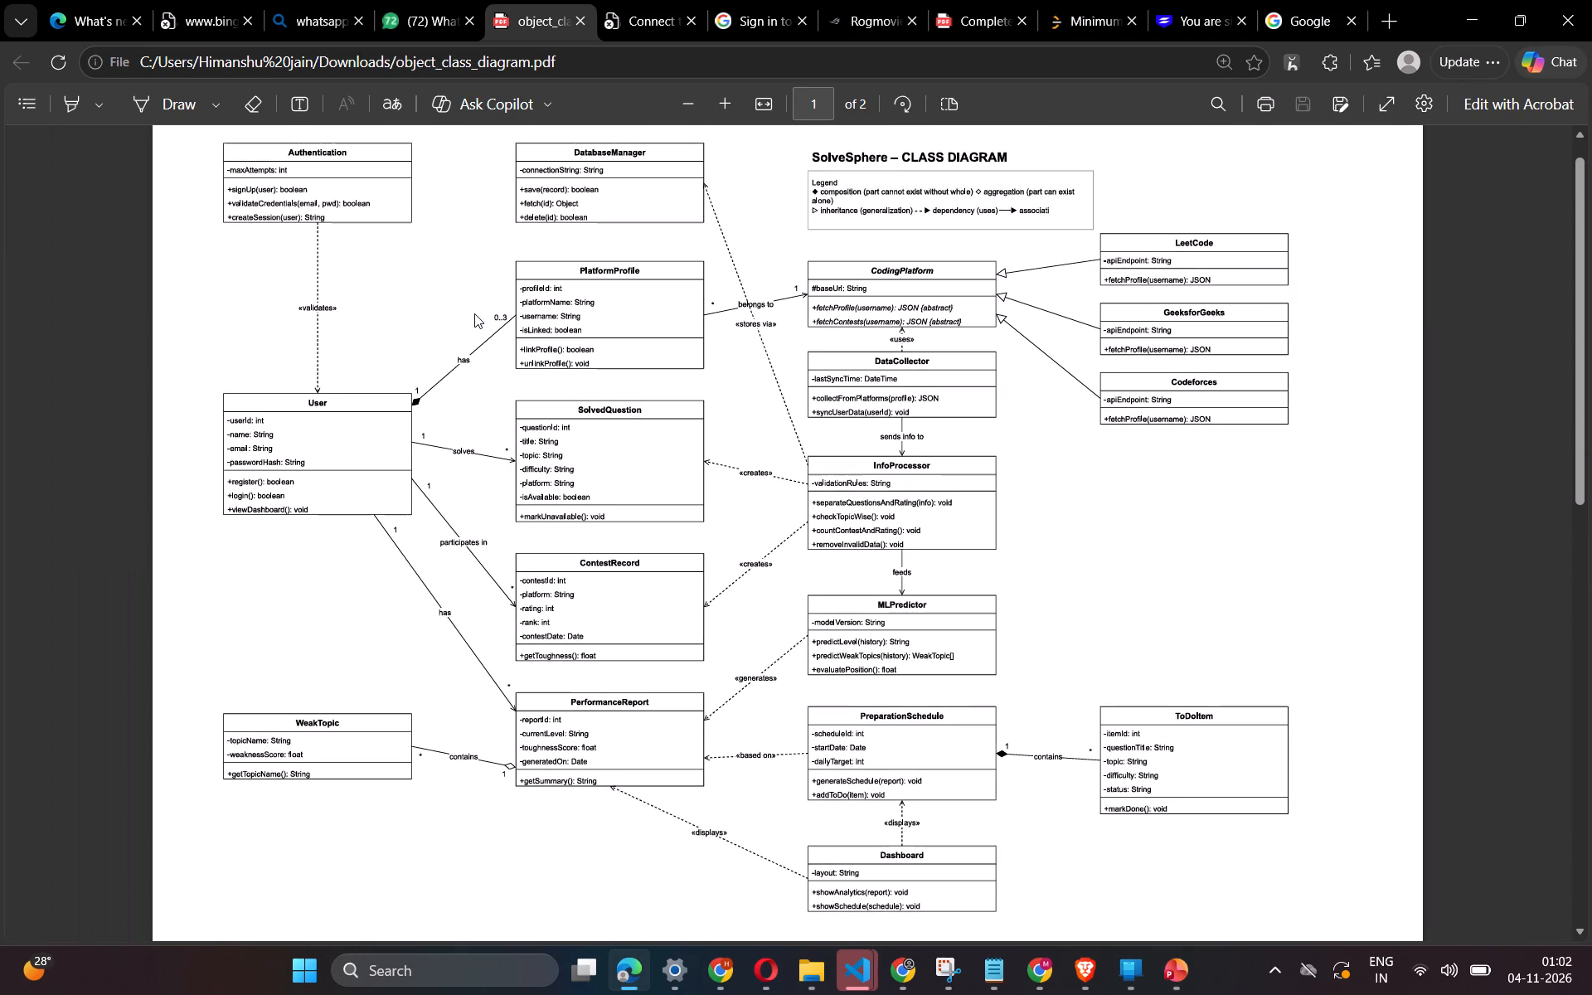
scroll(537, 680, down, 6)
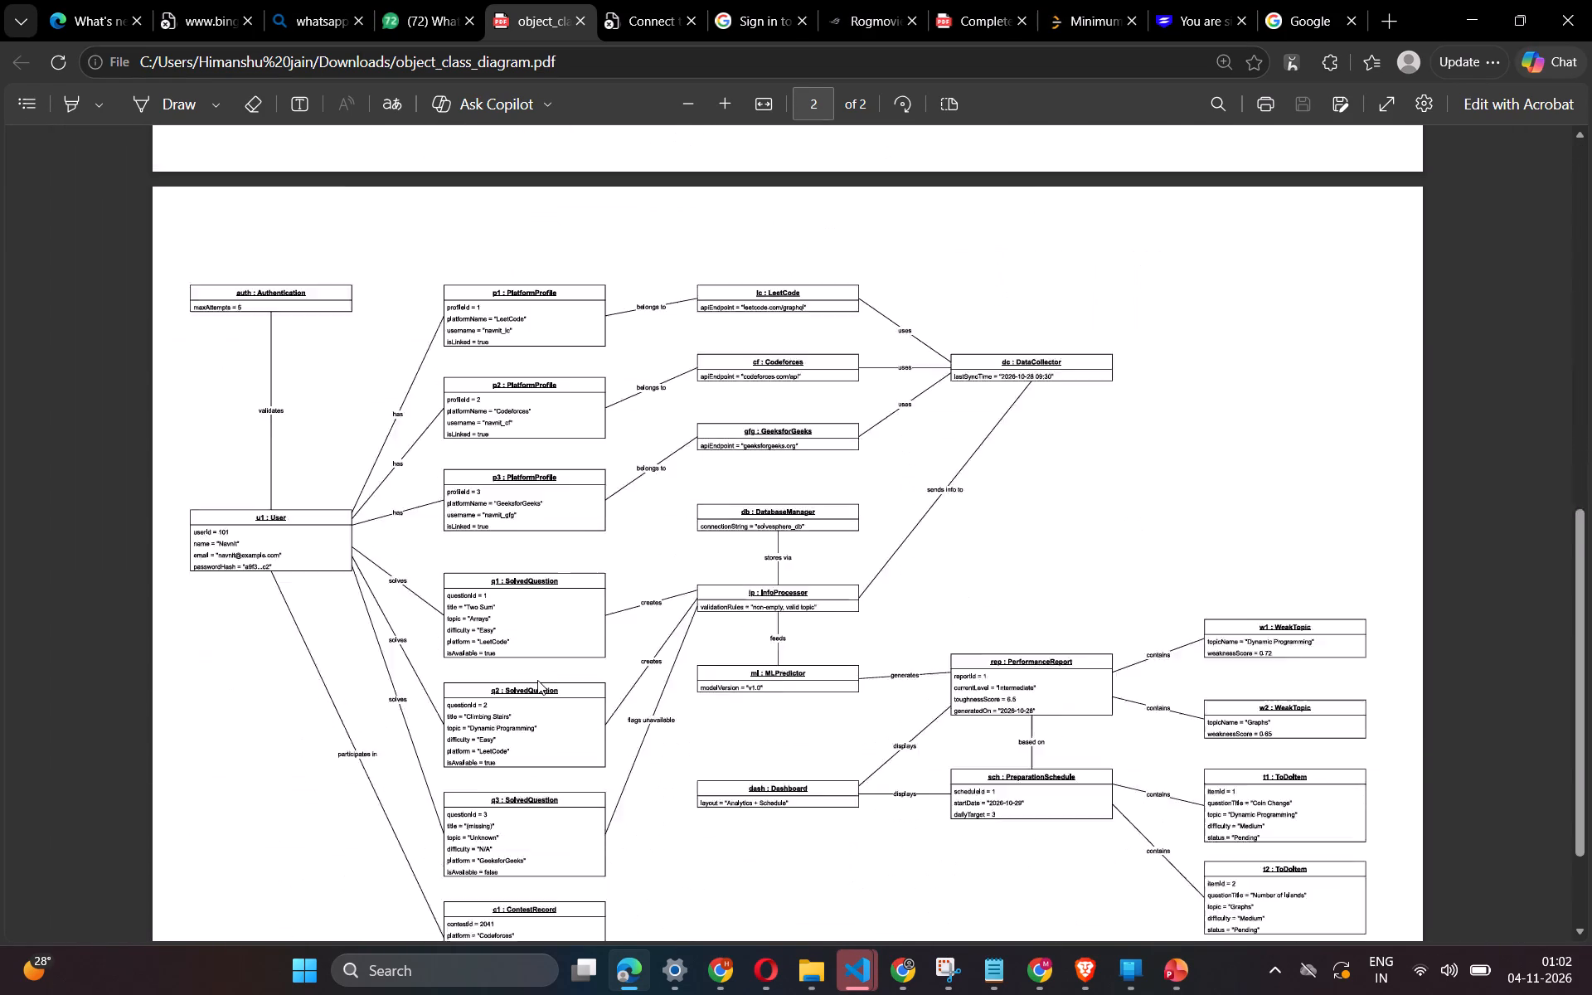
scroll(537, 680, down, 3)
scroll(537, 680, up, 1)
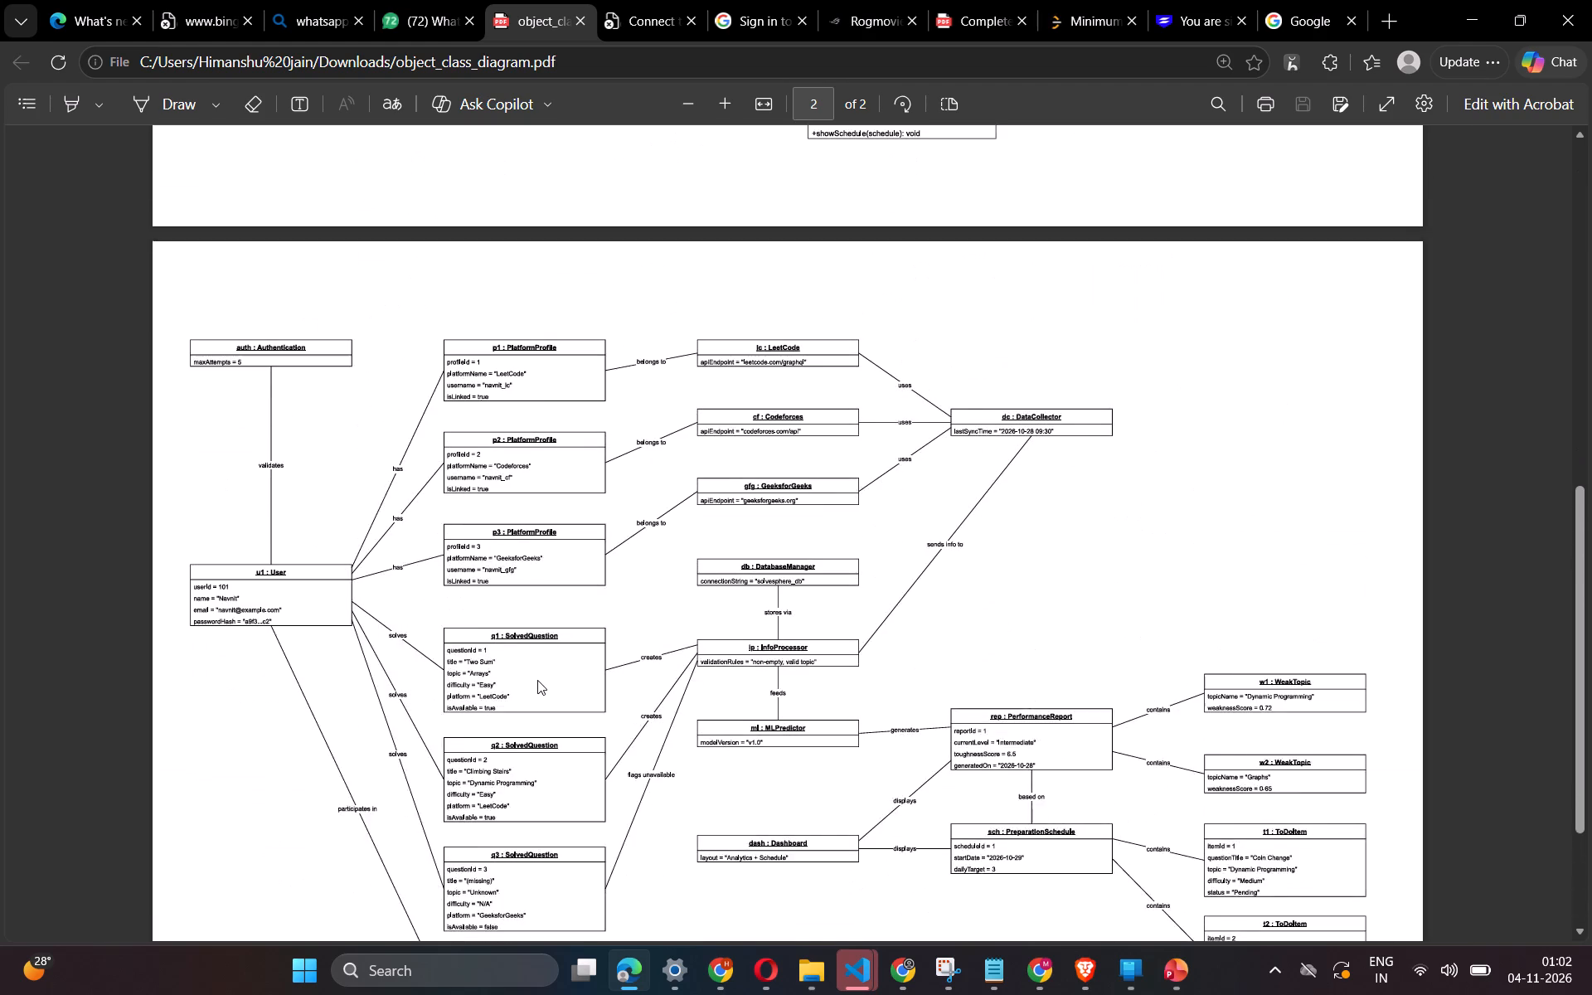
scroll(537, 680, right, 1)
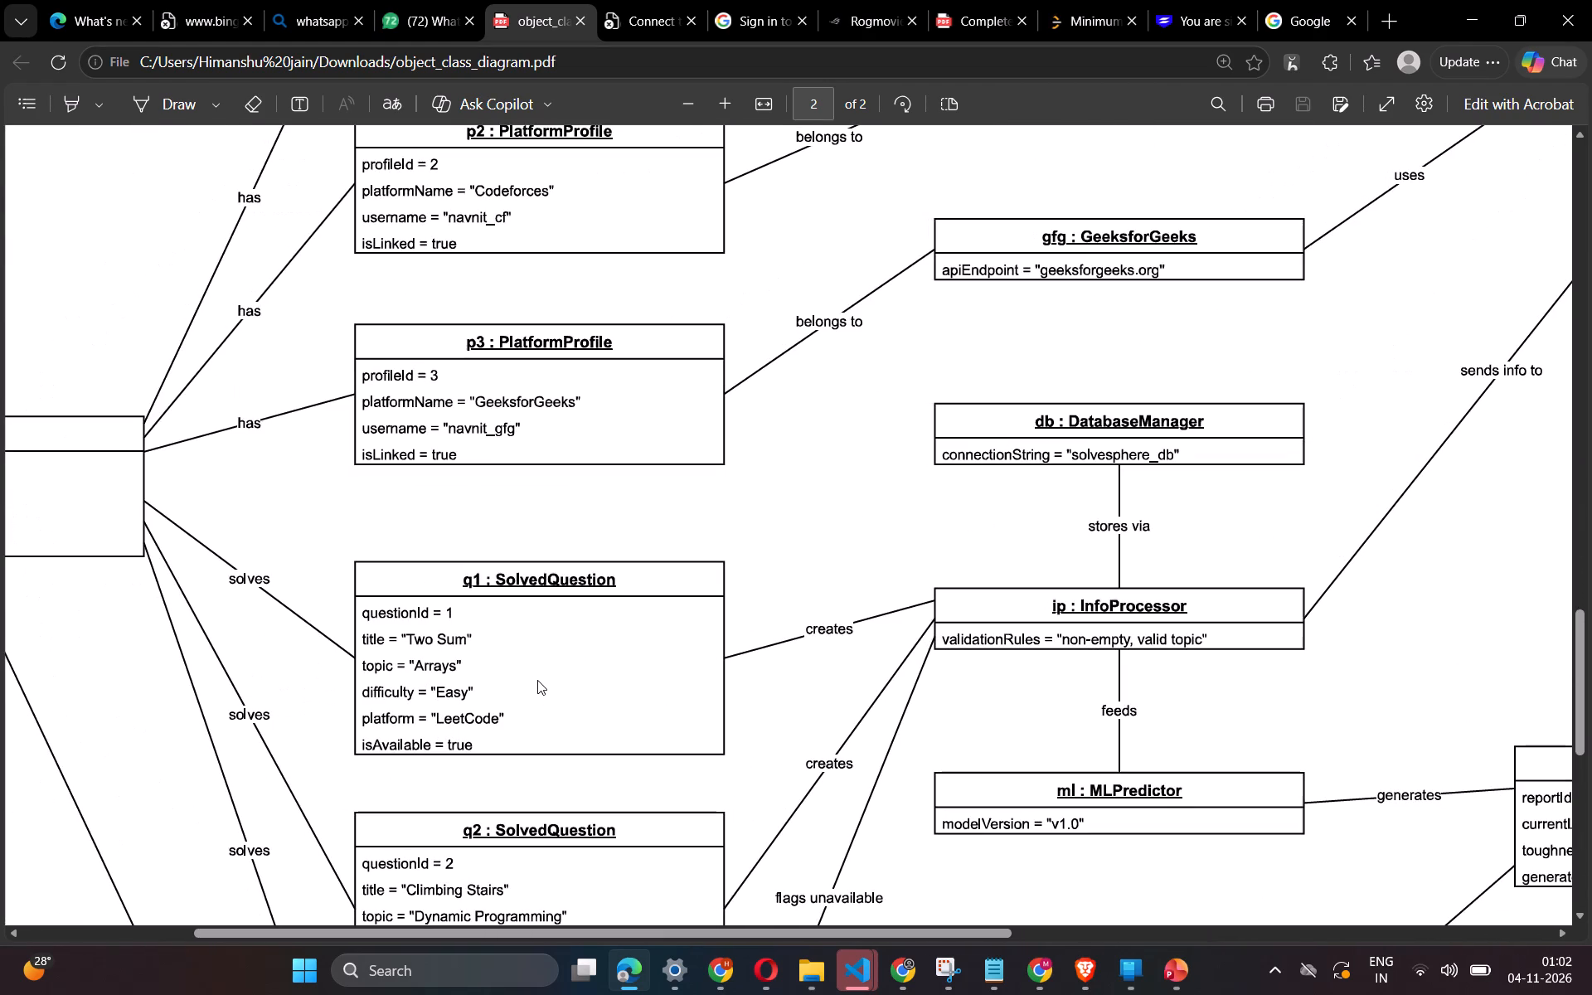
scroll(486, 434, up, 1)
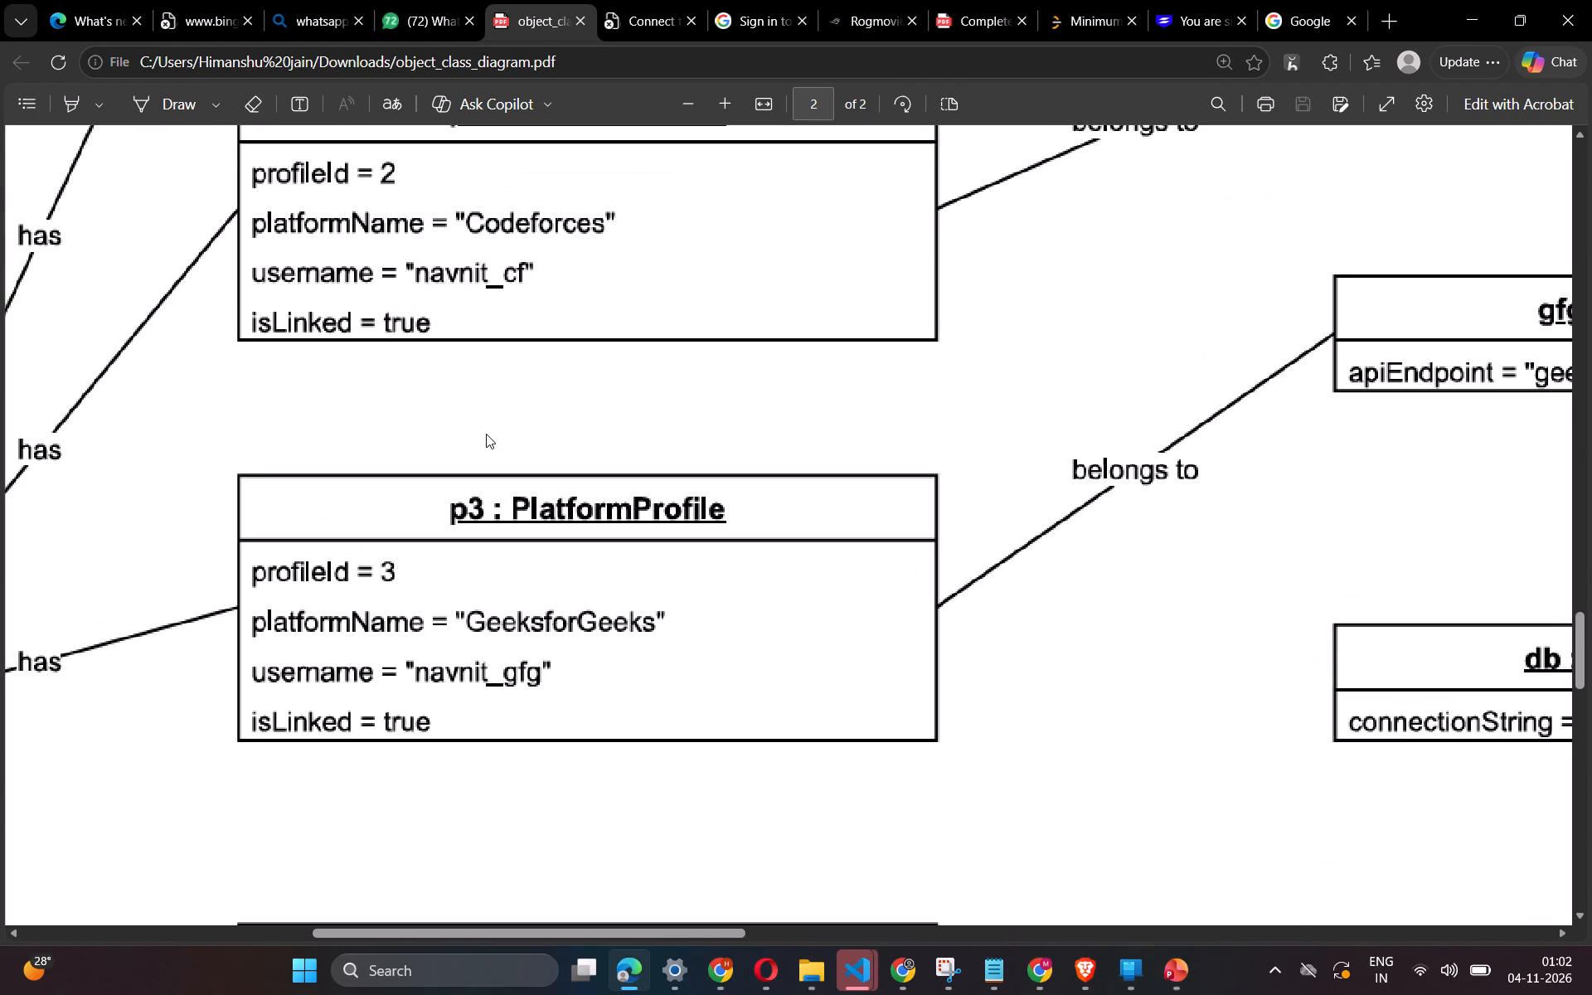
scroll(486, 434, down, 6)
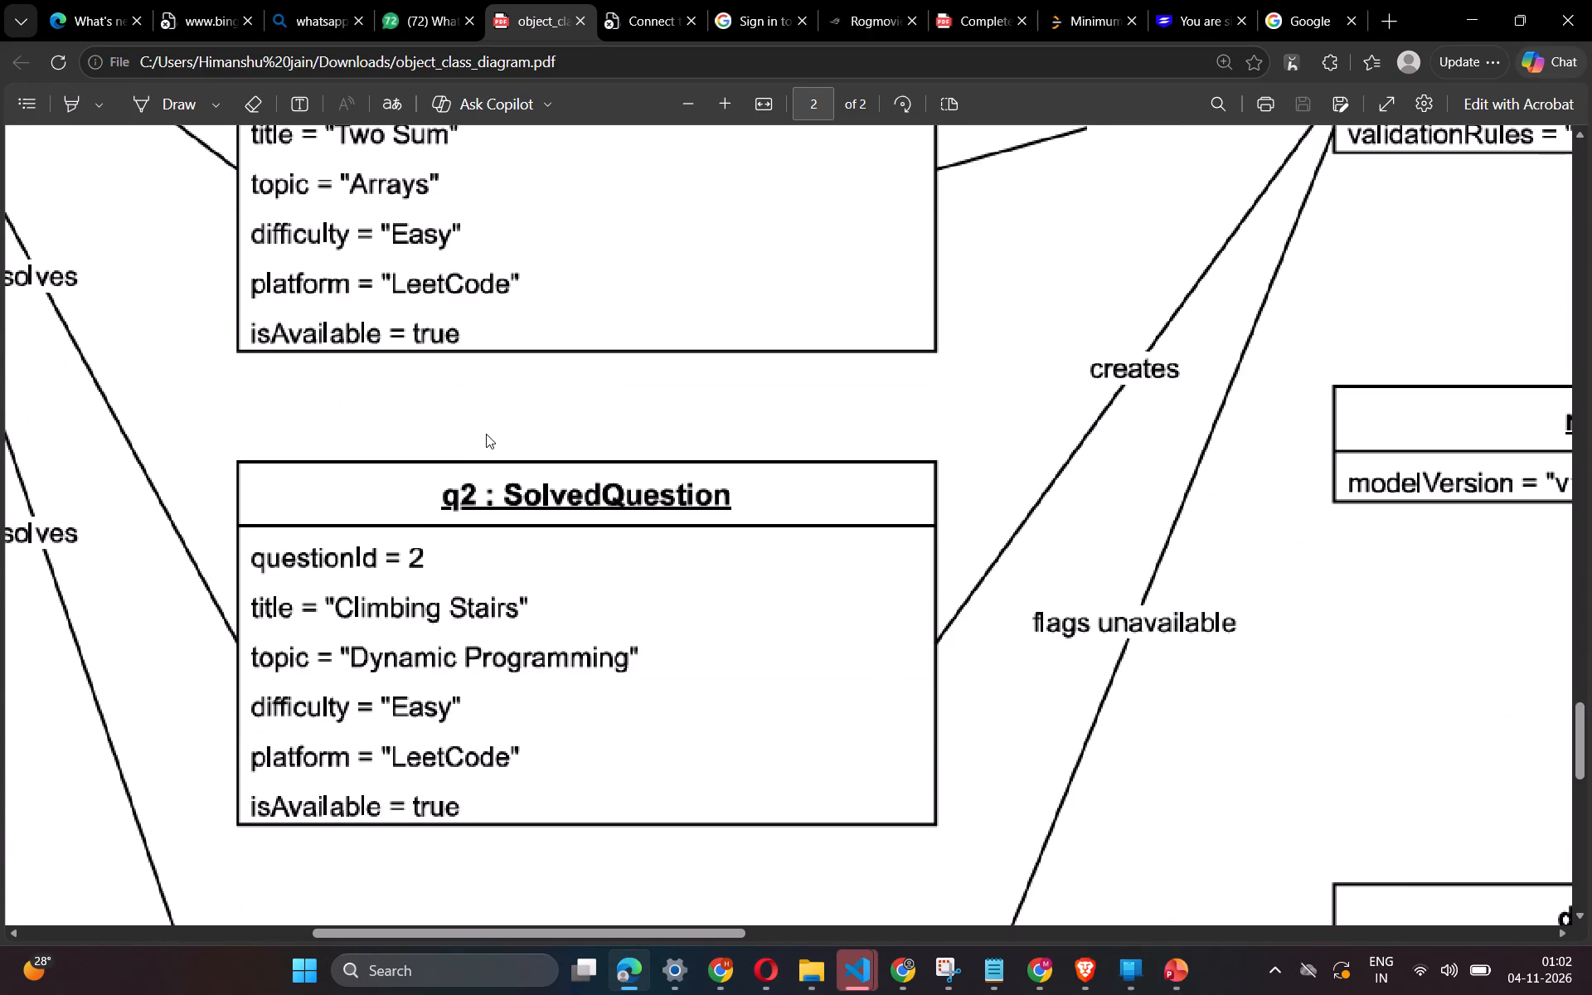
scroll(486, 434, down, 4)
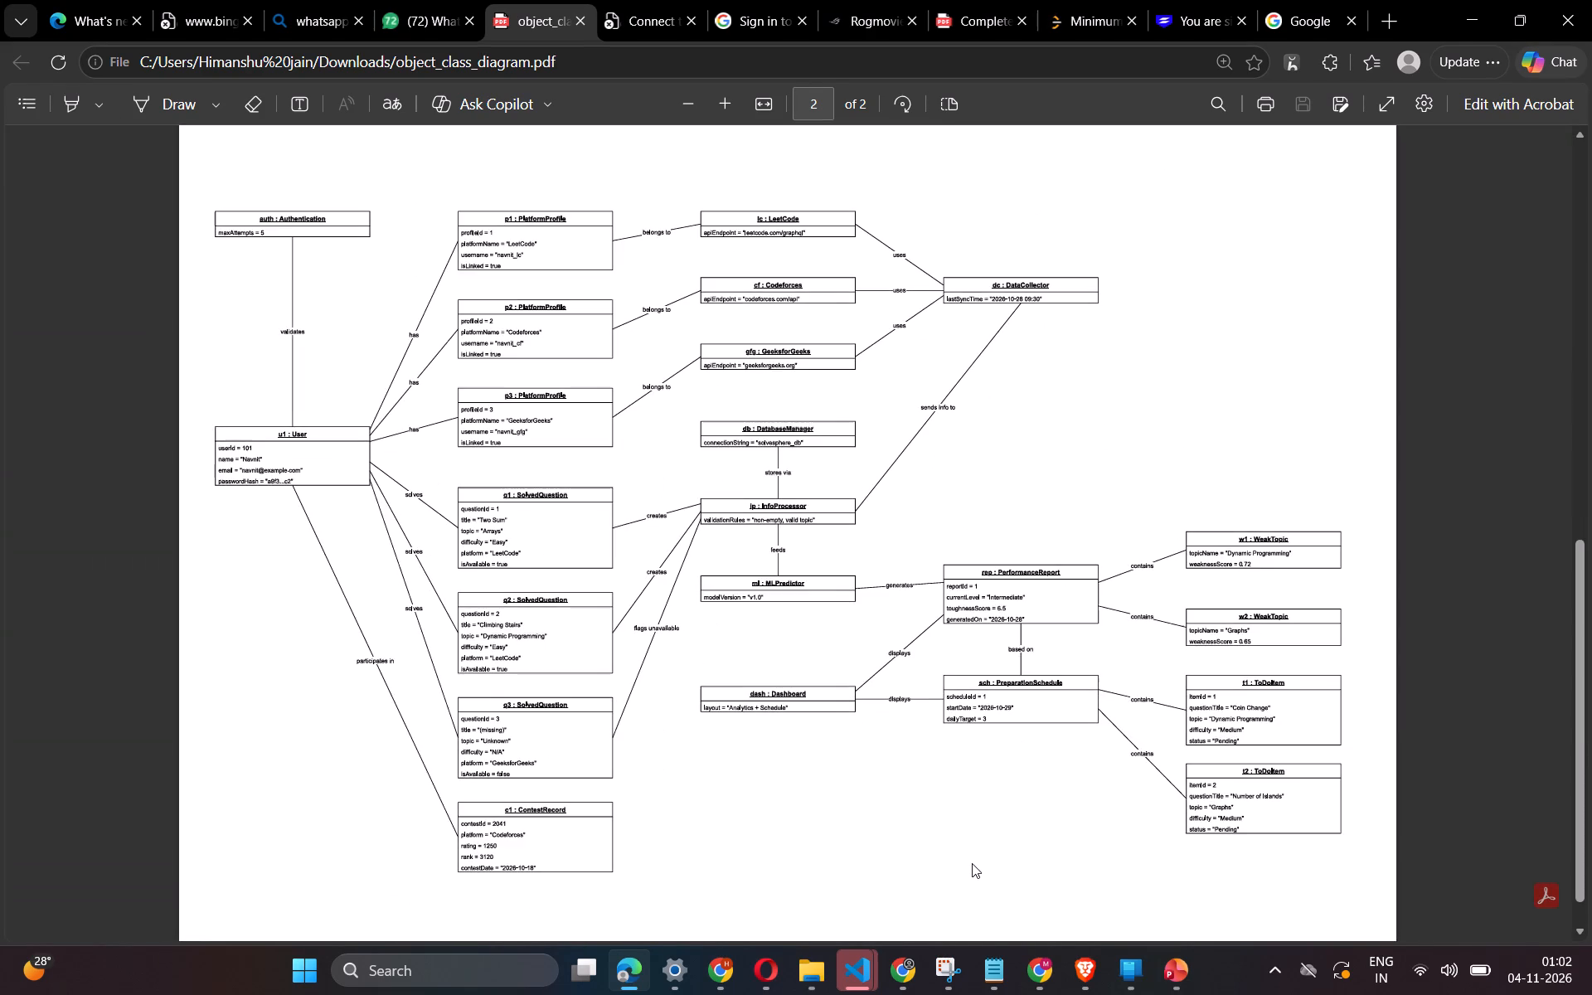
scroll(972, 863, left, 2)
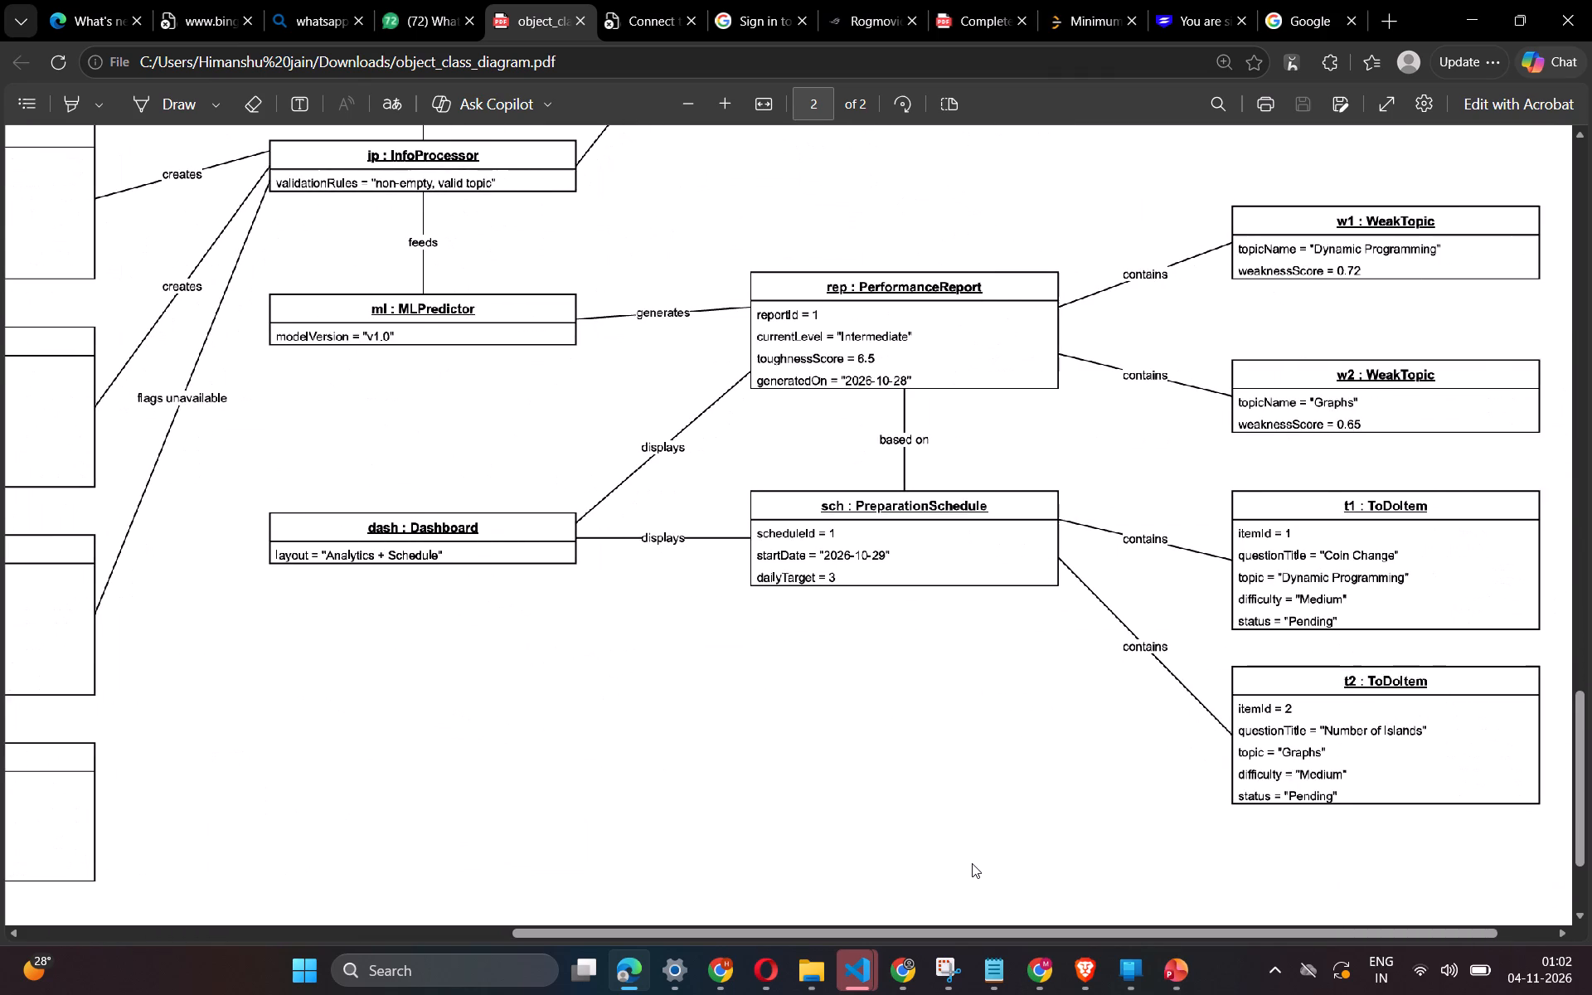
scroll(916, 650, left, 1)
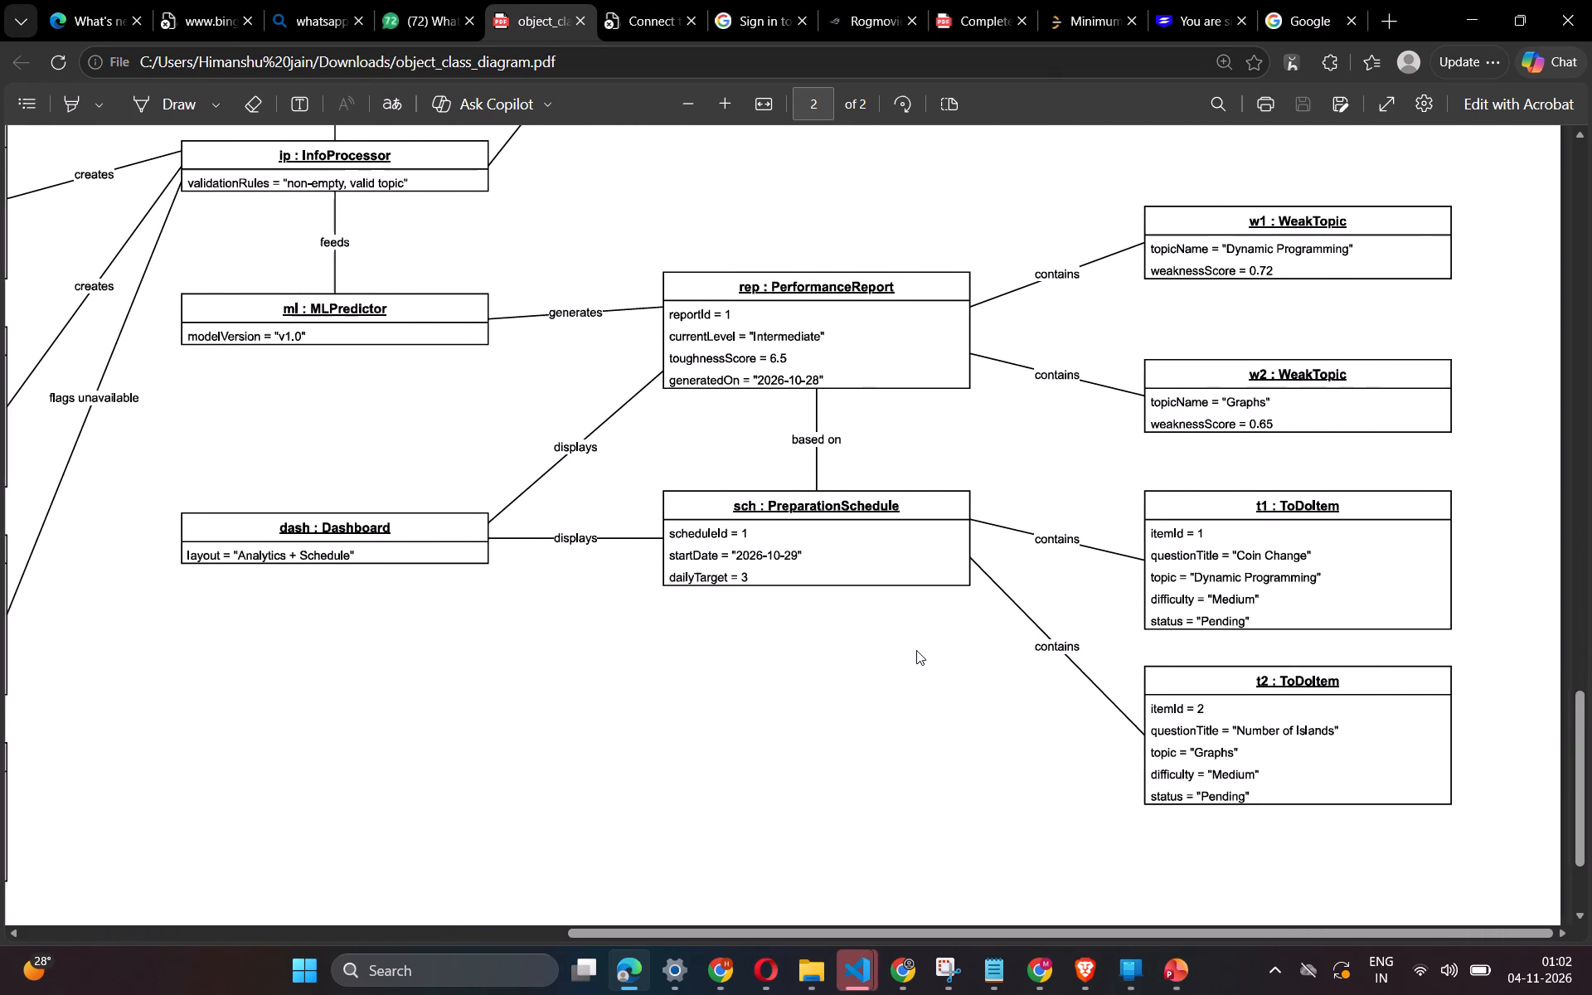
scroll(916, 650, left, 1)
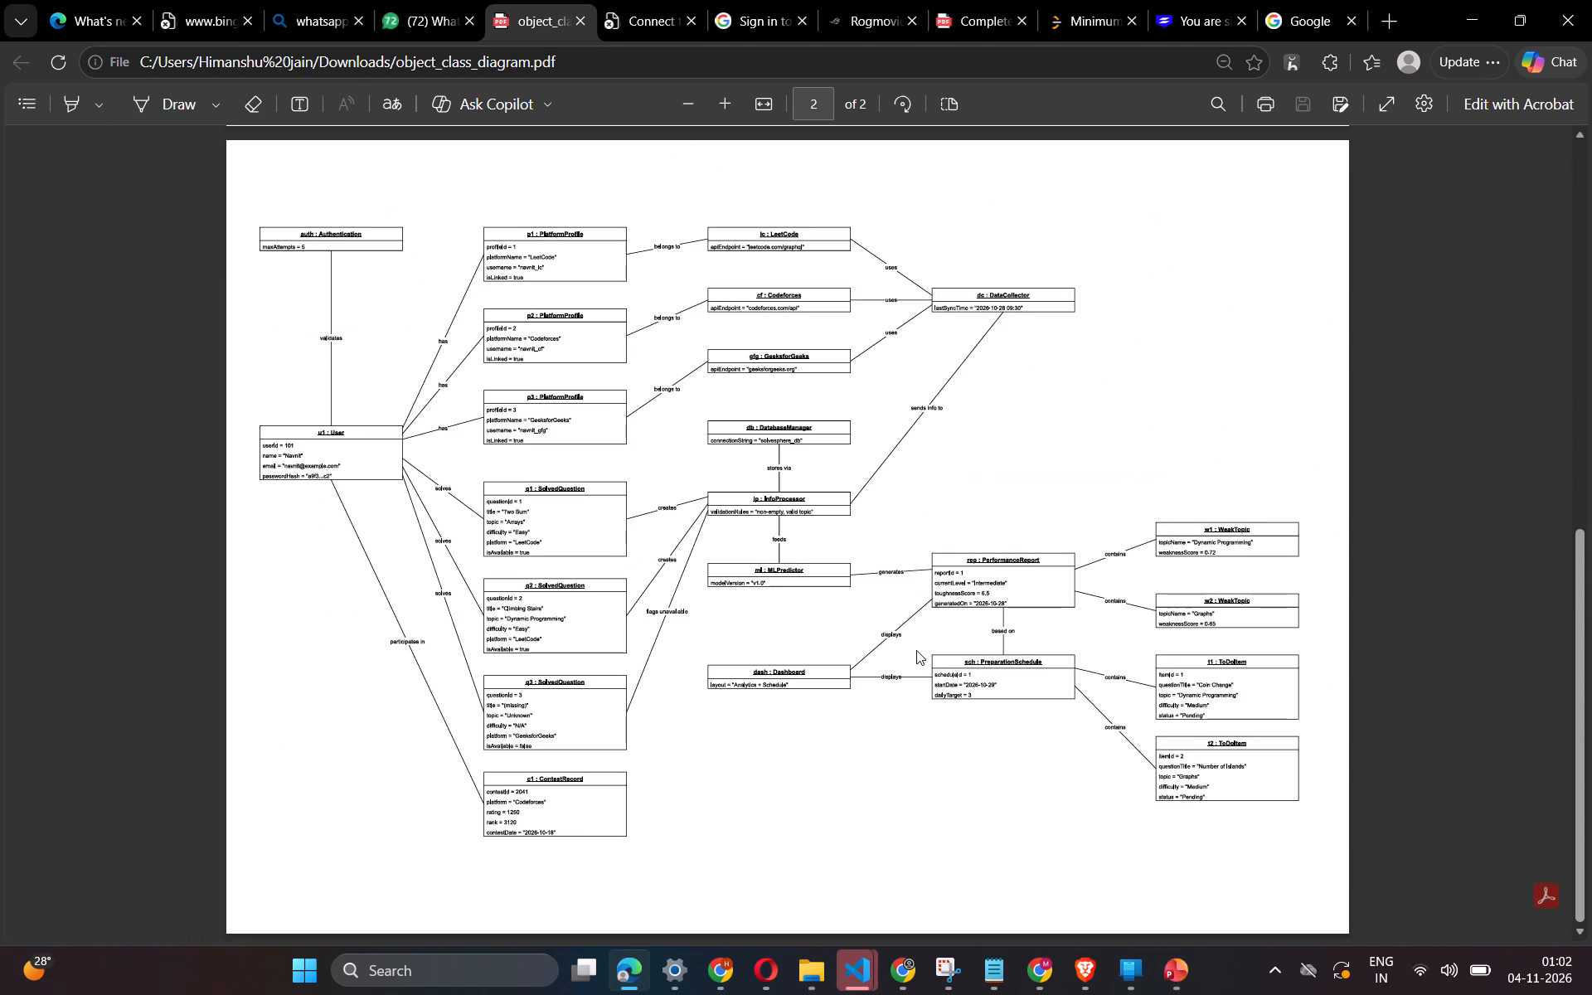
scroll(916, 650, up, 4)
Capture a screen snip of the page 1 class diagram's left half, from the Authentication and WeakTopic column through the DatabaseManager–PerformanceReport column.
drag(1580, 506, 1557, 279)
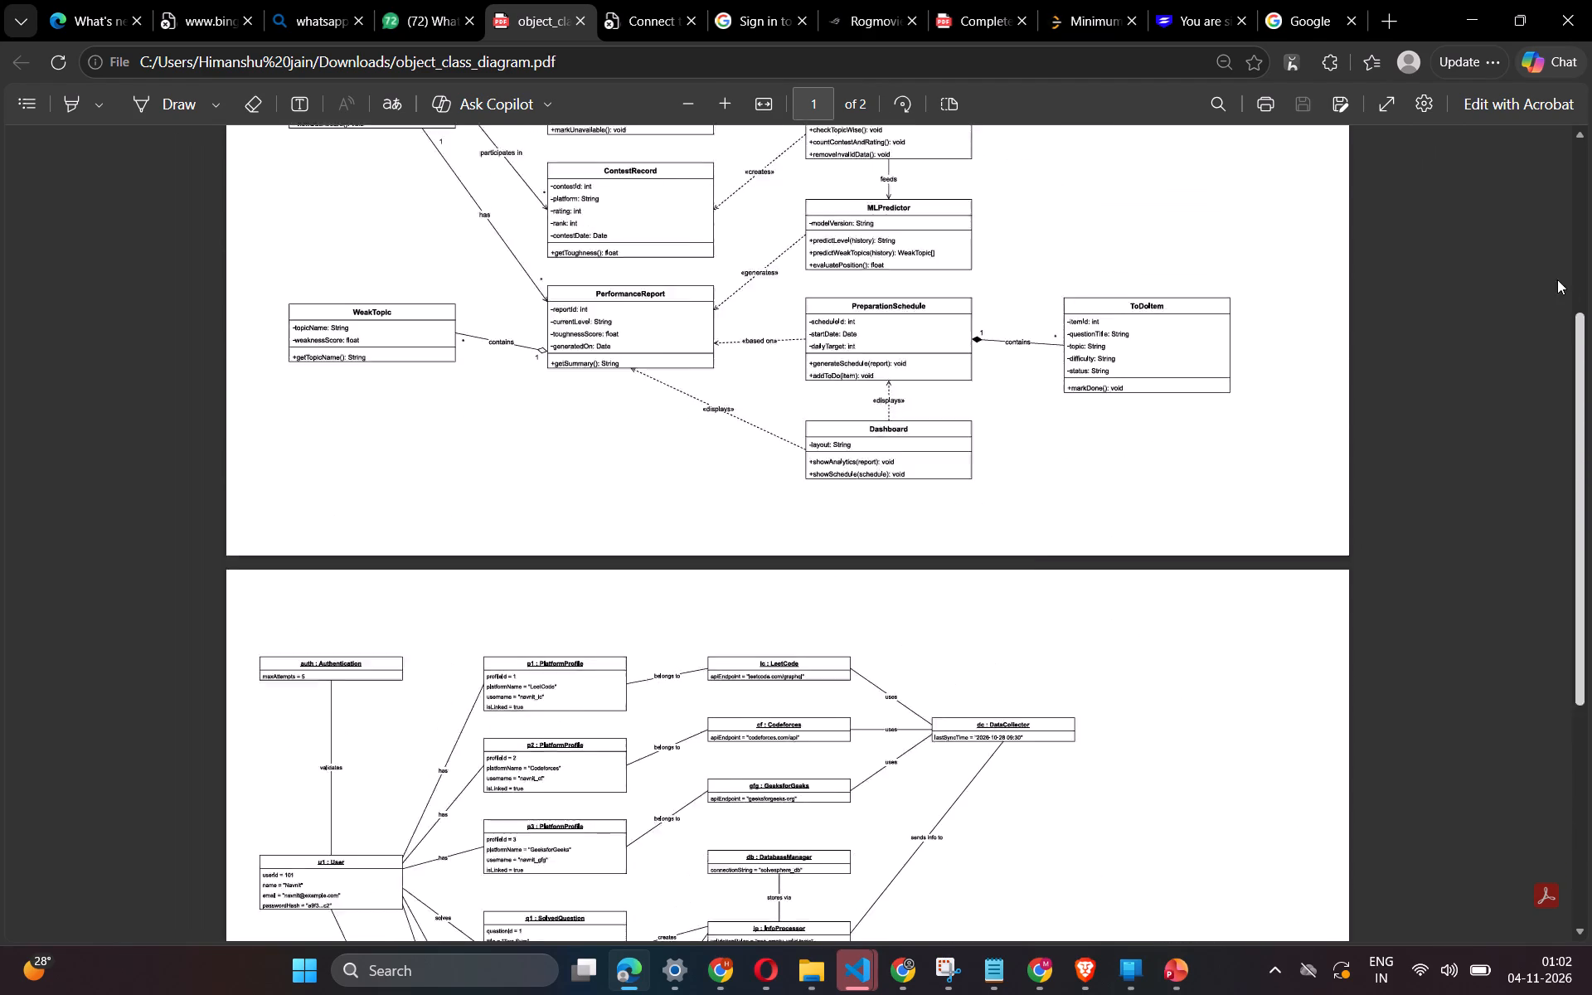
drag(1557, 279, 1483, 168)
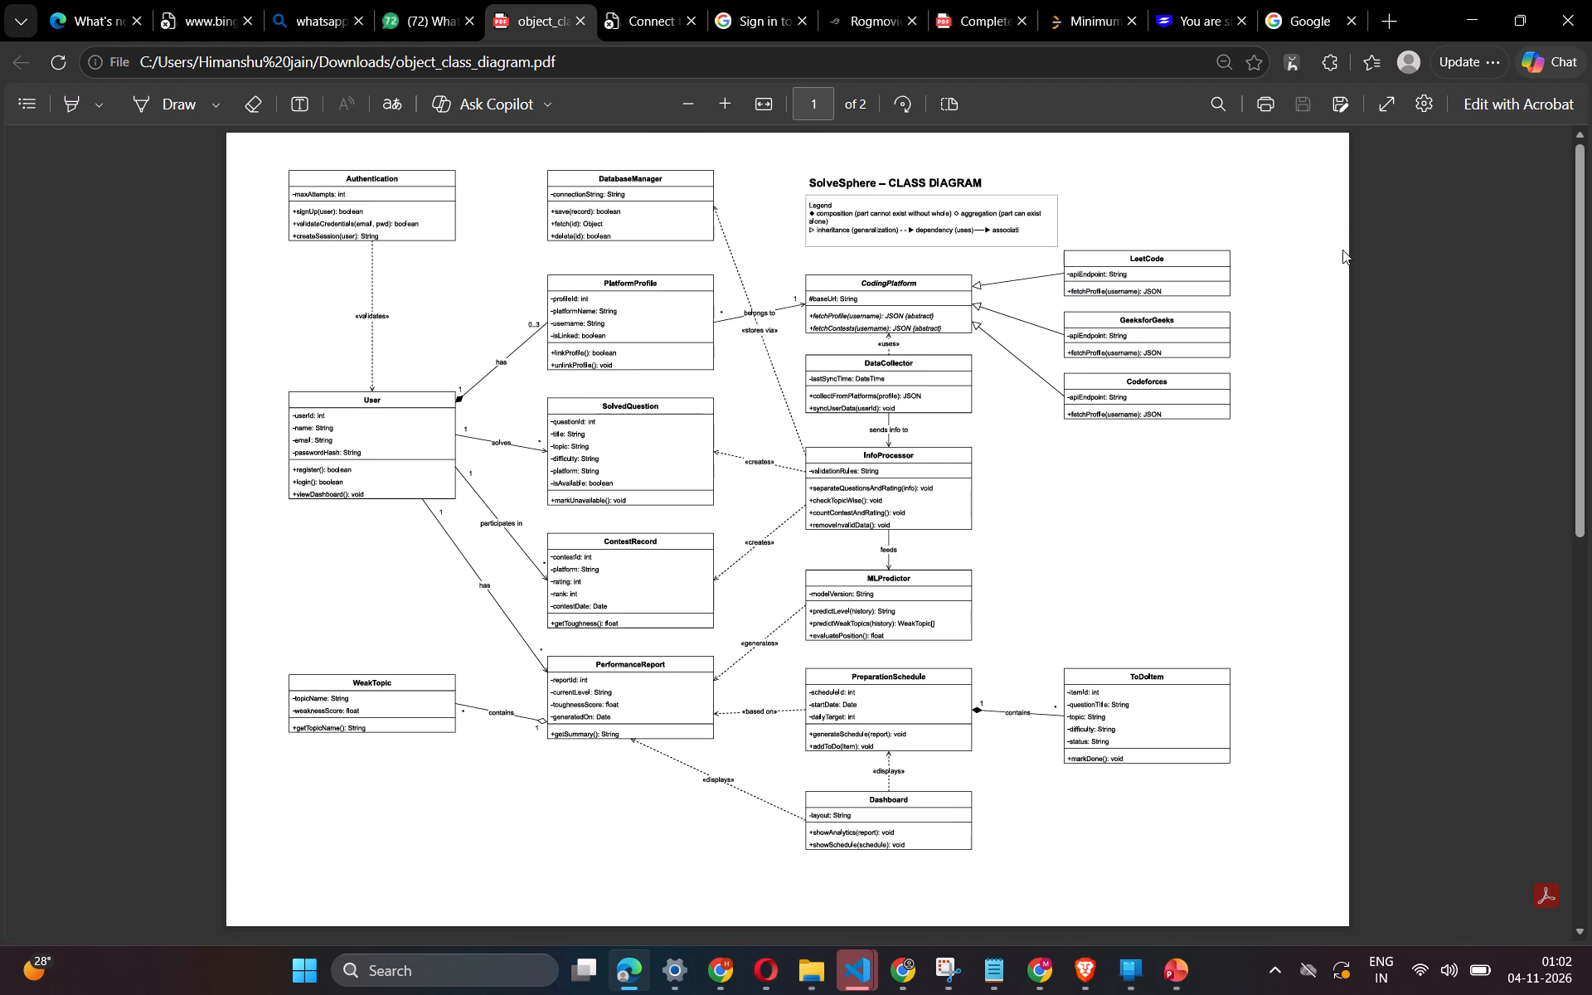
key(shift+super+s)
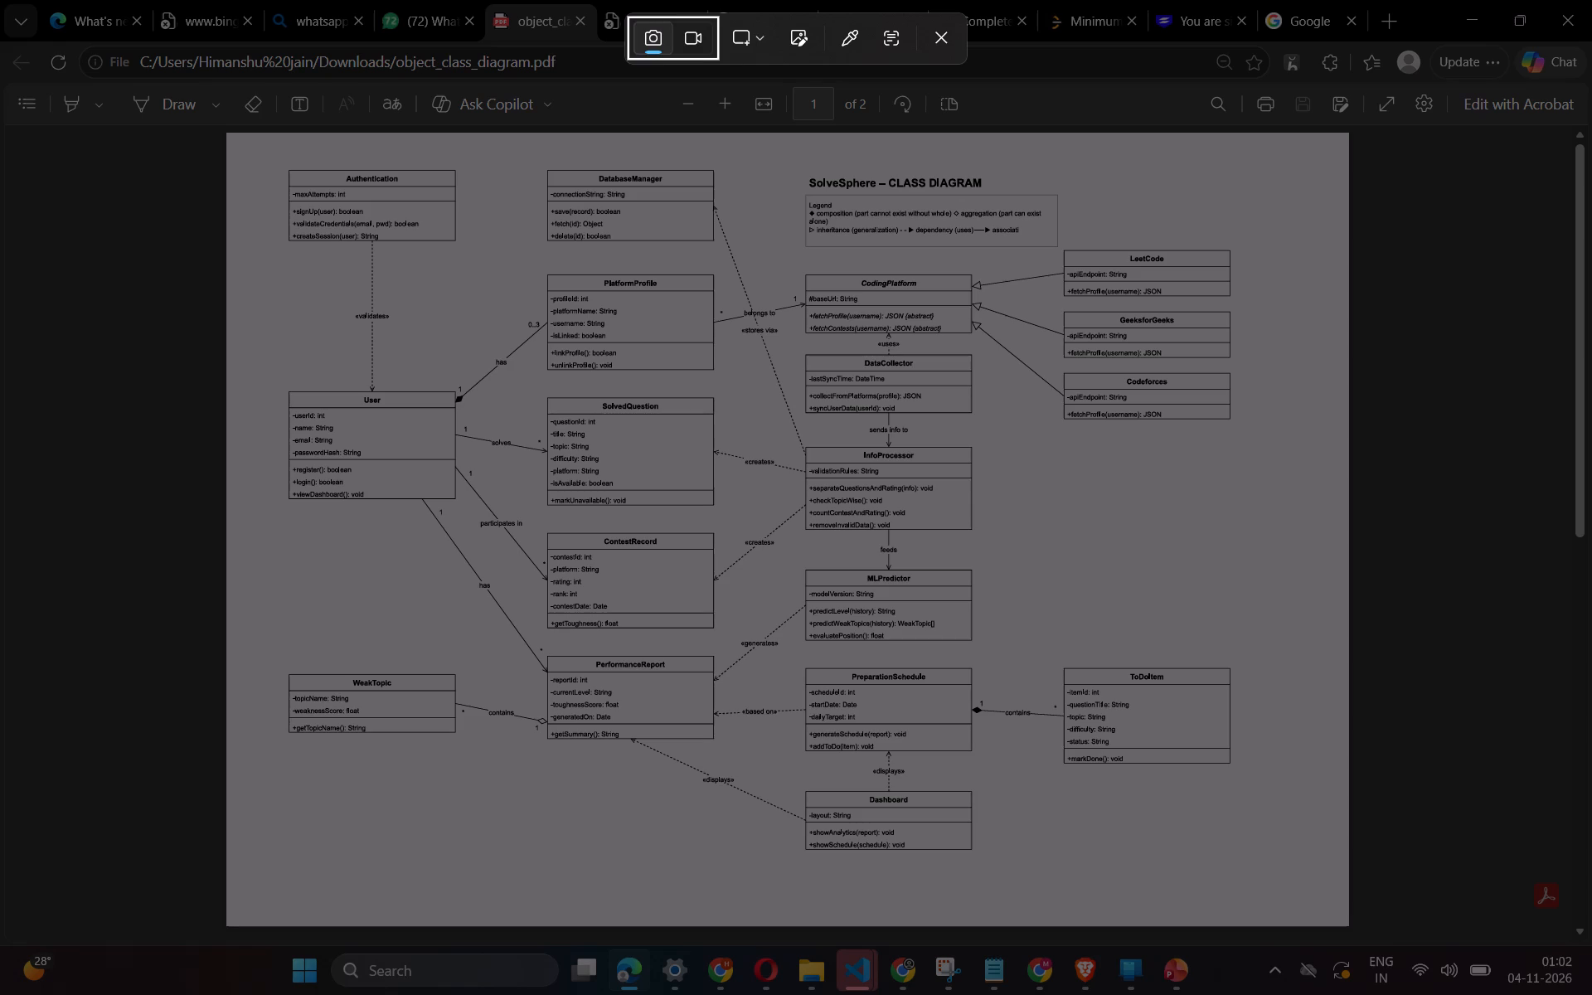
drag(226, 138, 749, 949)
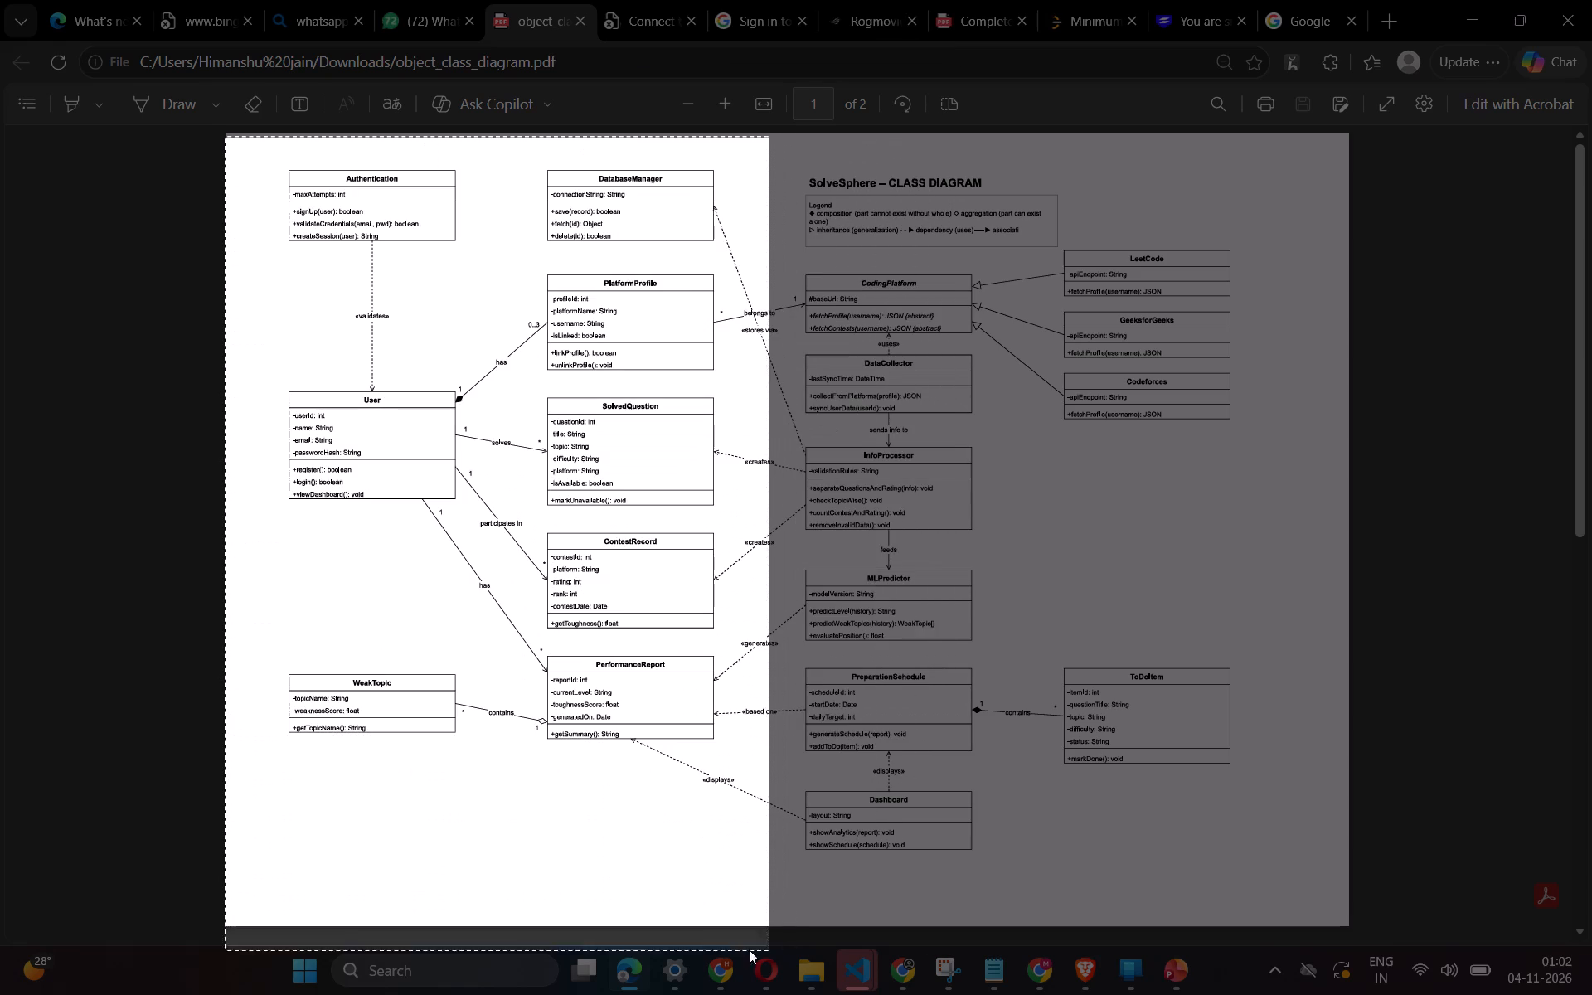
drag(749, 949, 780, 845)
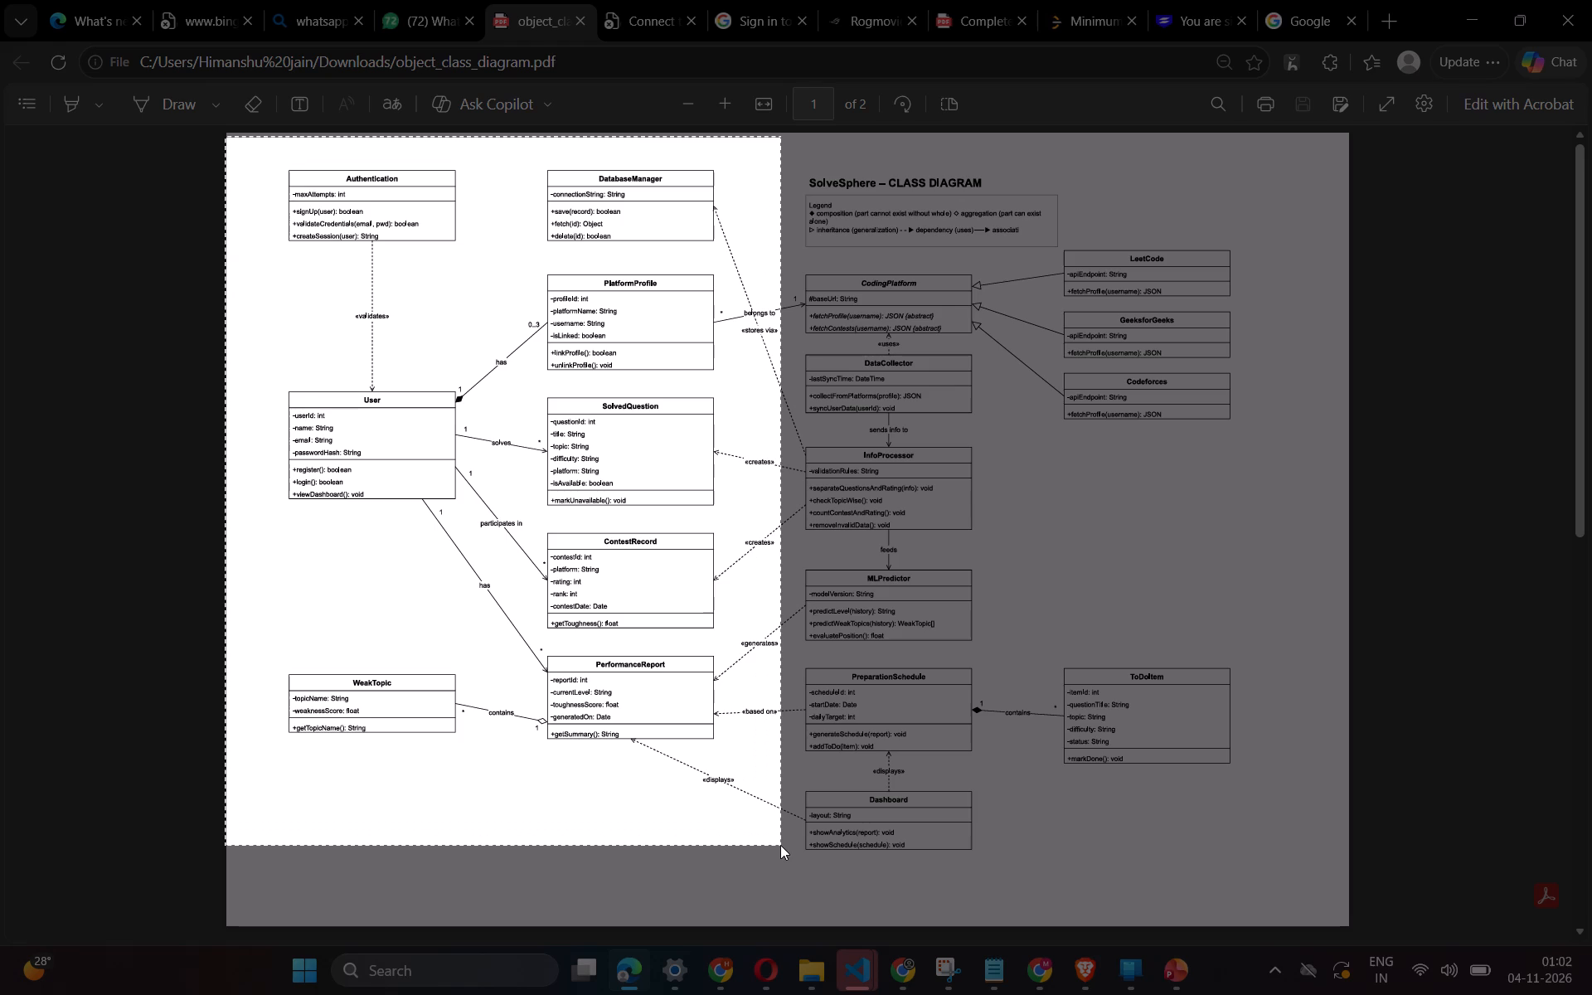
drag(780, 845, 789, 843)
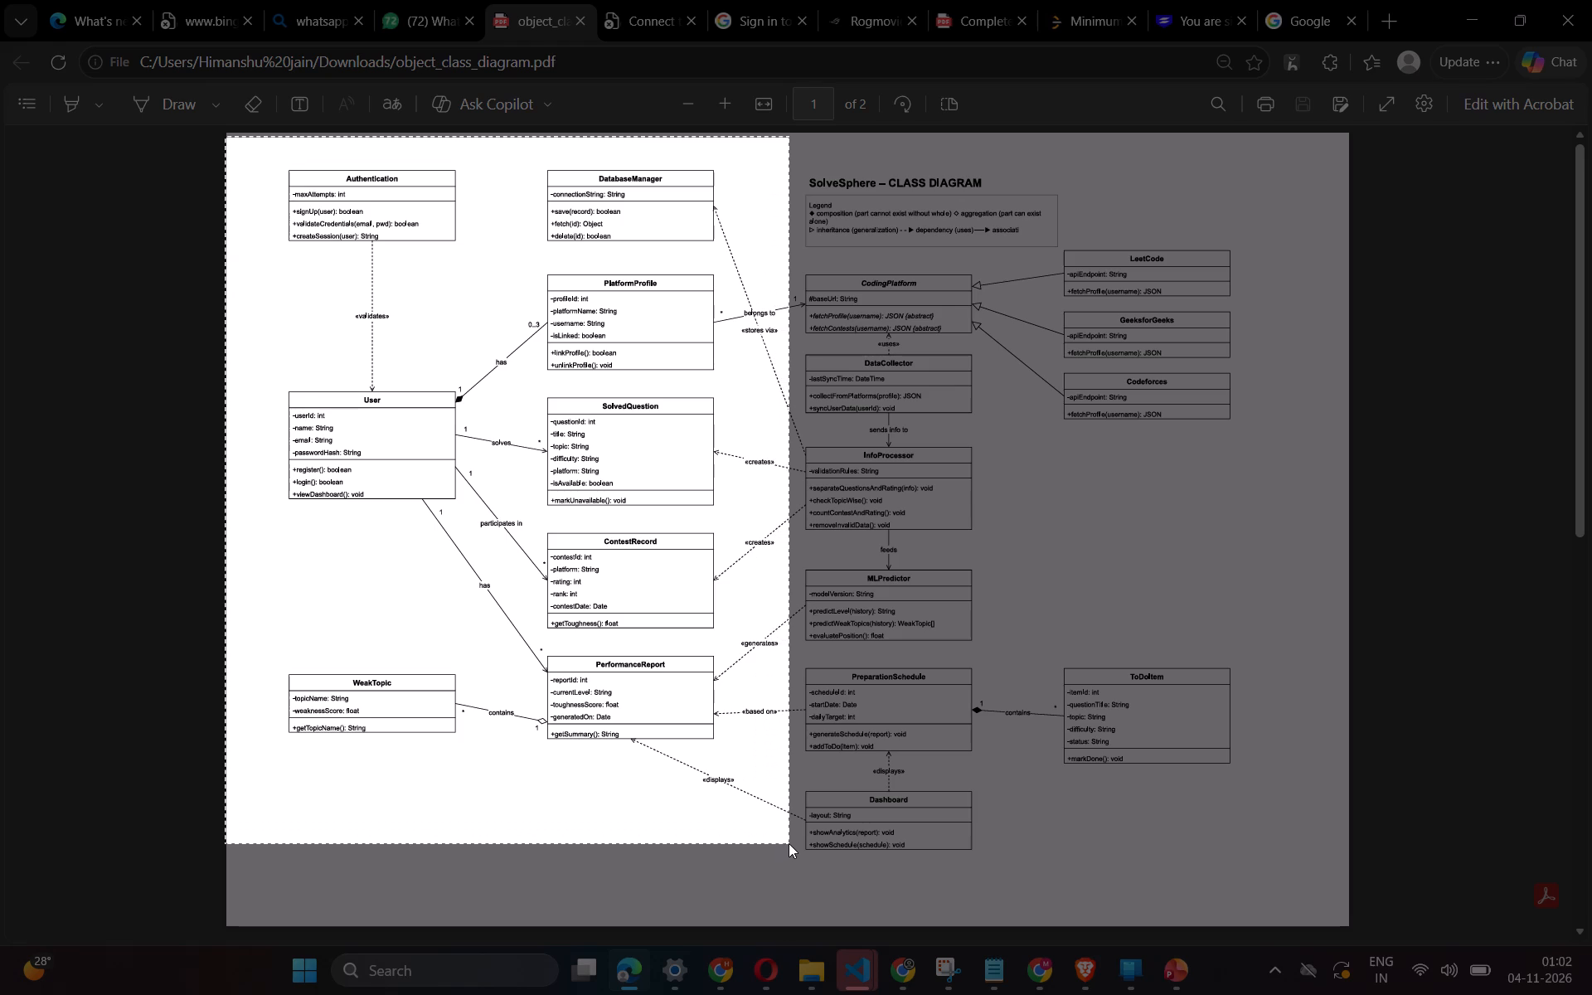
drag(789, 843, 798, 850)
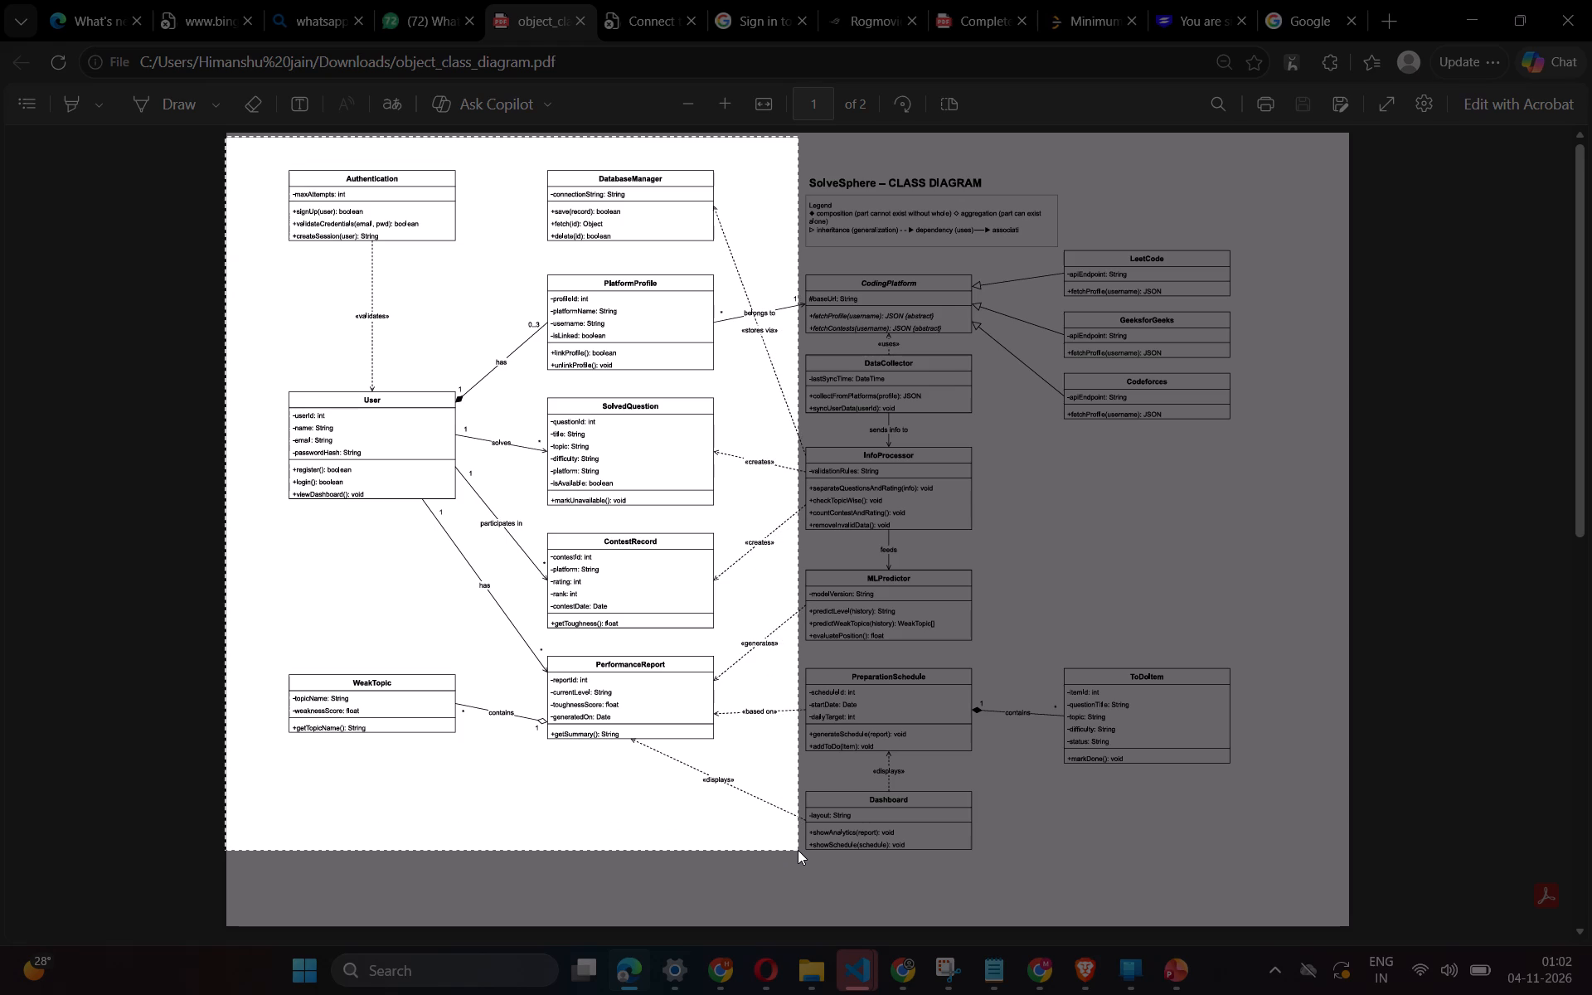
drag(798, 850, 787, 862)
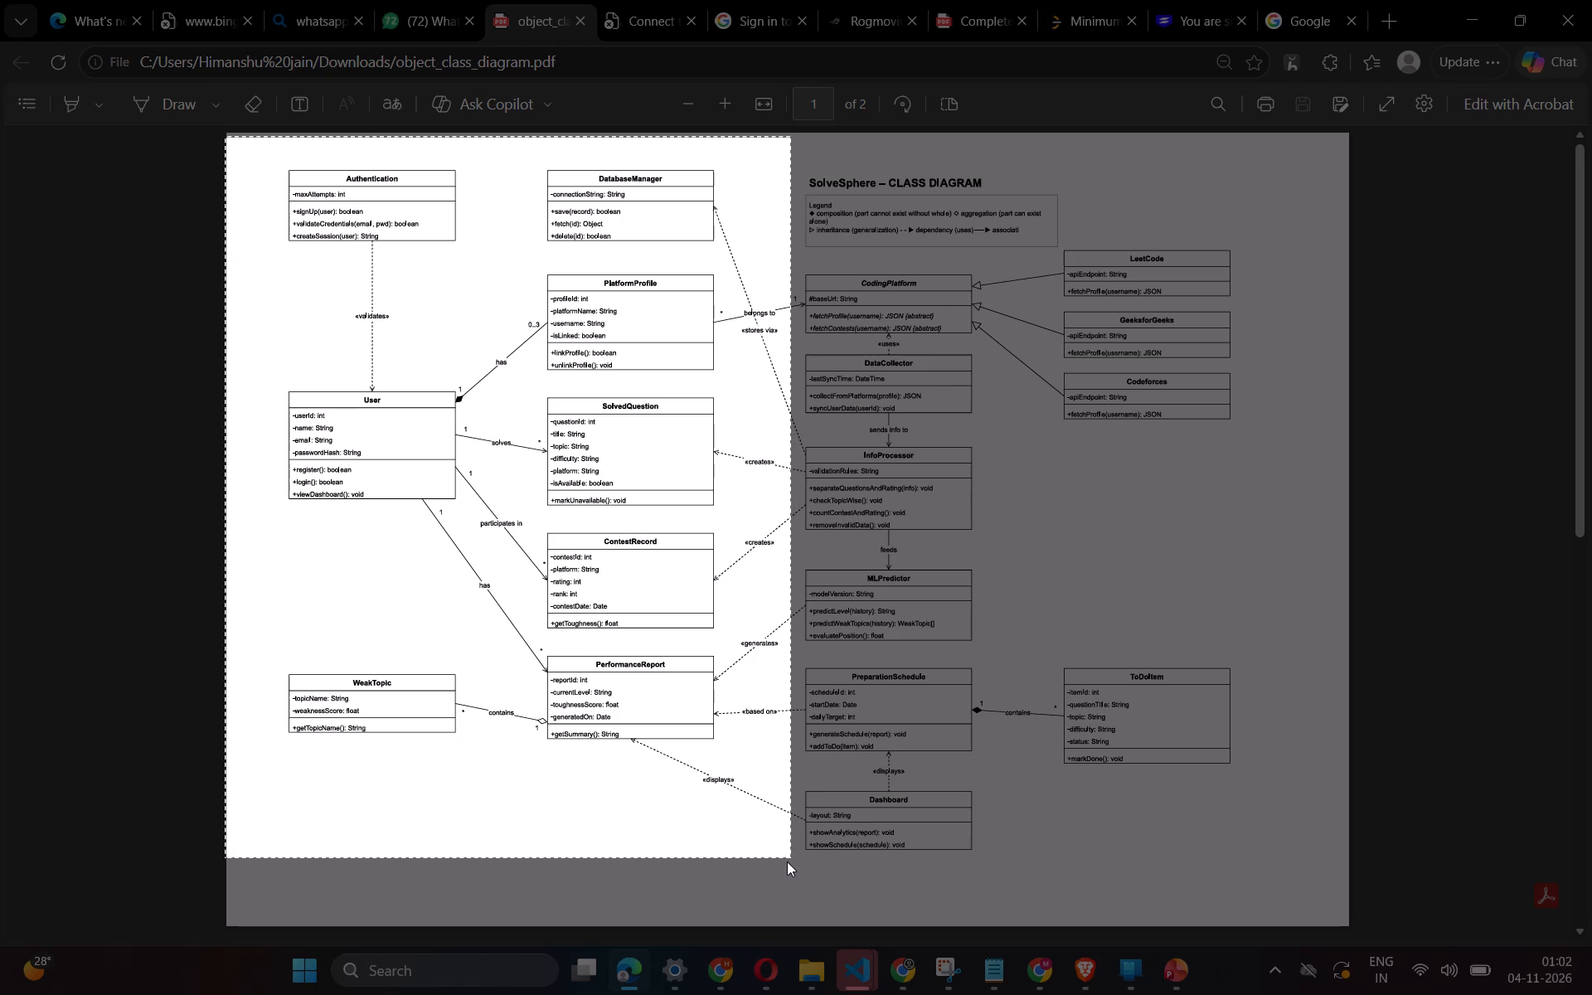
drag(787, 862, 788, 863)
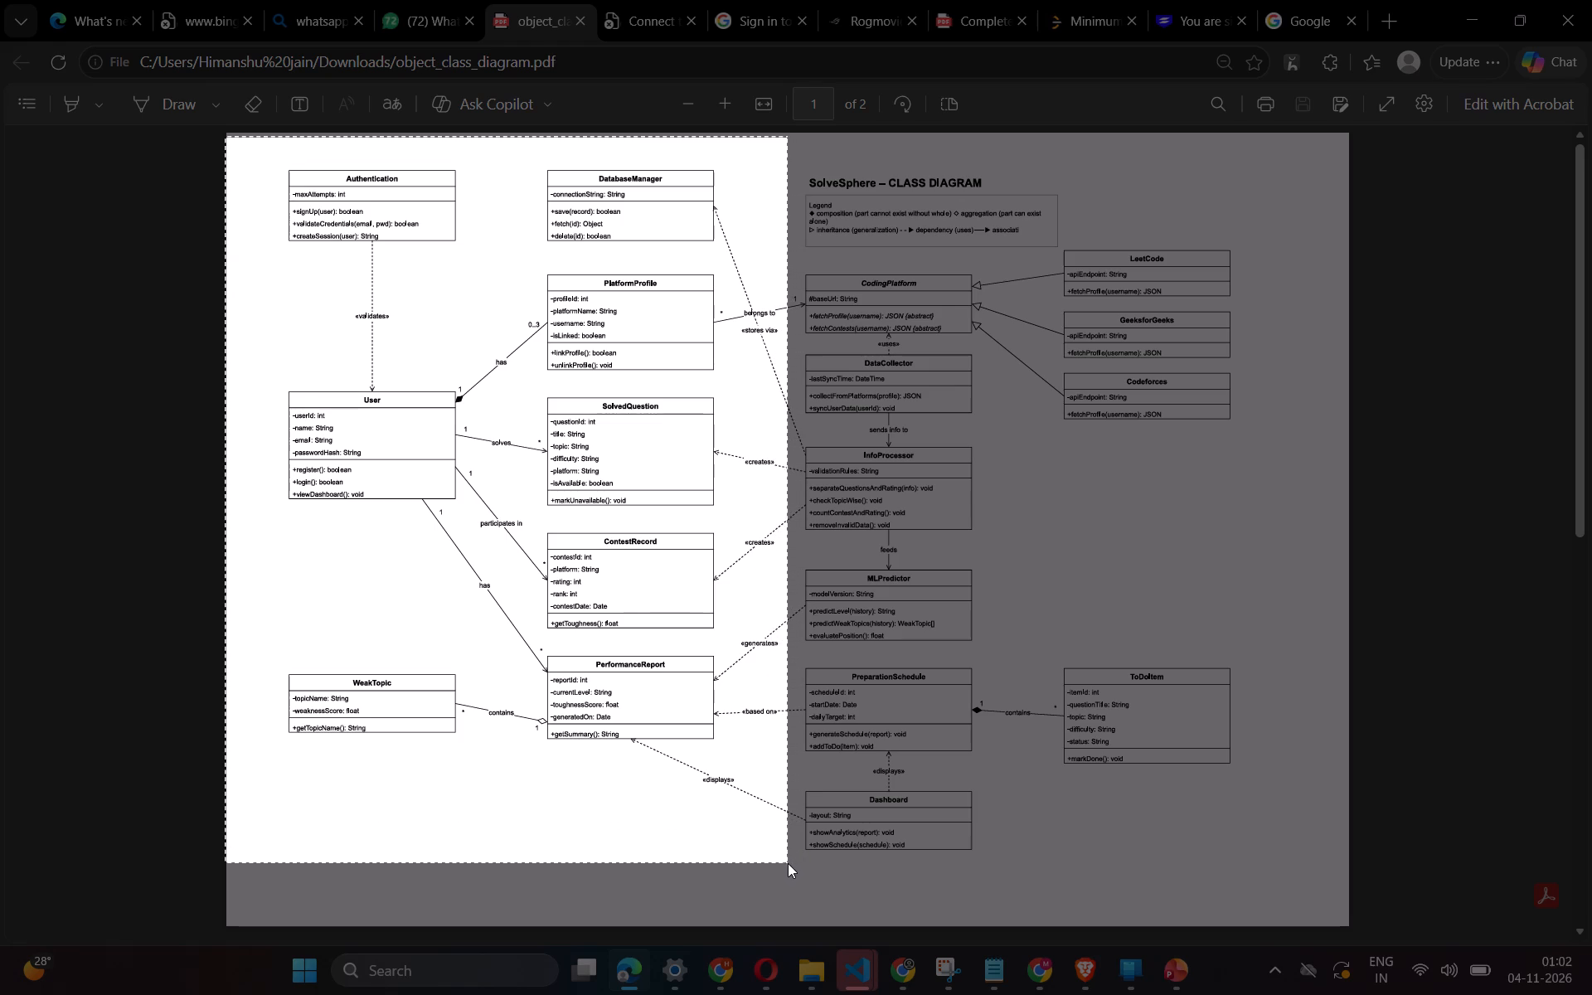
drag(788, 863, 787, 868)
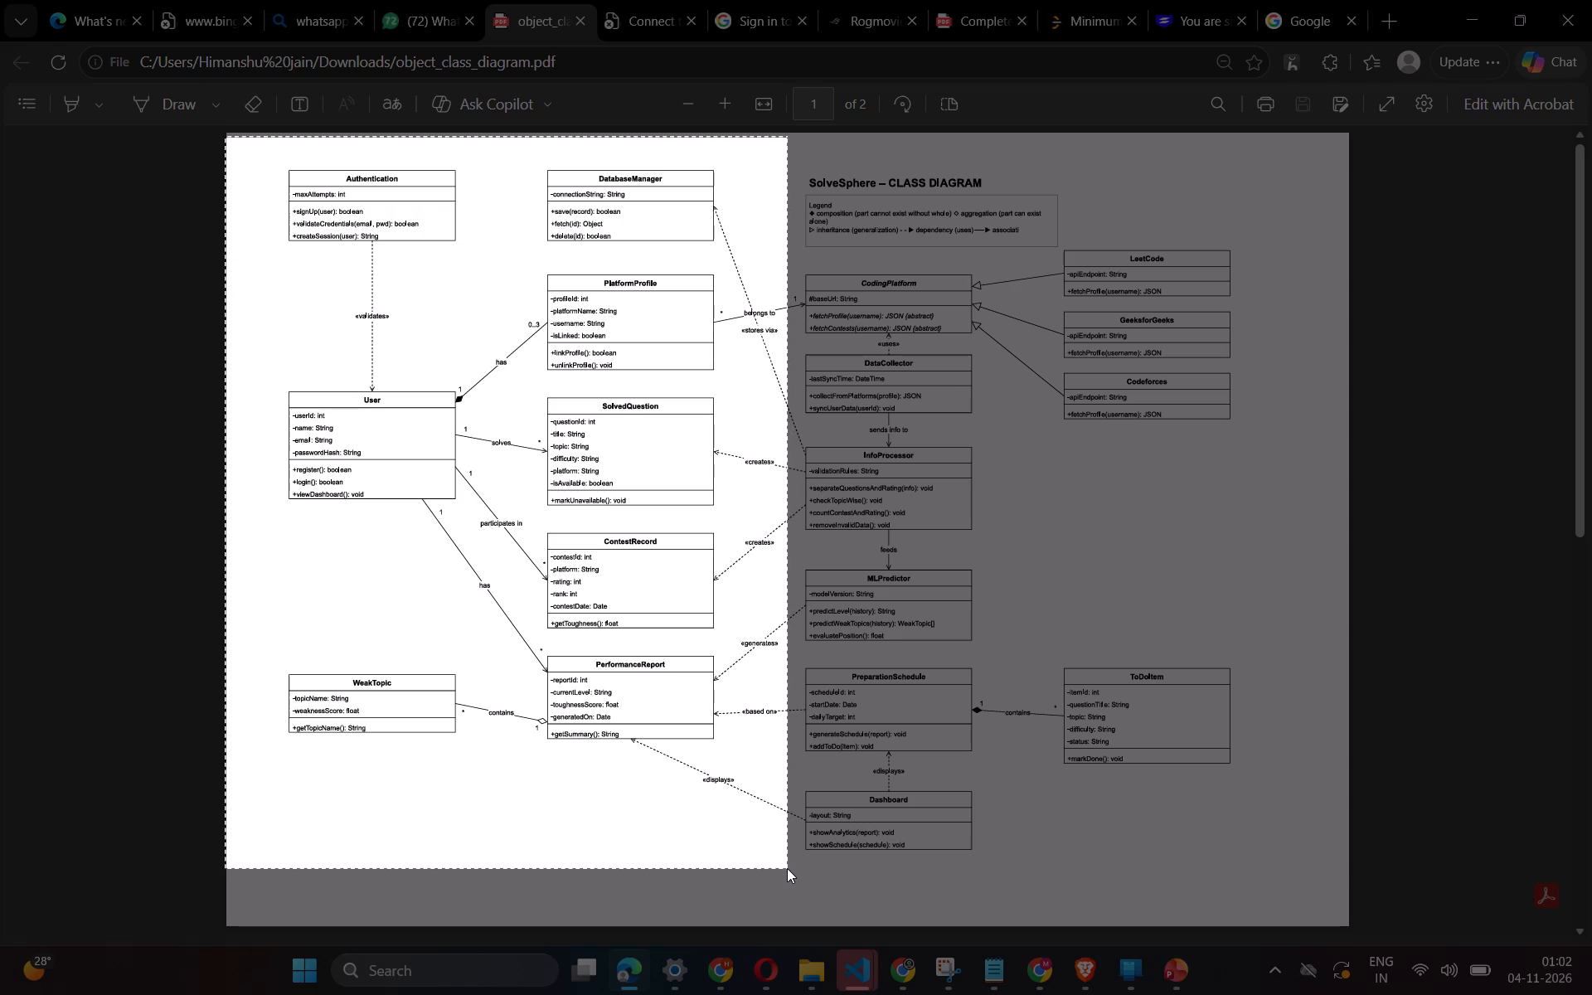
drag(787, 868, 784, 869)
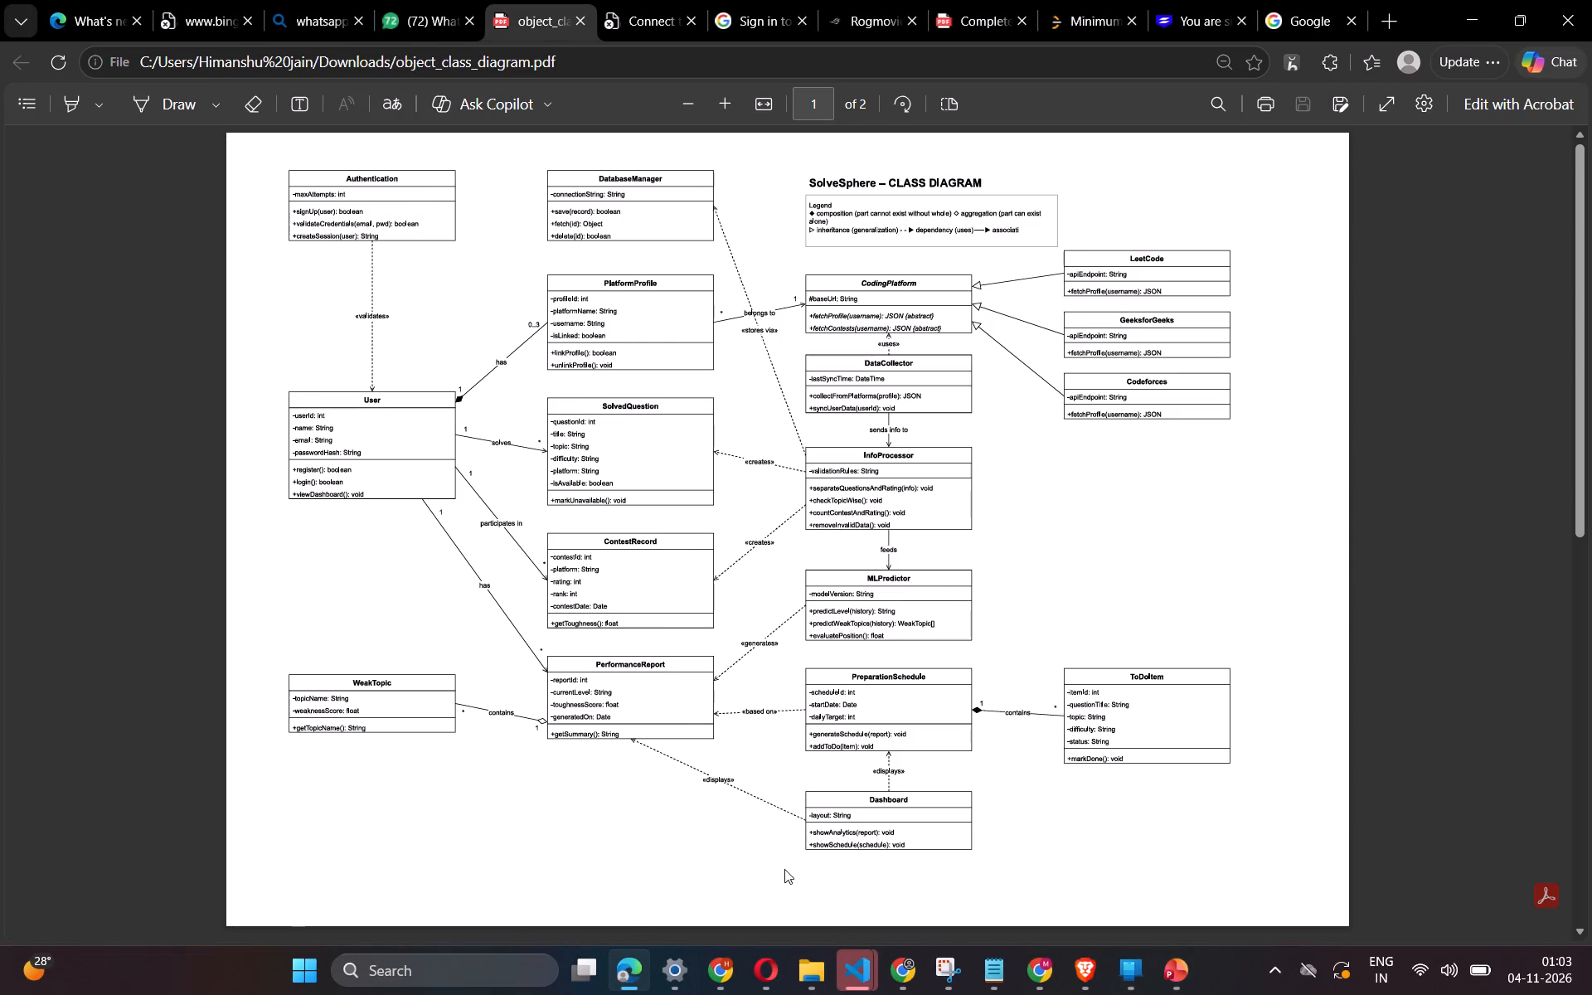
Switch to PowerPoint, start a blank presentation, and replace its title slide with a Blank-layout slide.
click(1189, 975)
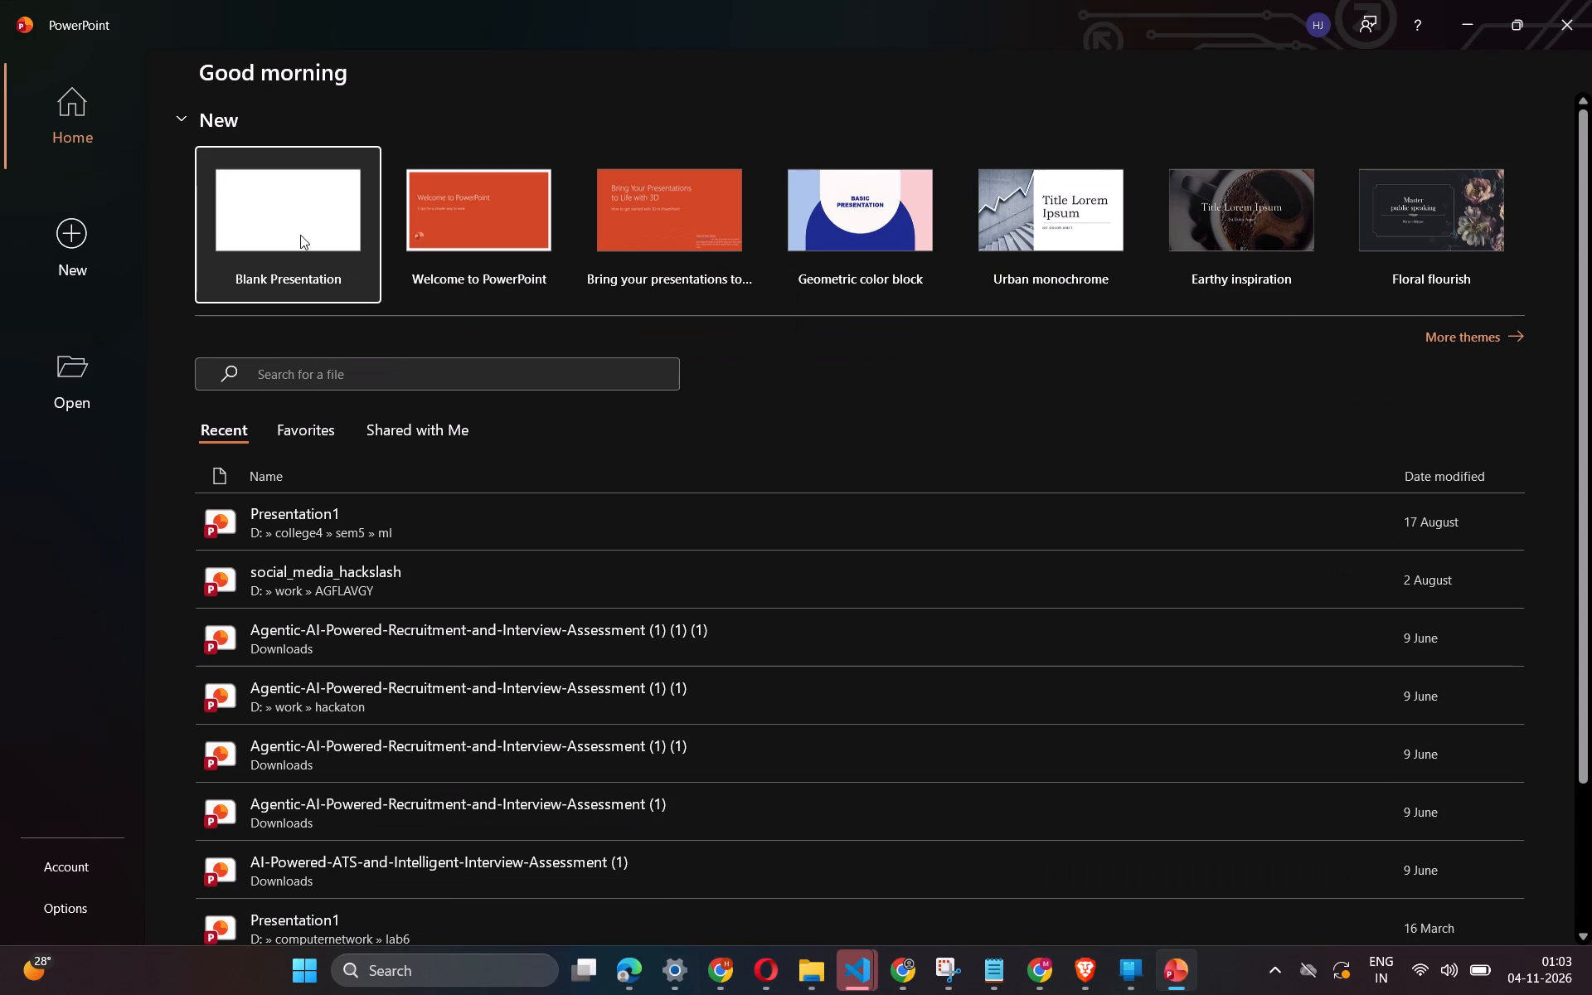
click(300, 235)
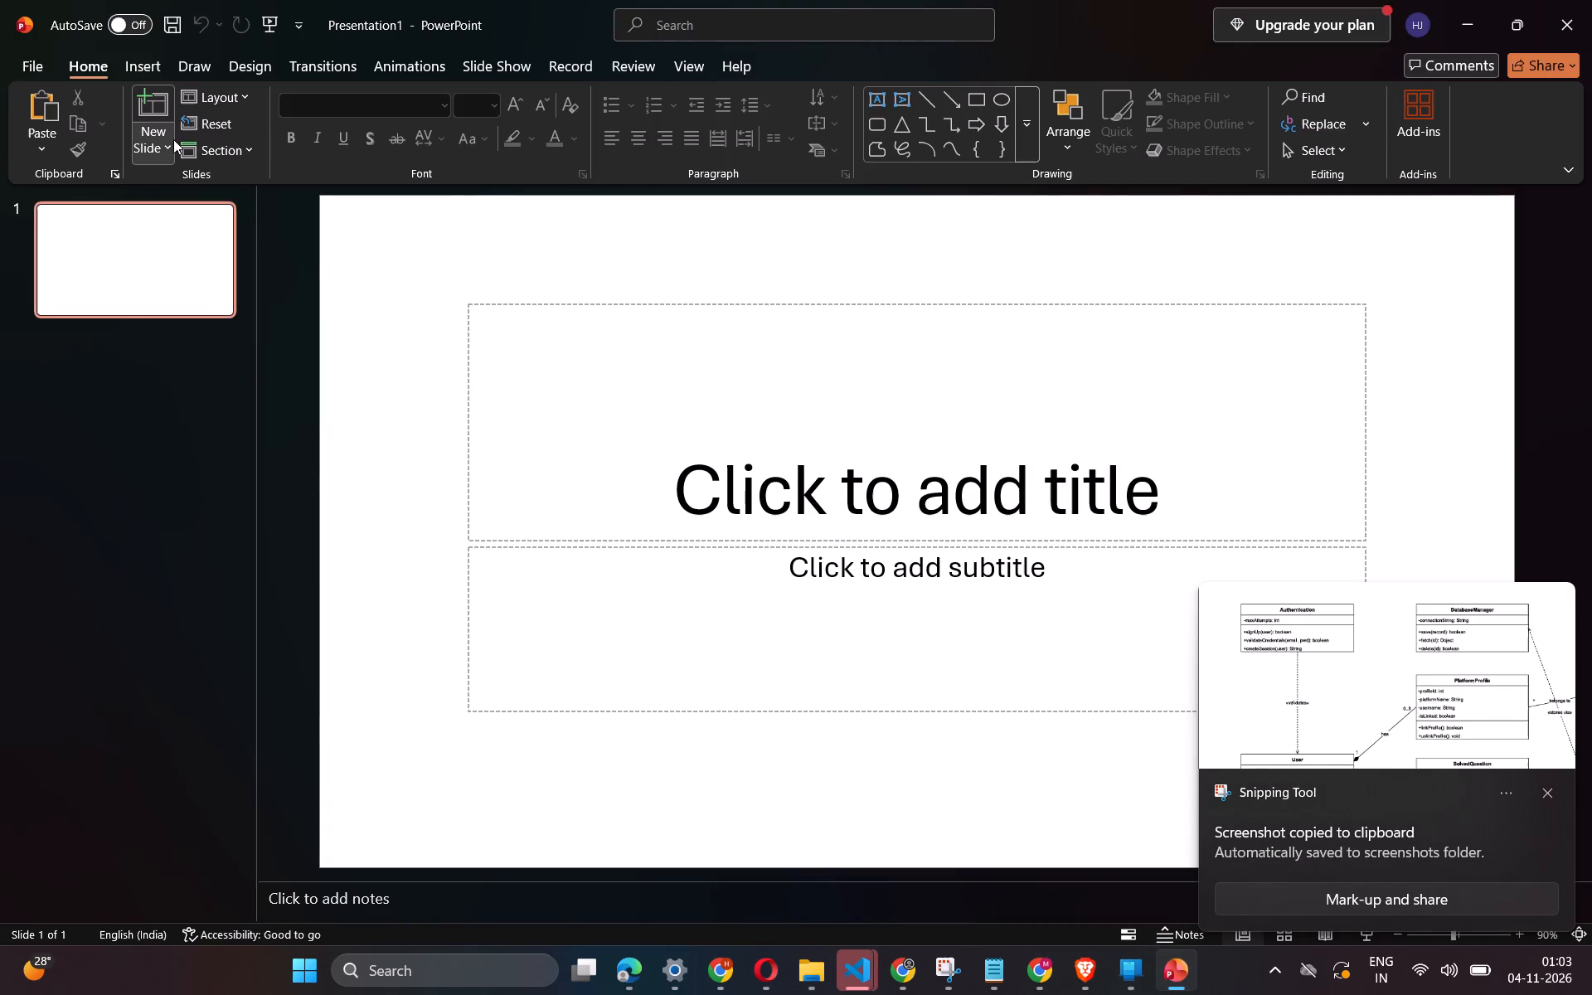
click(173, 139)
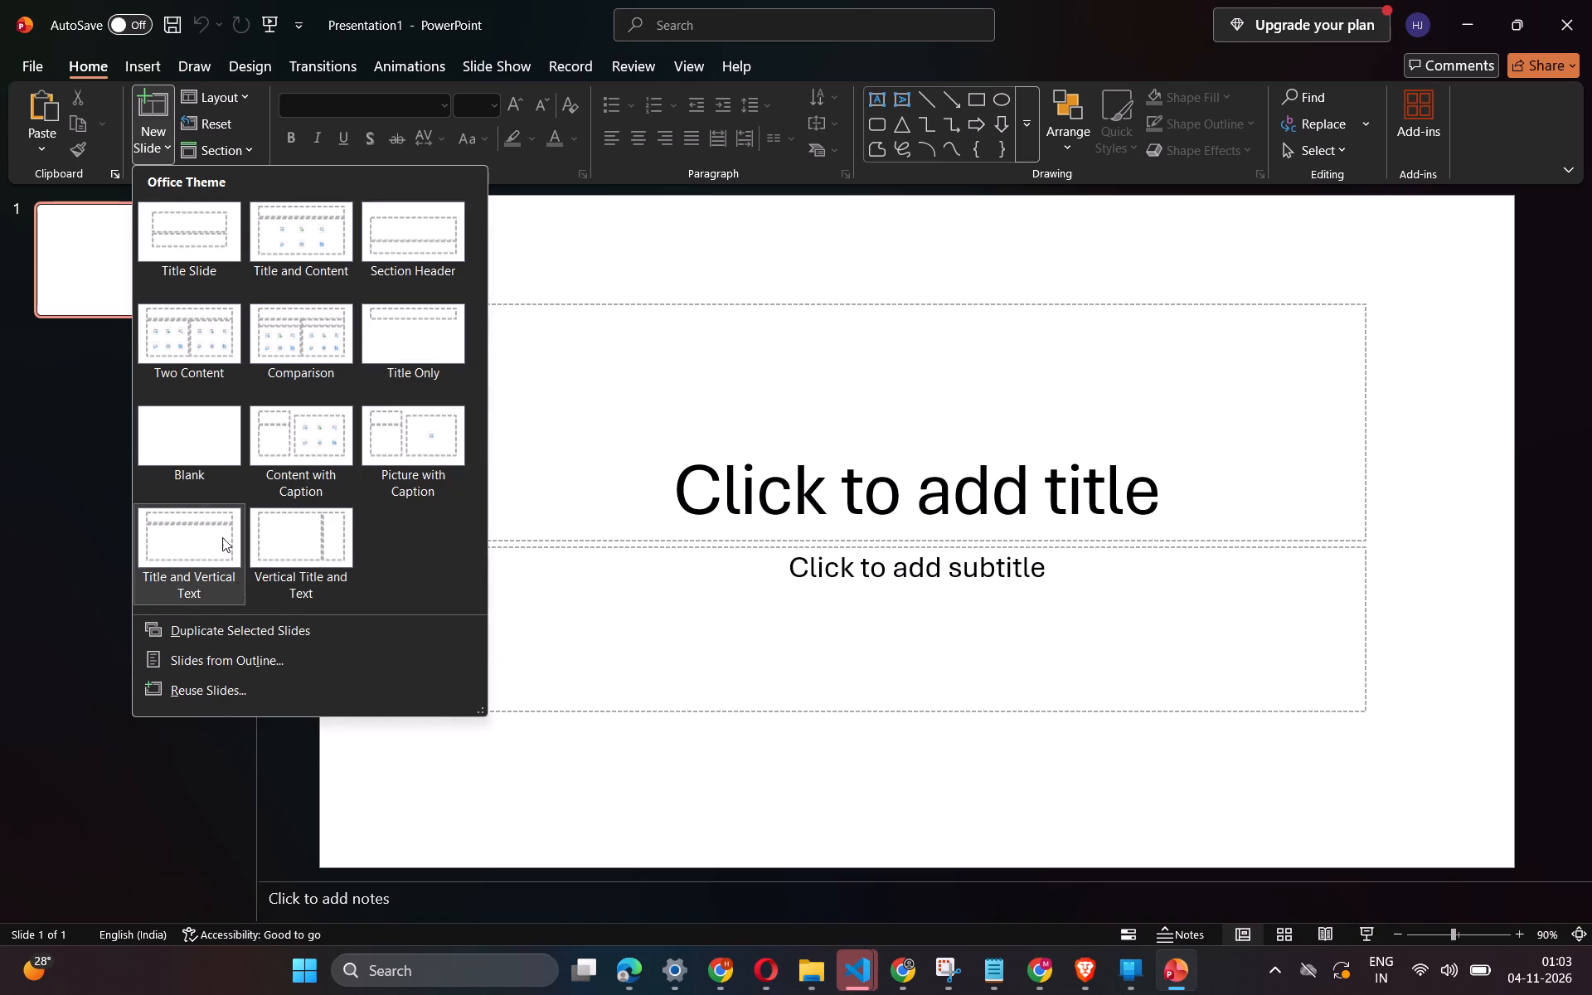
click(163, 434)
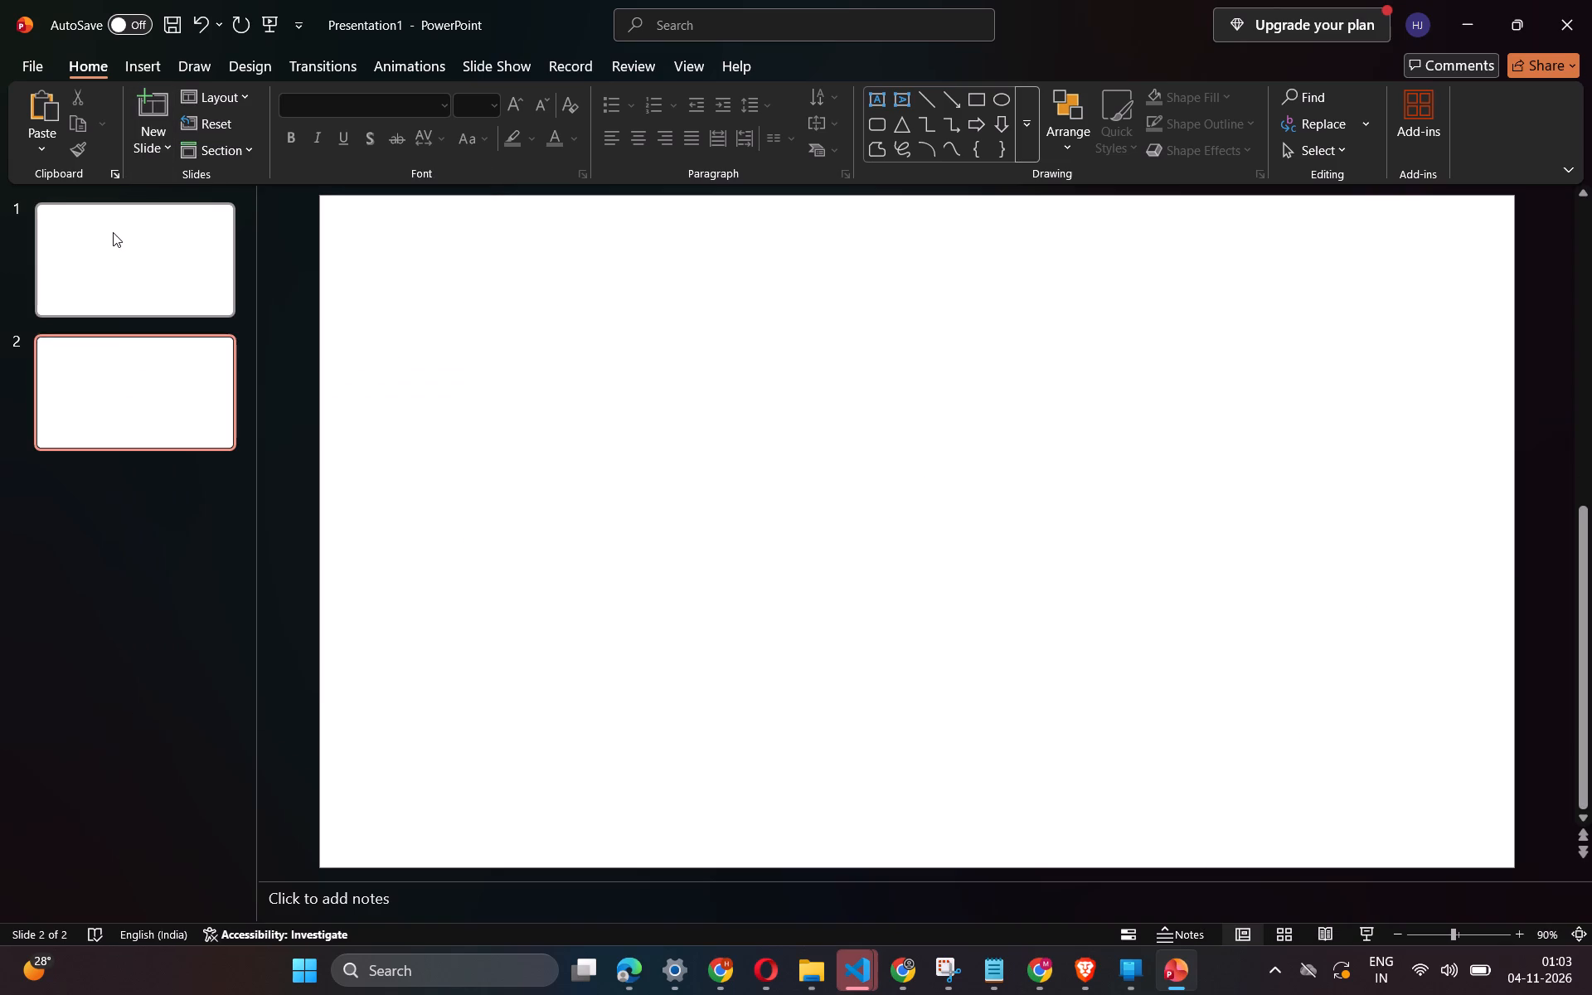
click(113, 232)
key(Delete)
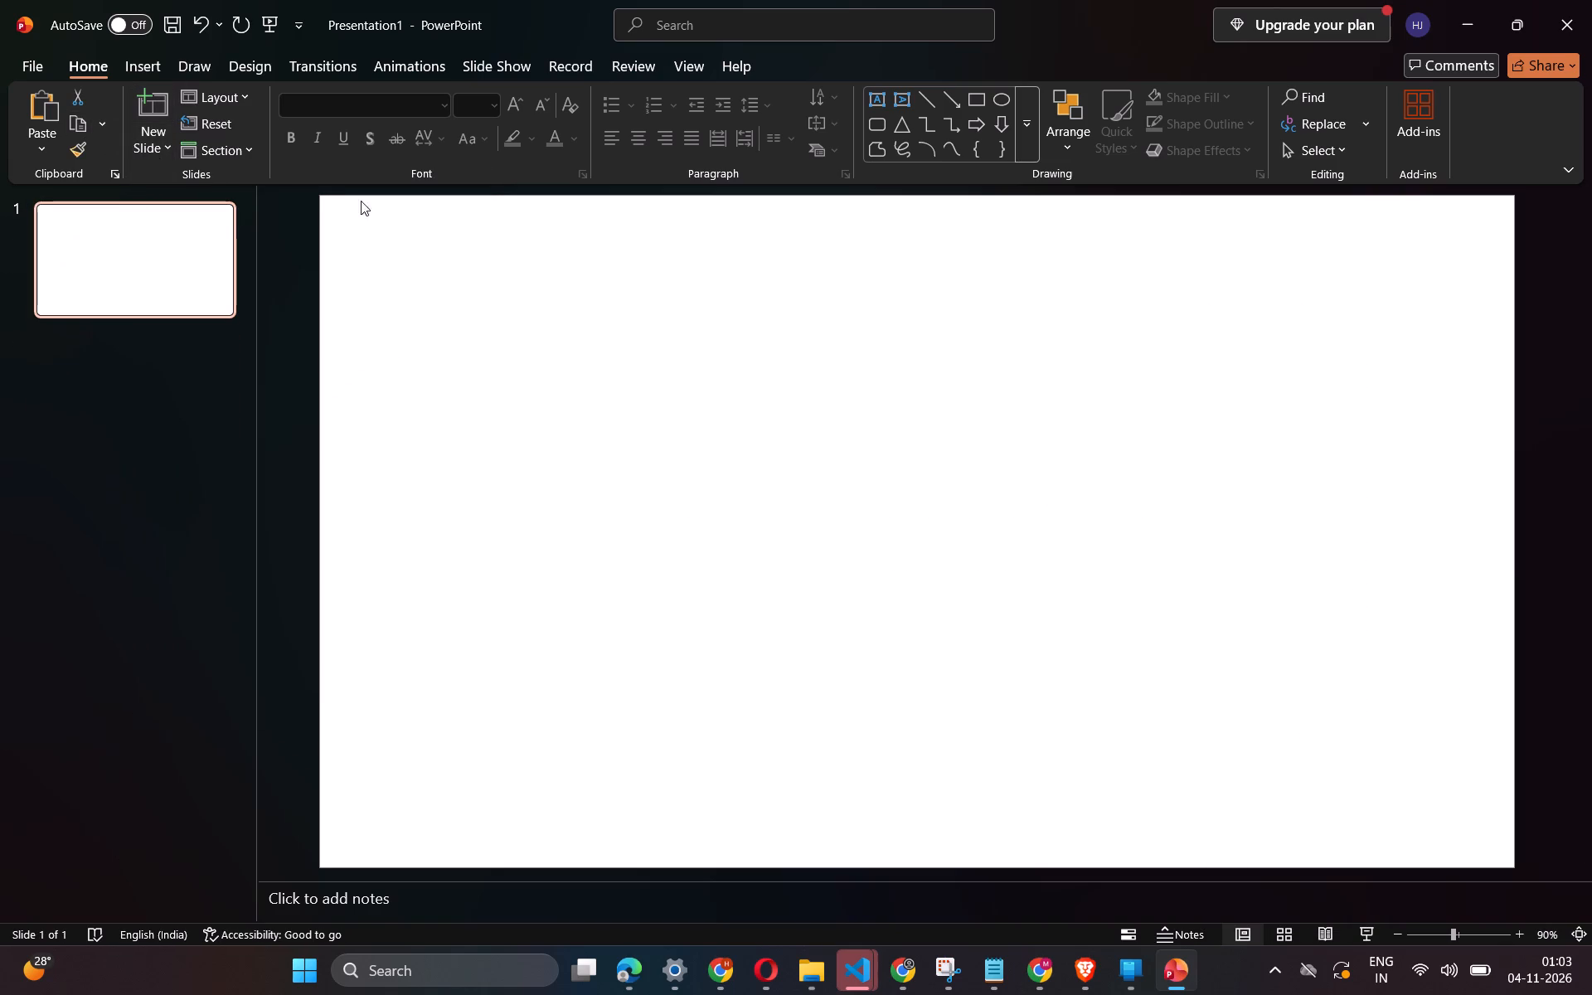
Paste the captured half of the class diagram onto the blank slide.
click(464, 330)
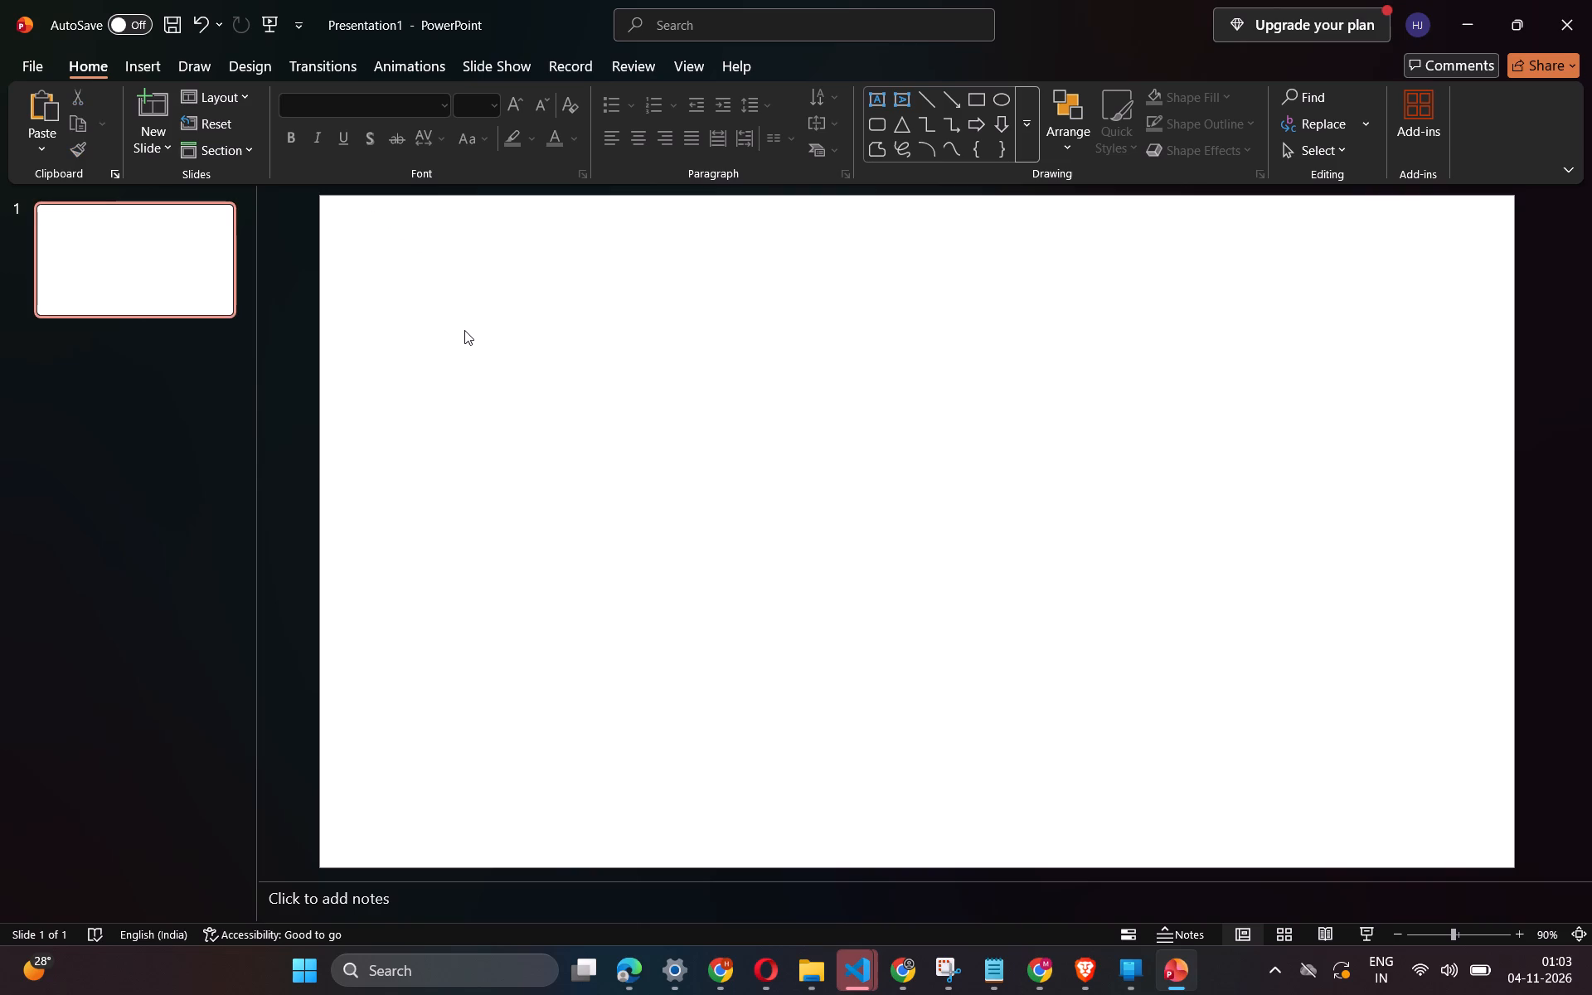
key(ctrl+v)
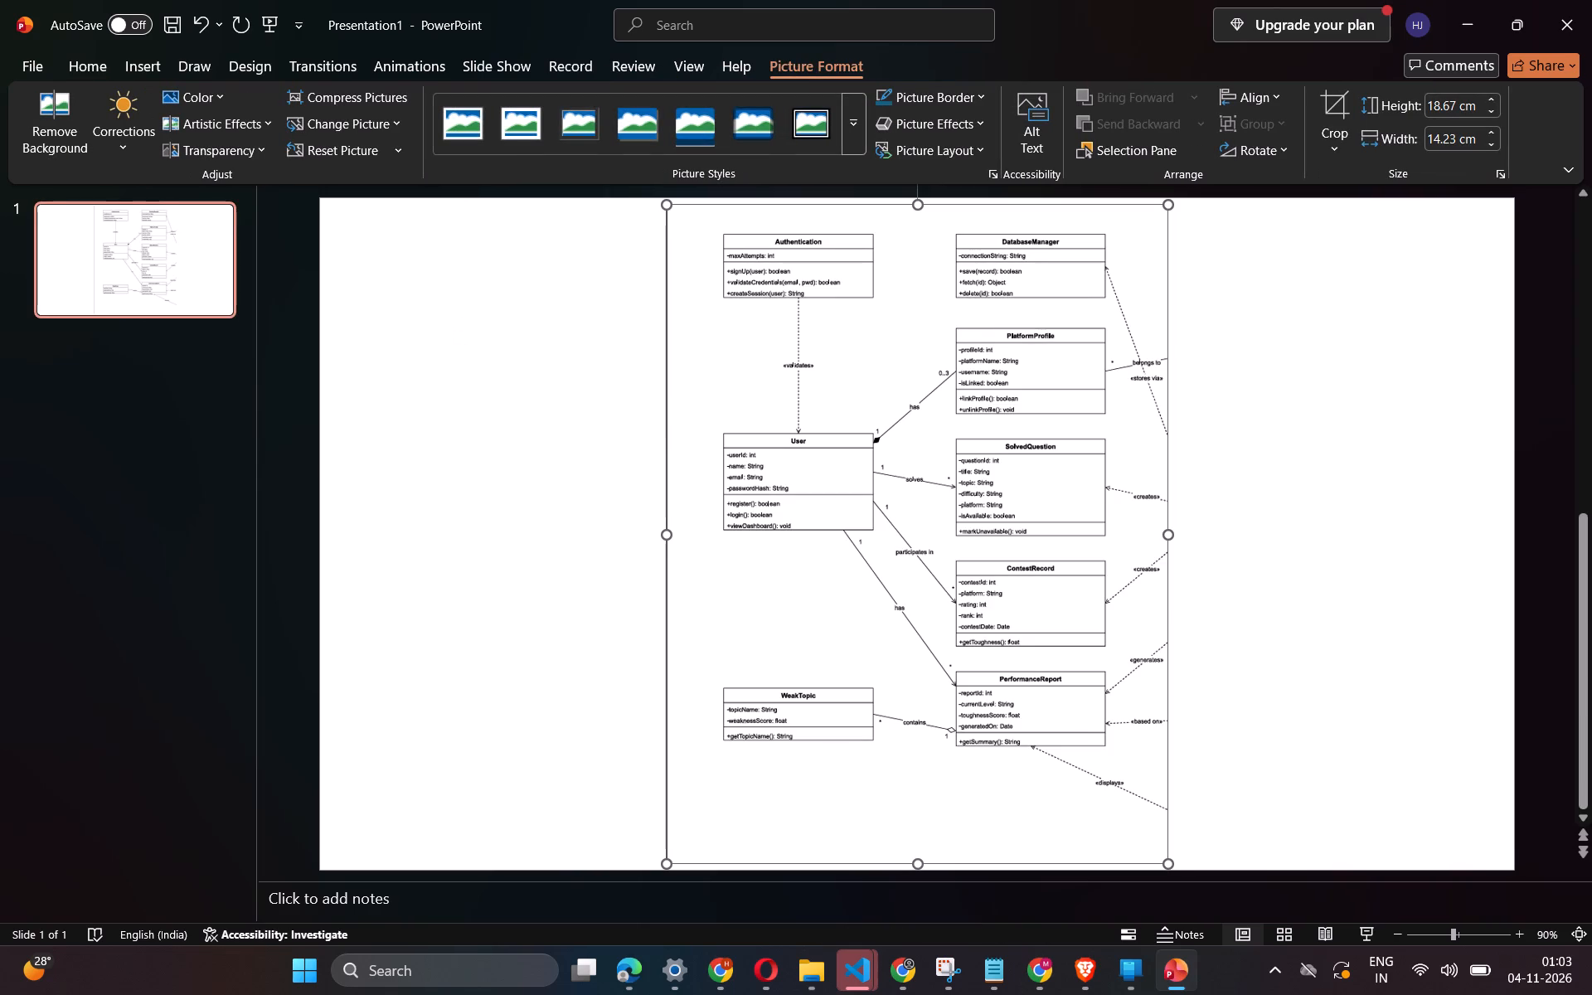
Inspect the pasted class diagram picture up close for legibility, ending with the whole slide in view.
ctrl+scroll(928, 535, up, 7)
ctrl+scroll(1244, 539, down, 3)
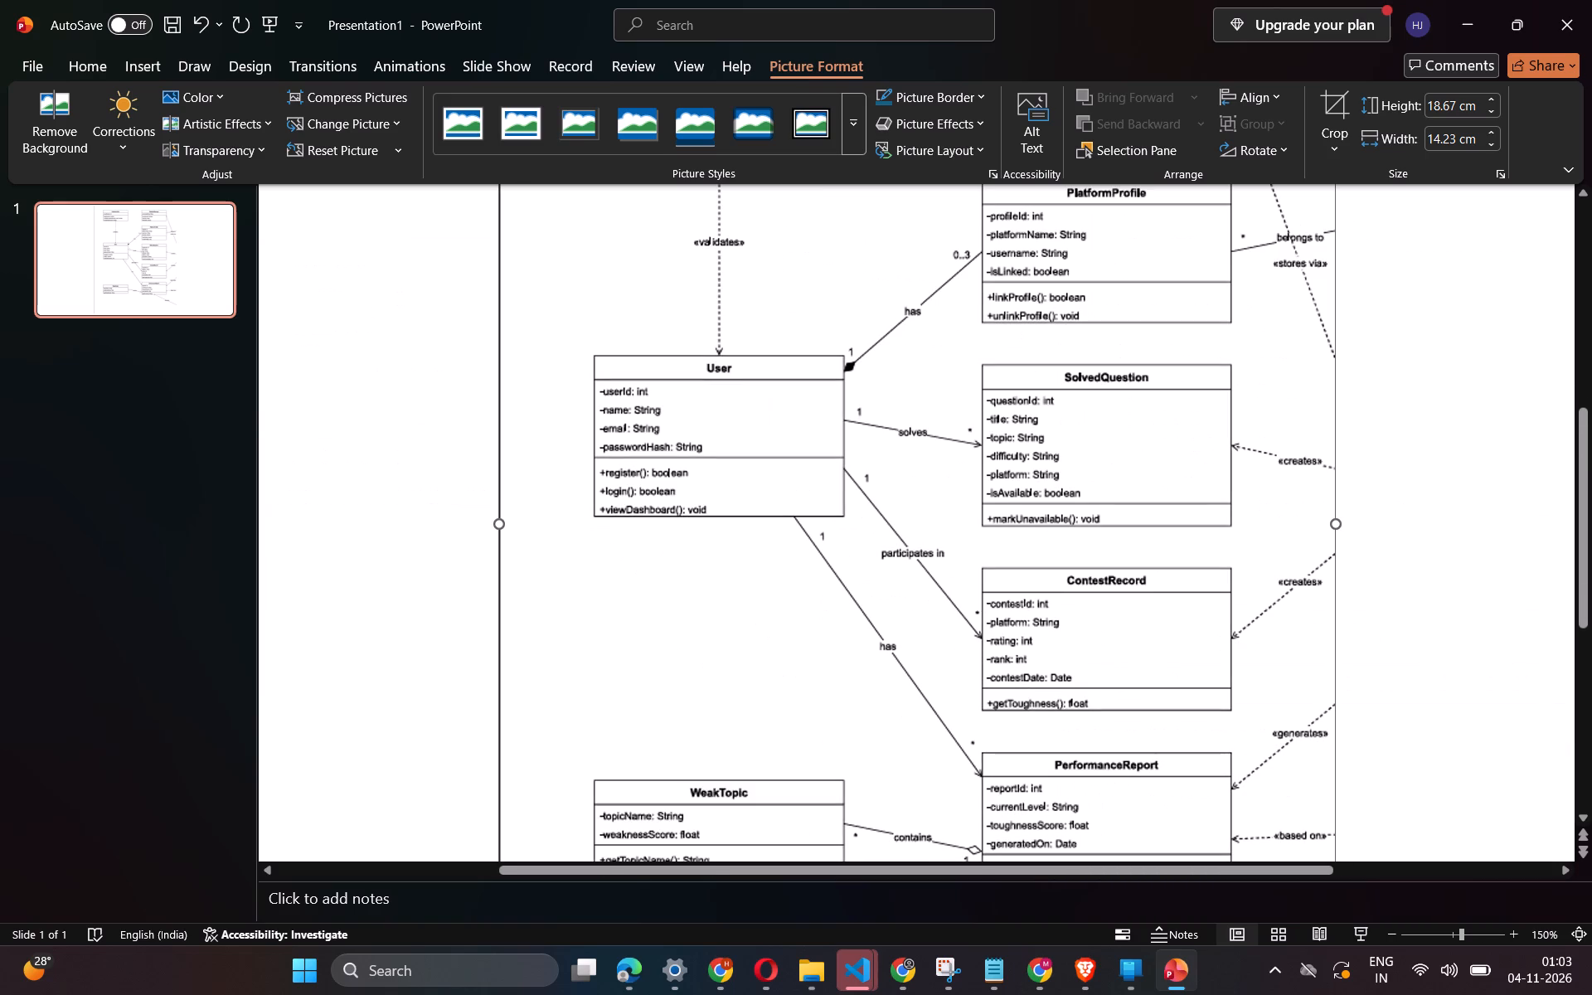
ctrl+scroll(1244, 539, down, 2)
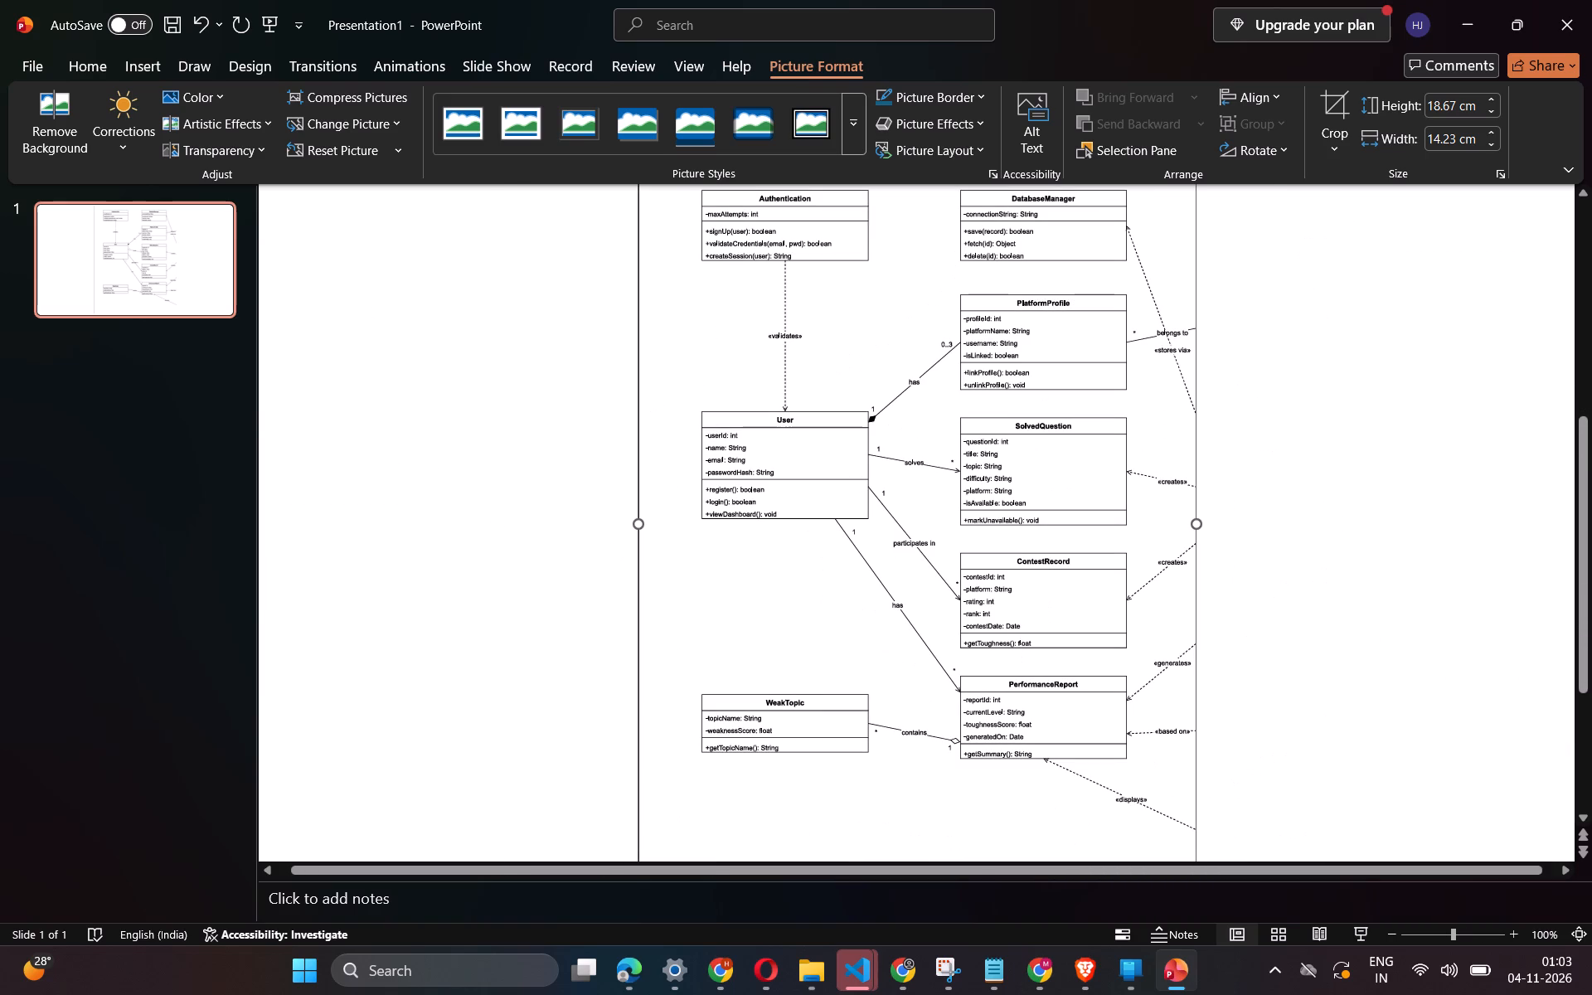
ctrl+scroll(1244, 539, down, 1)
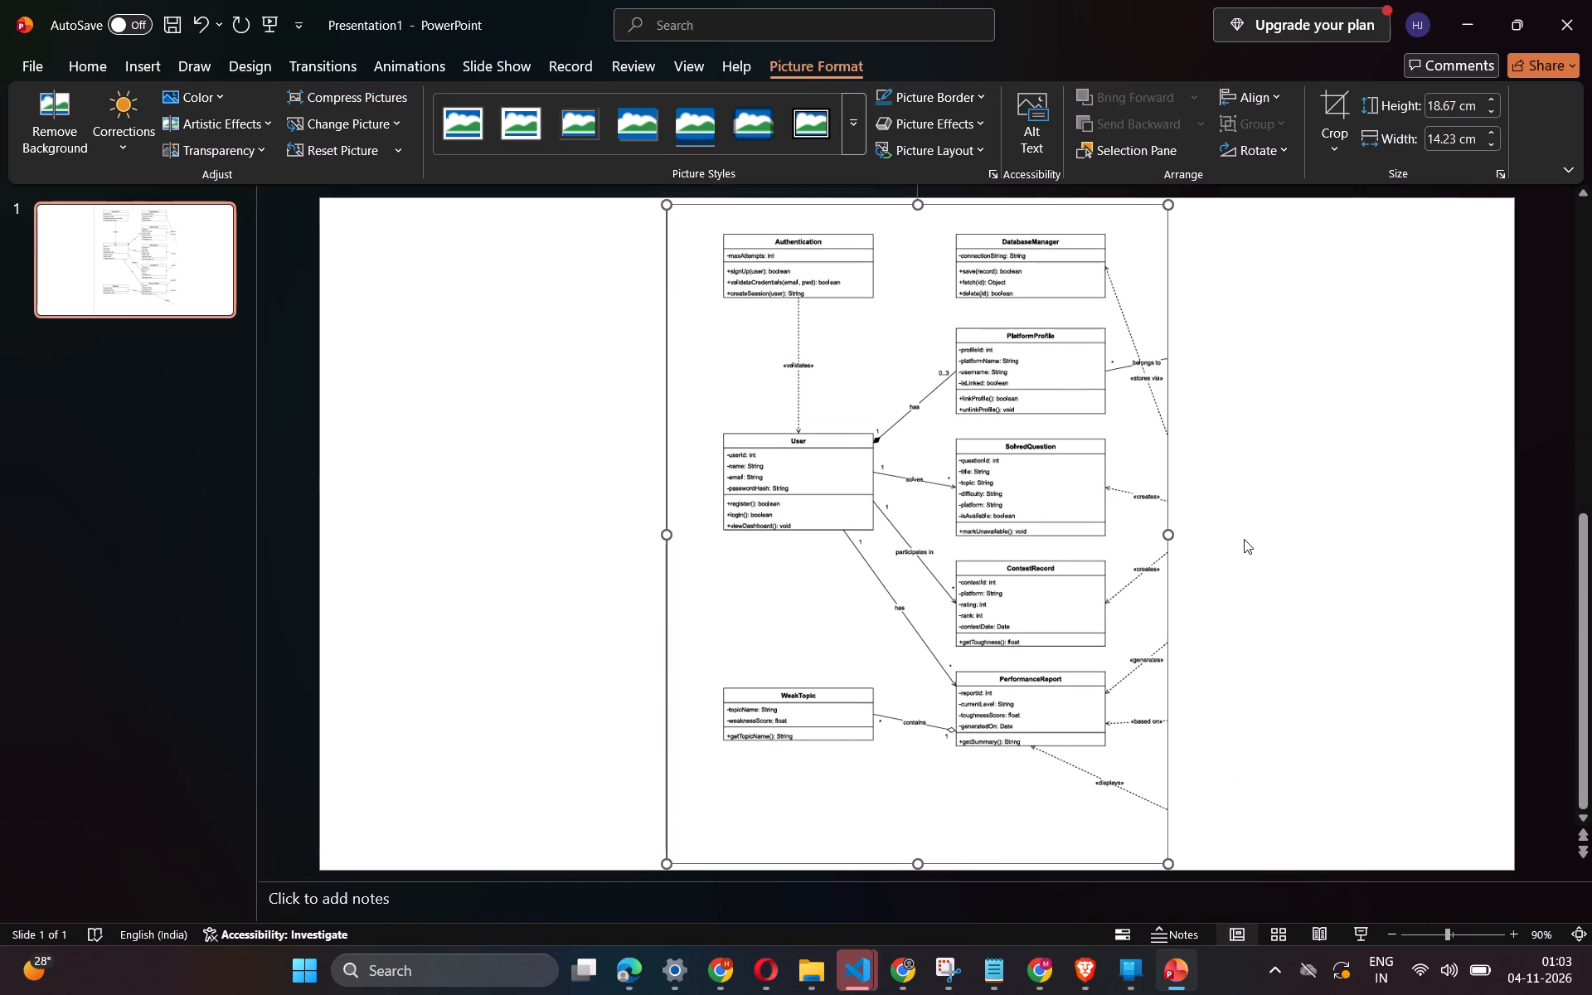
Delete the pasted class diagram picture from the blank slide.
scroll(1244, 539, right, 1)
key(Delete)
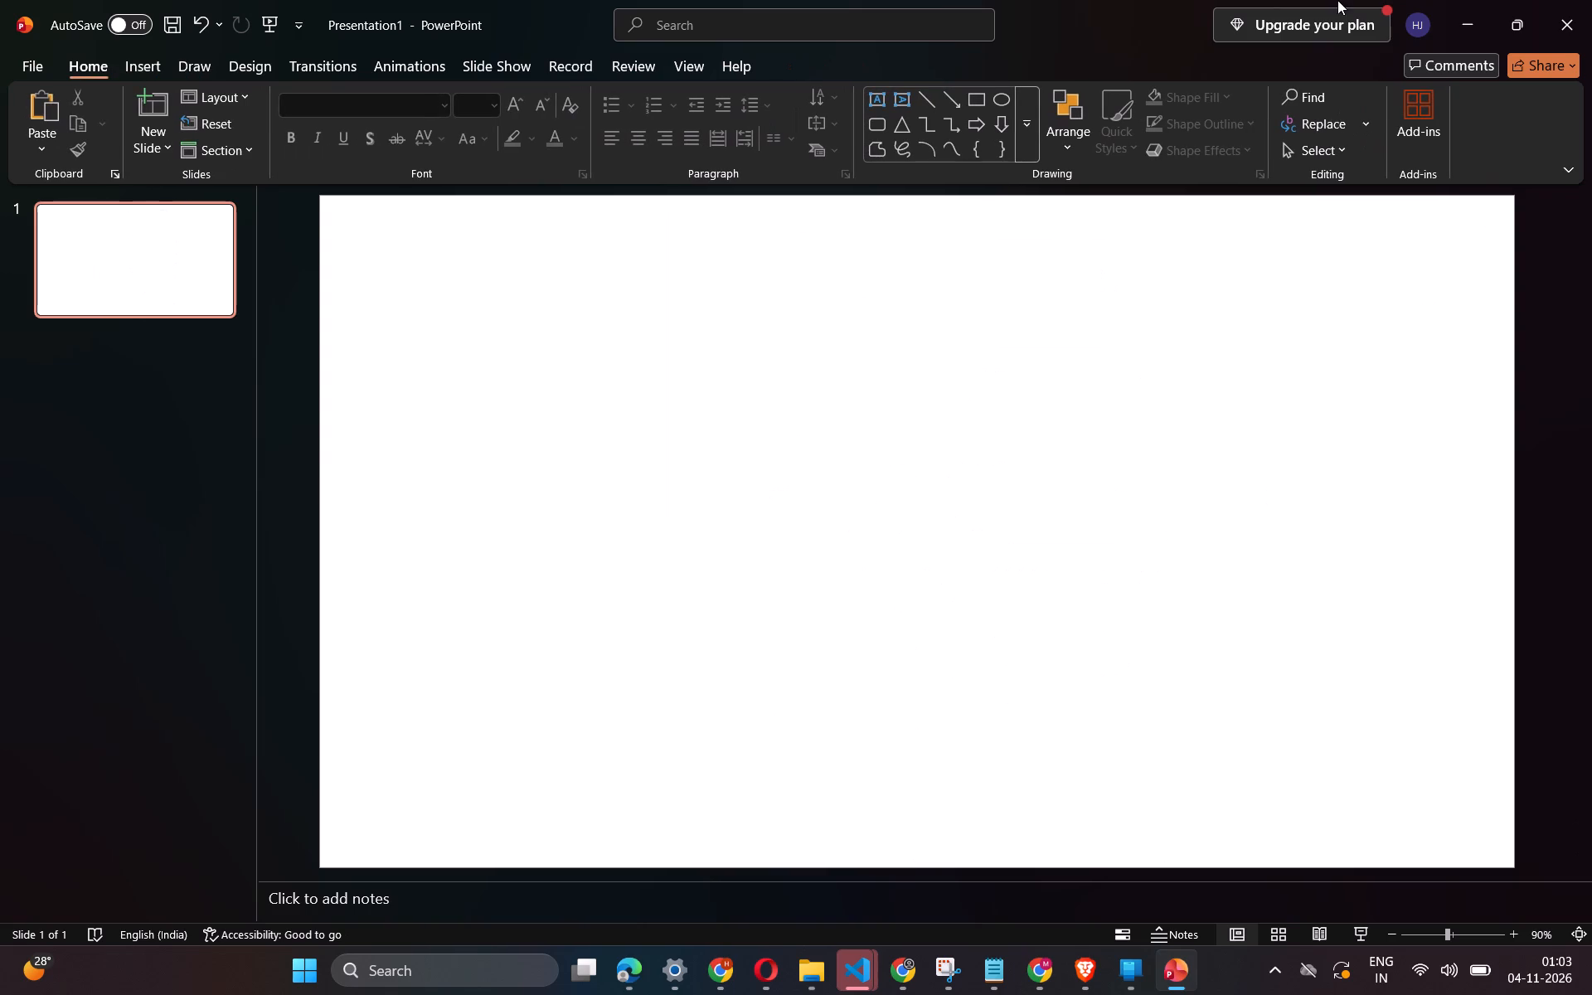
Switch to the class diagram PDF in Edge and rotate its pages three quarter turns clockwise.
click(1472, 11)
click(1472, 11)
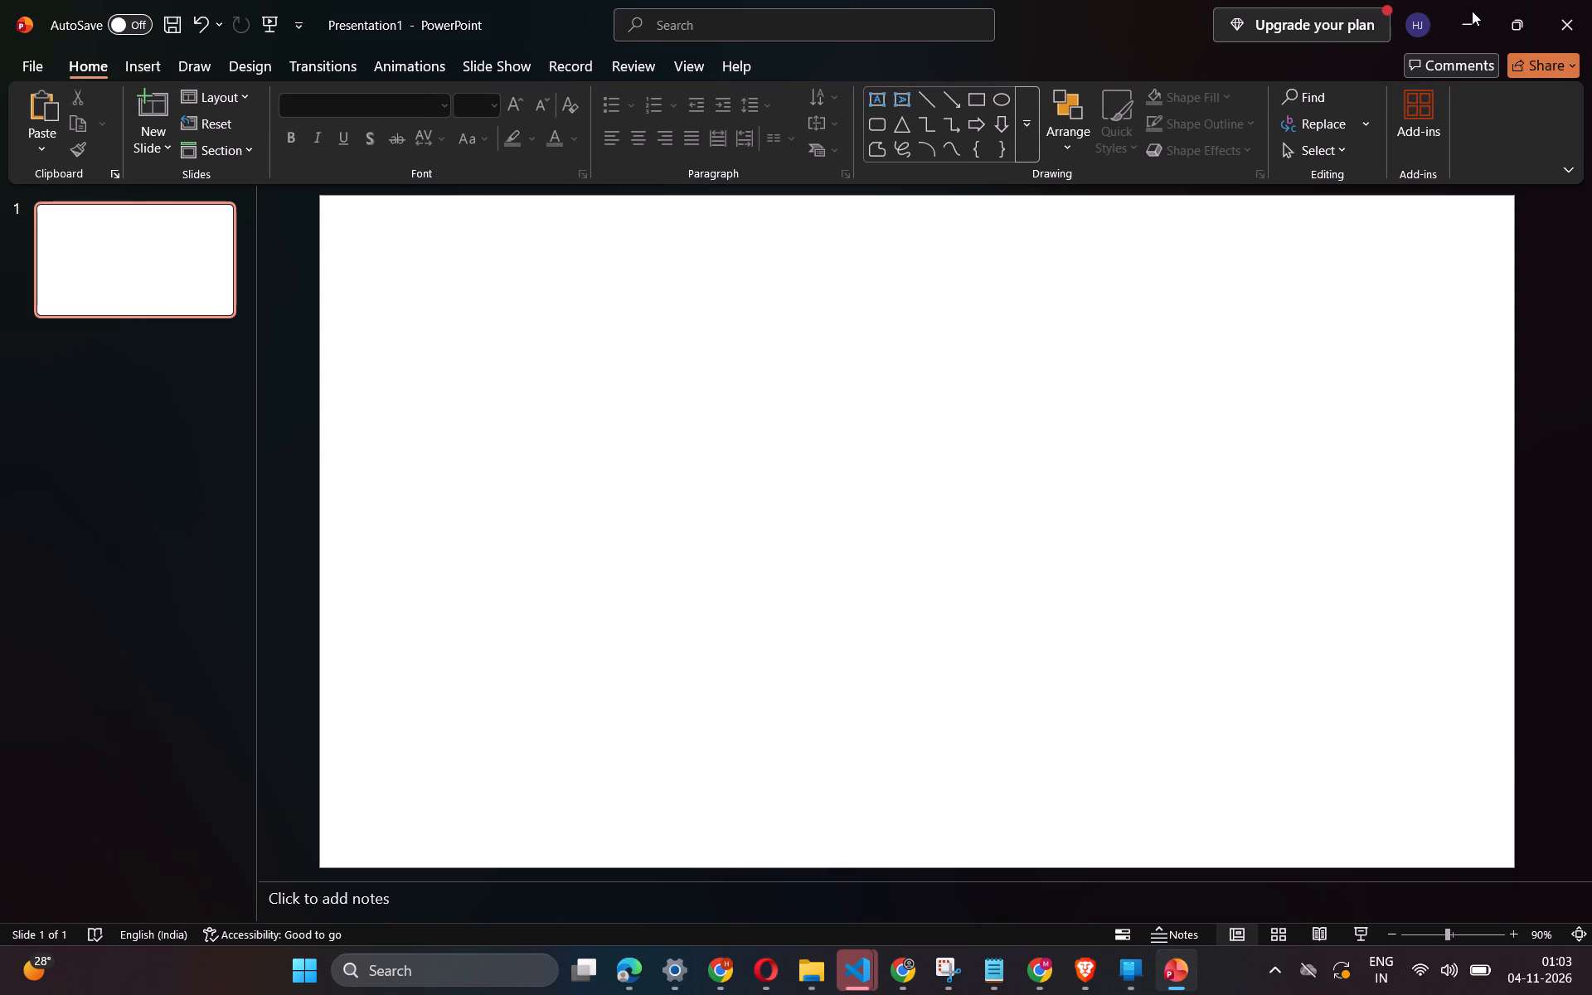
click(1462, 22)
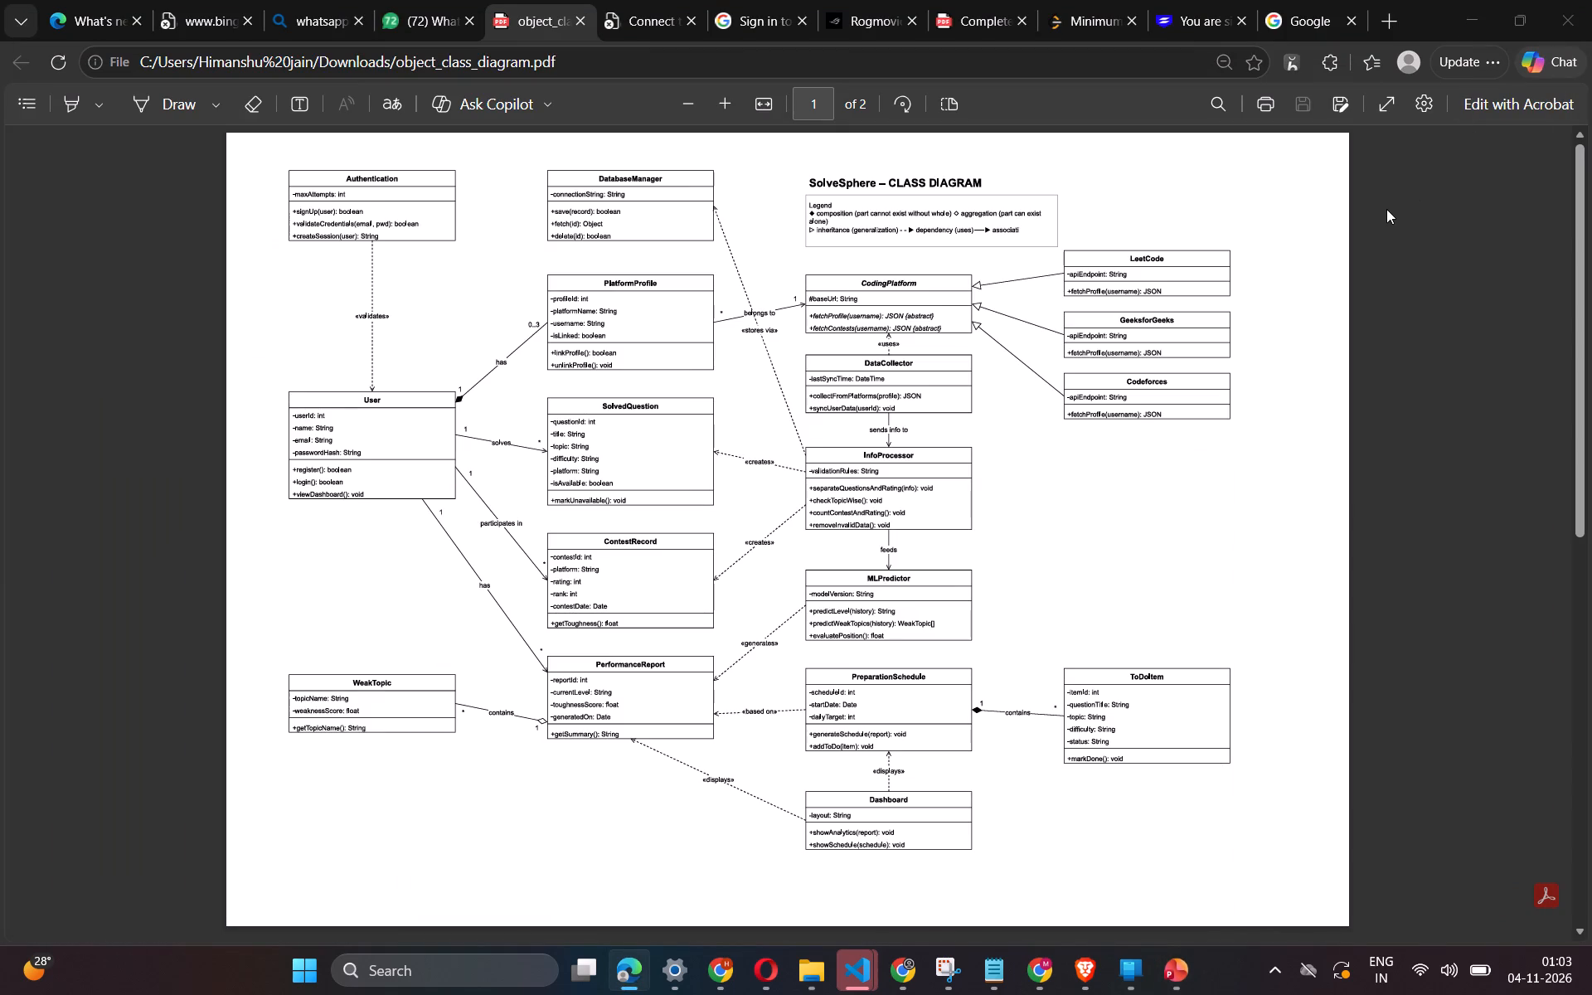
click(899, 99)
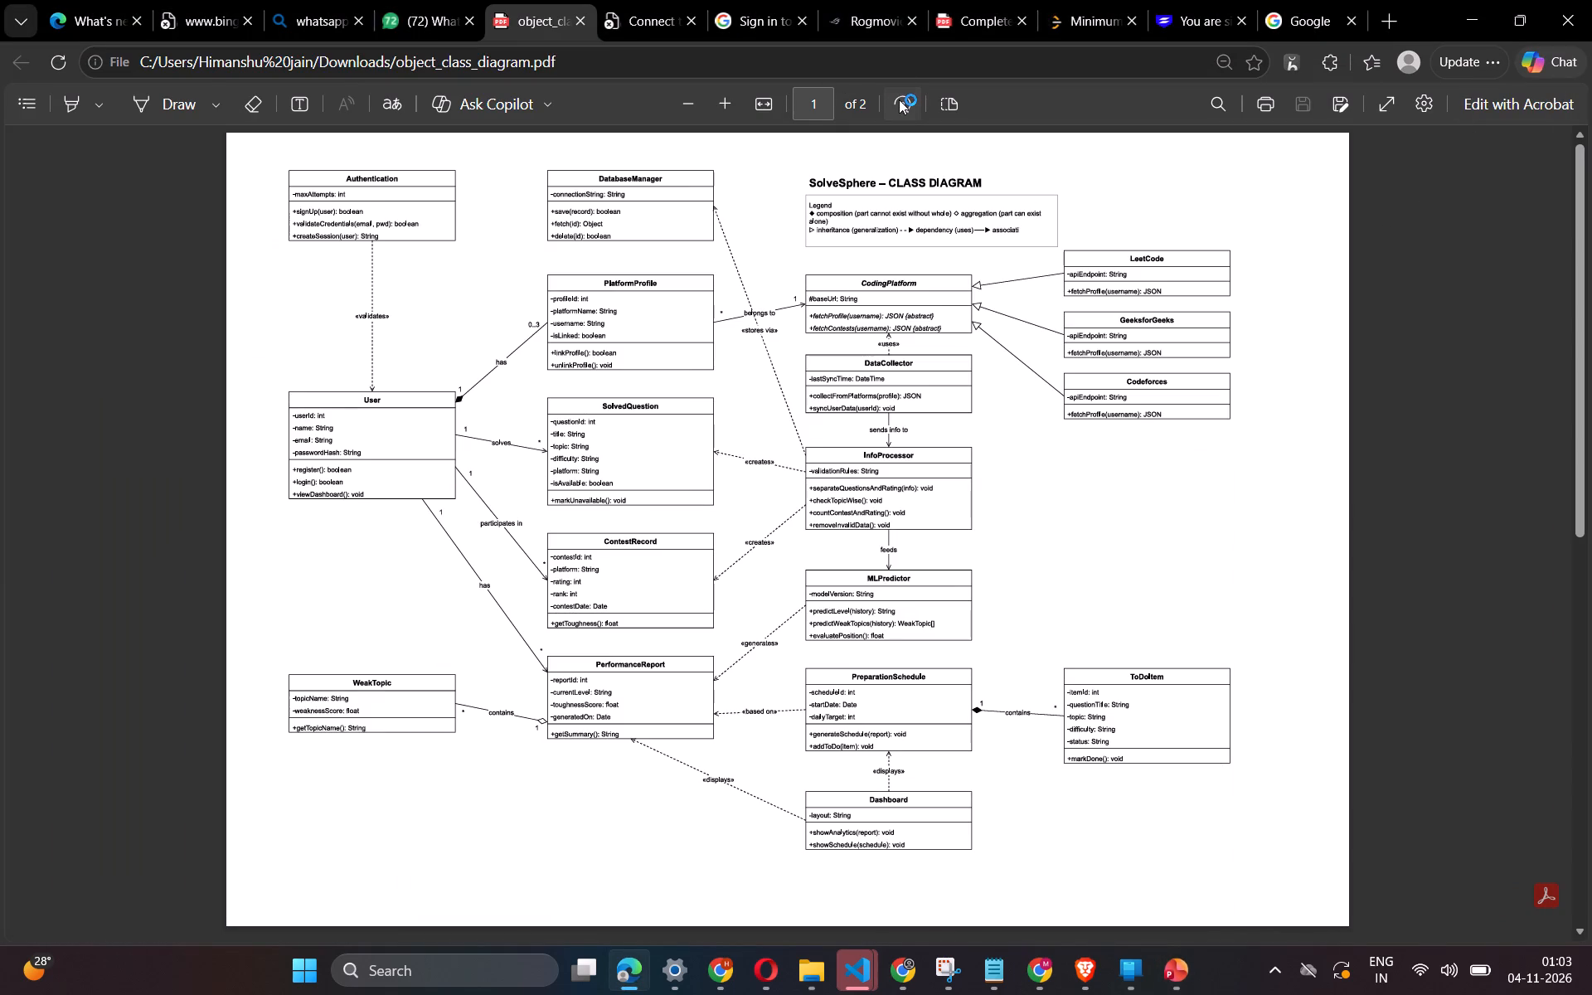
click(899, 99)
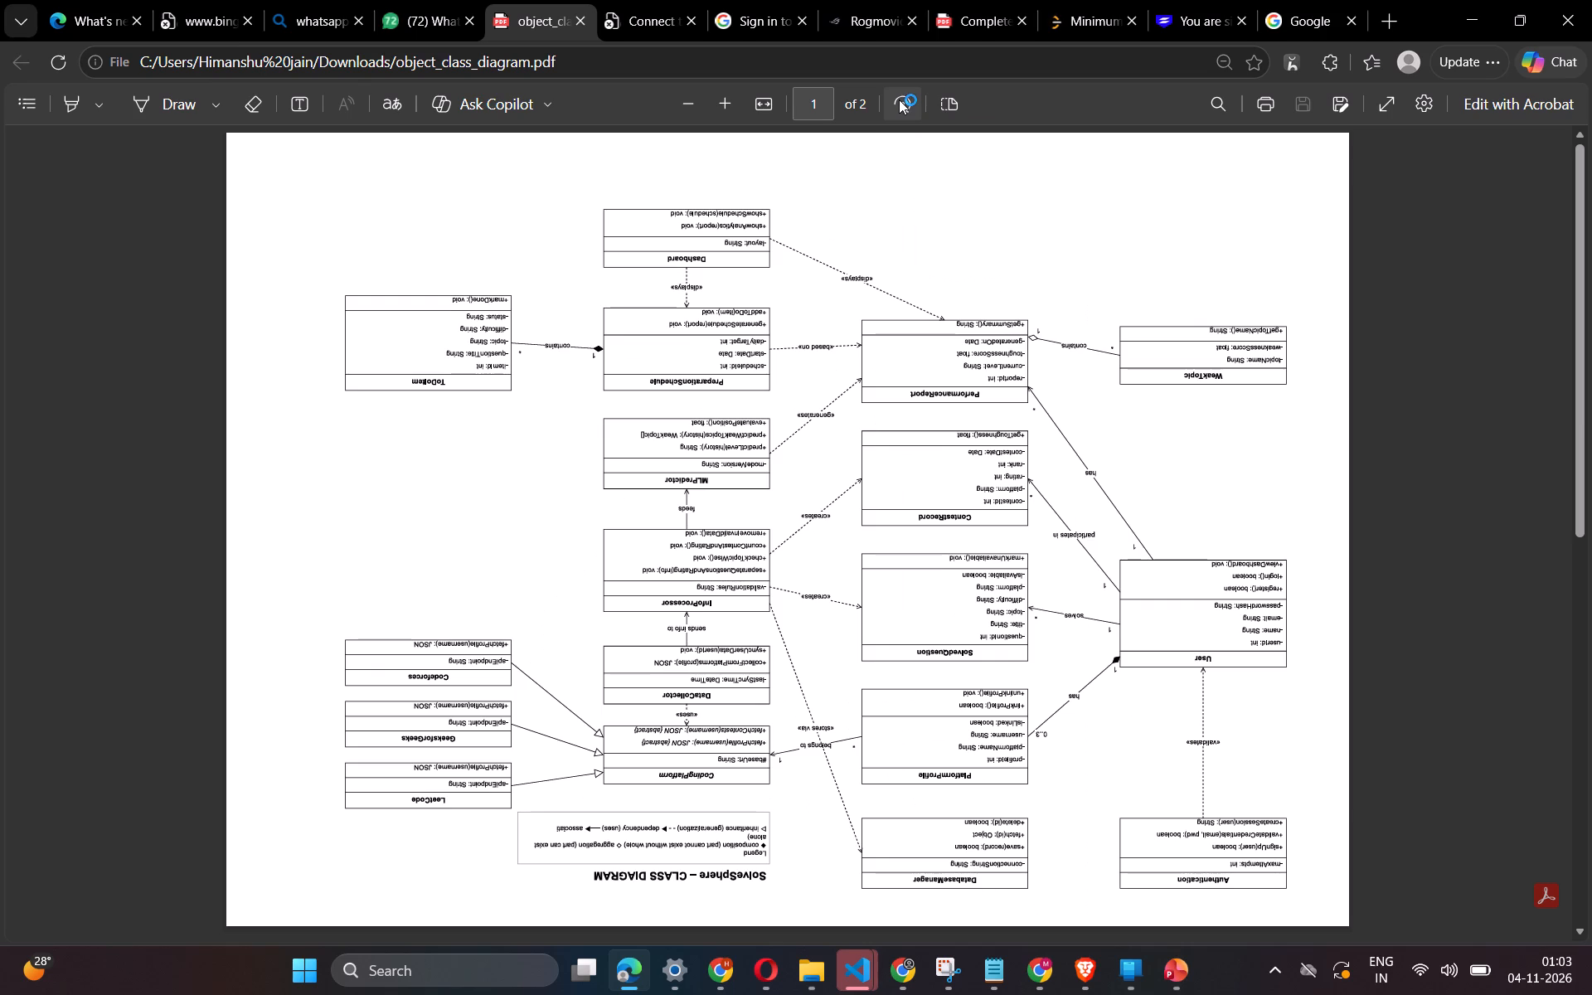
click(899, 99)
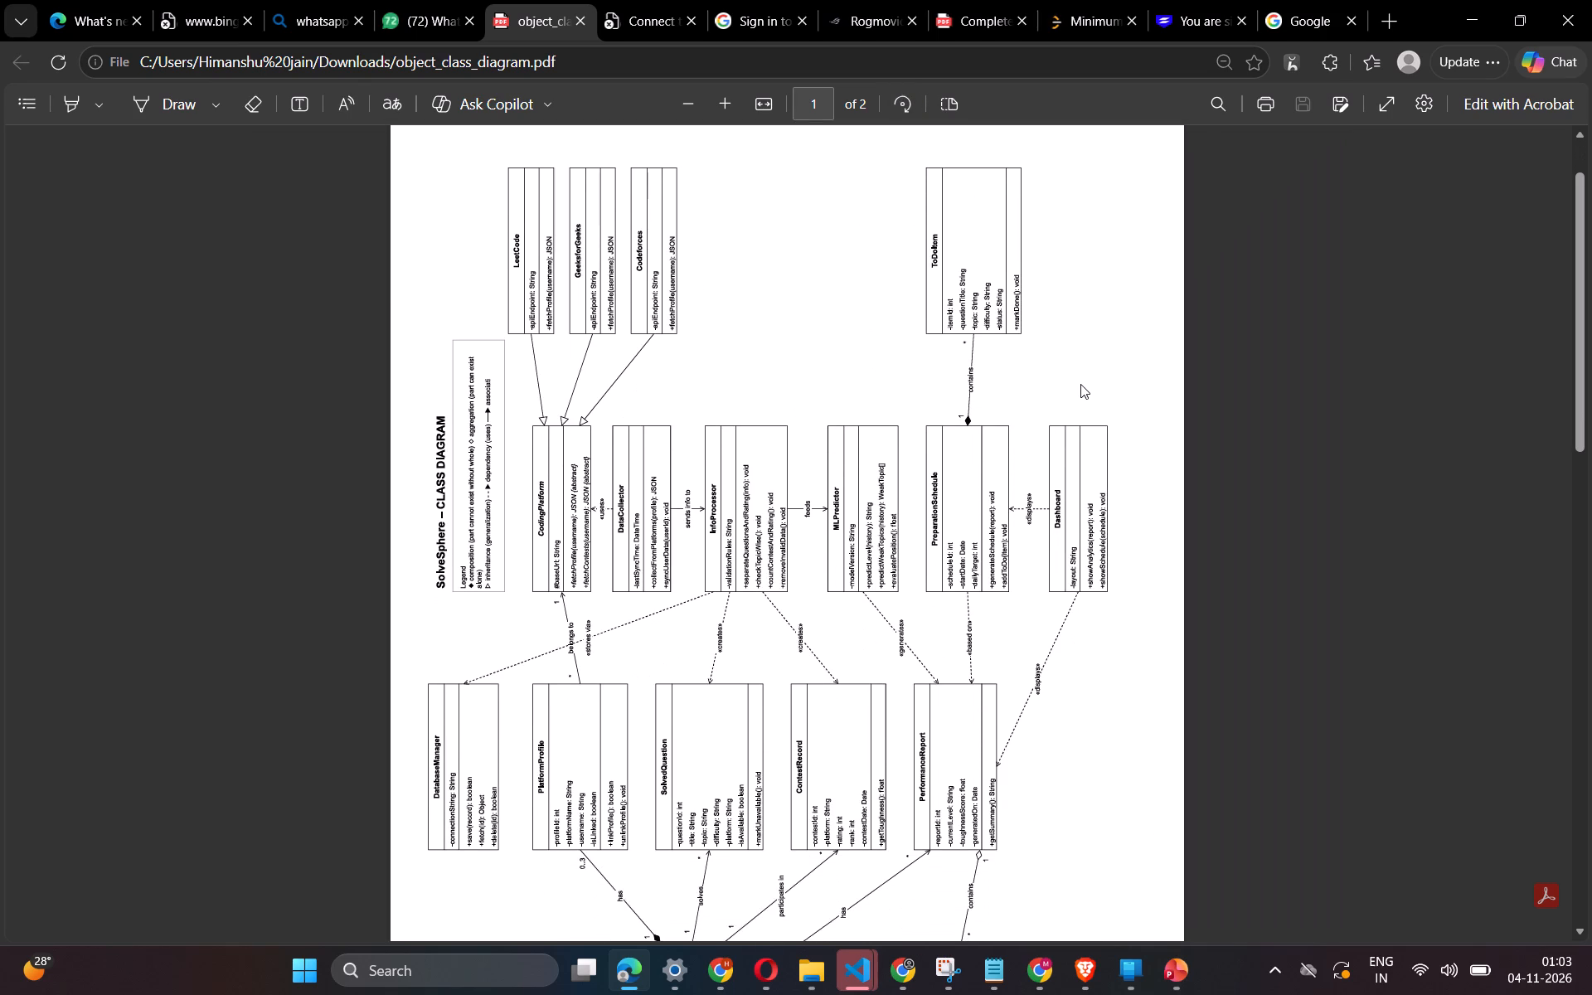
Capture an enlarged screen snip of the rotated diagram's lower half, spanning the DatabaseManager–PerformanceReport row and the Authentication–User–WeakTopic row.
scroll(1080, 384, down, 2)
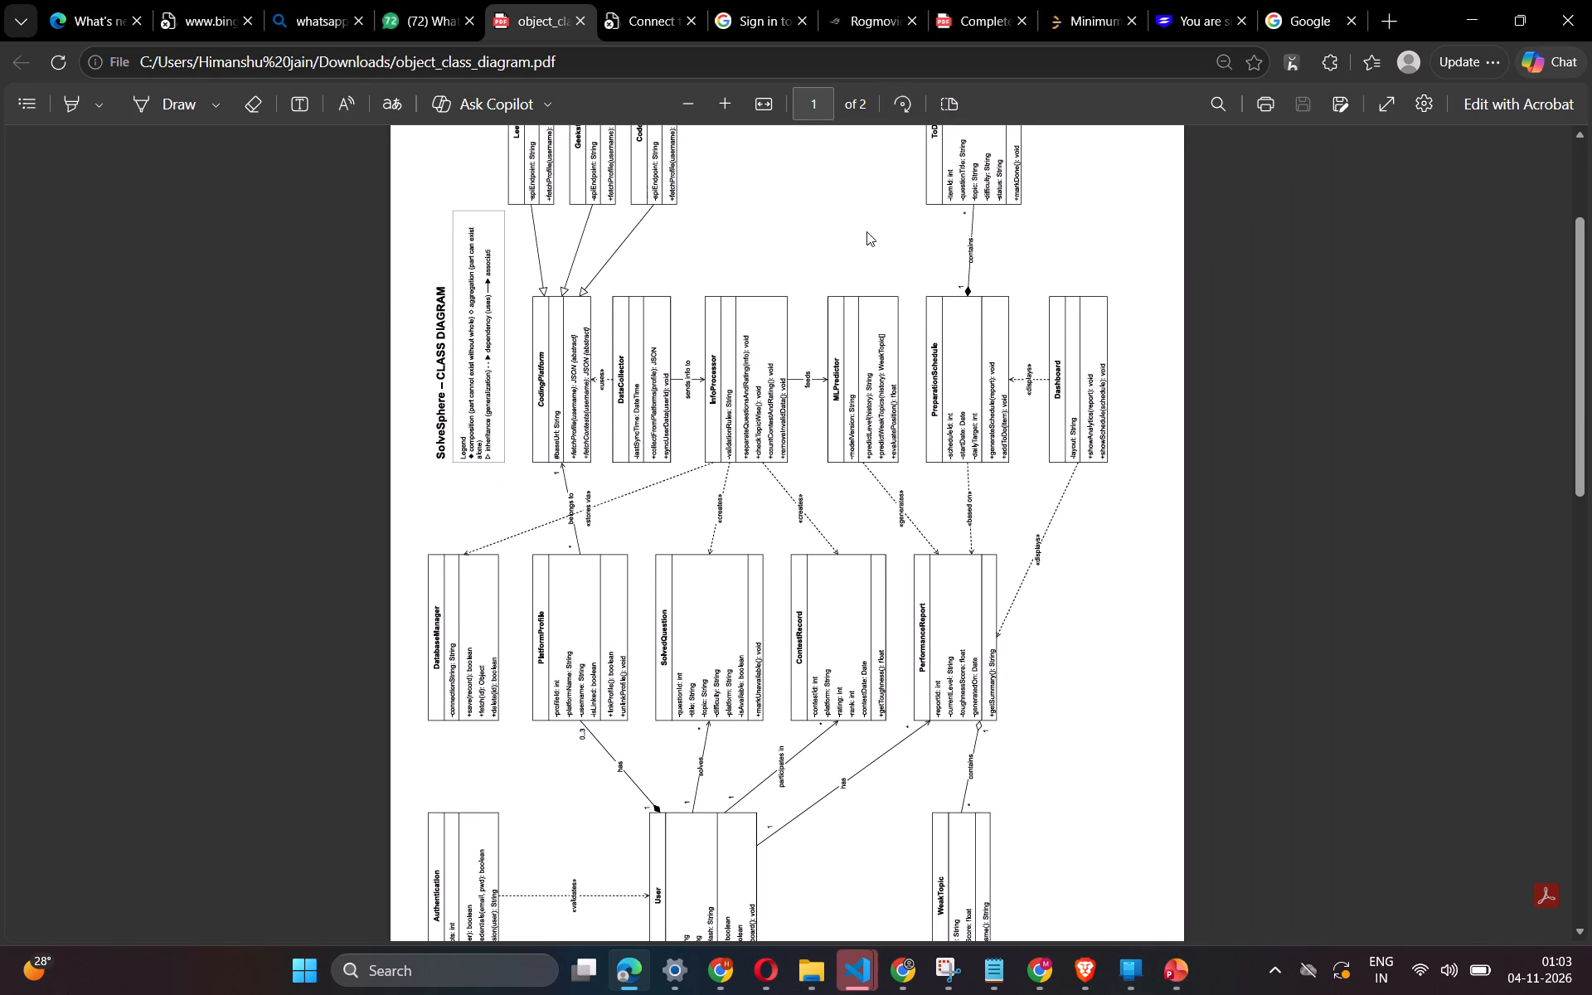
double_click(728, 94)
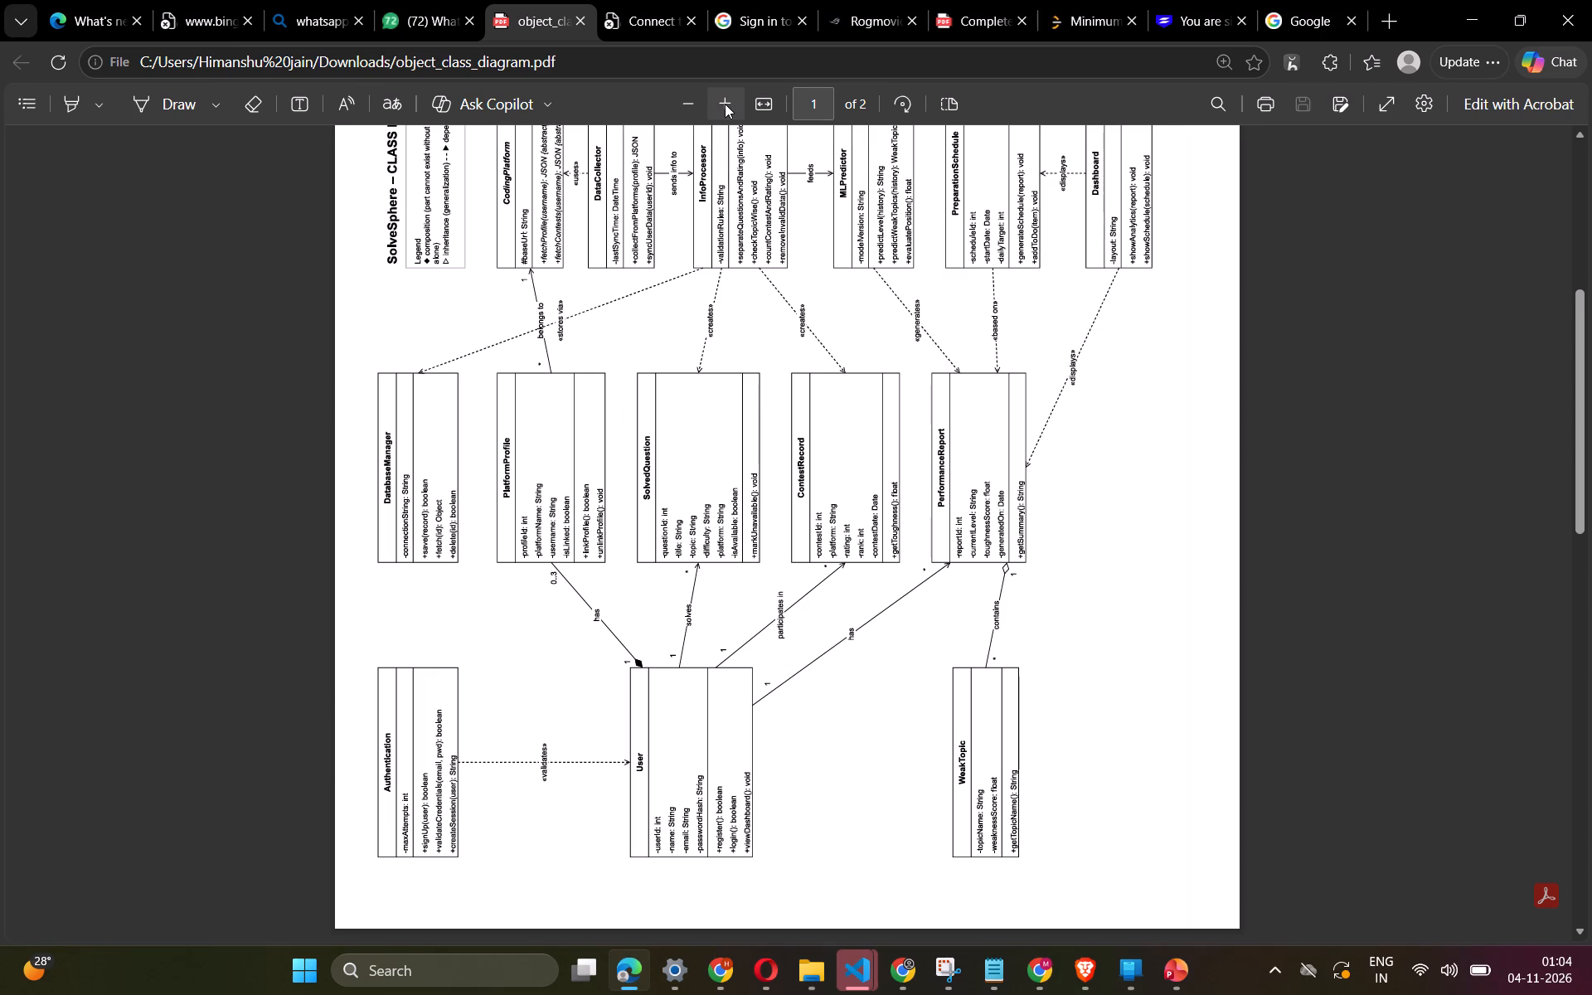
click(725, 104)
click(725, 104)
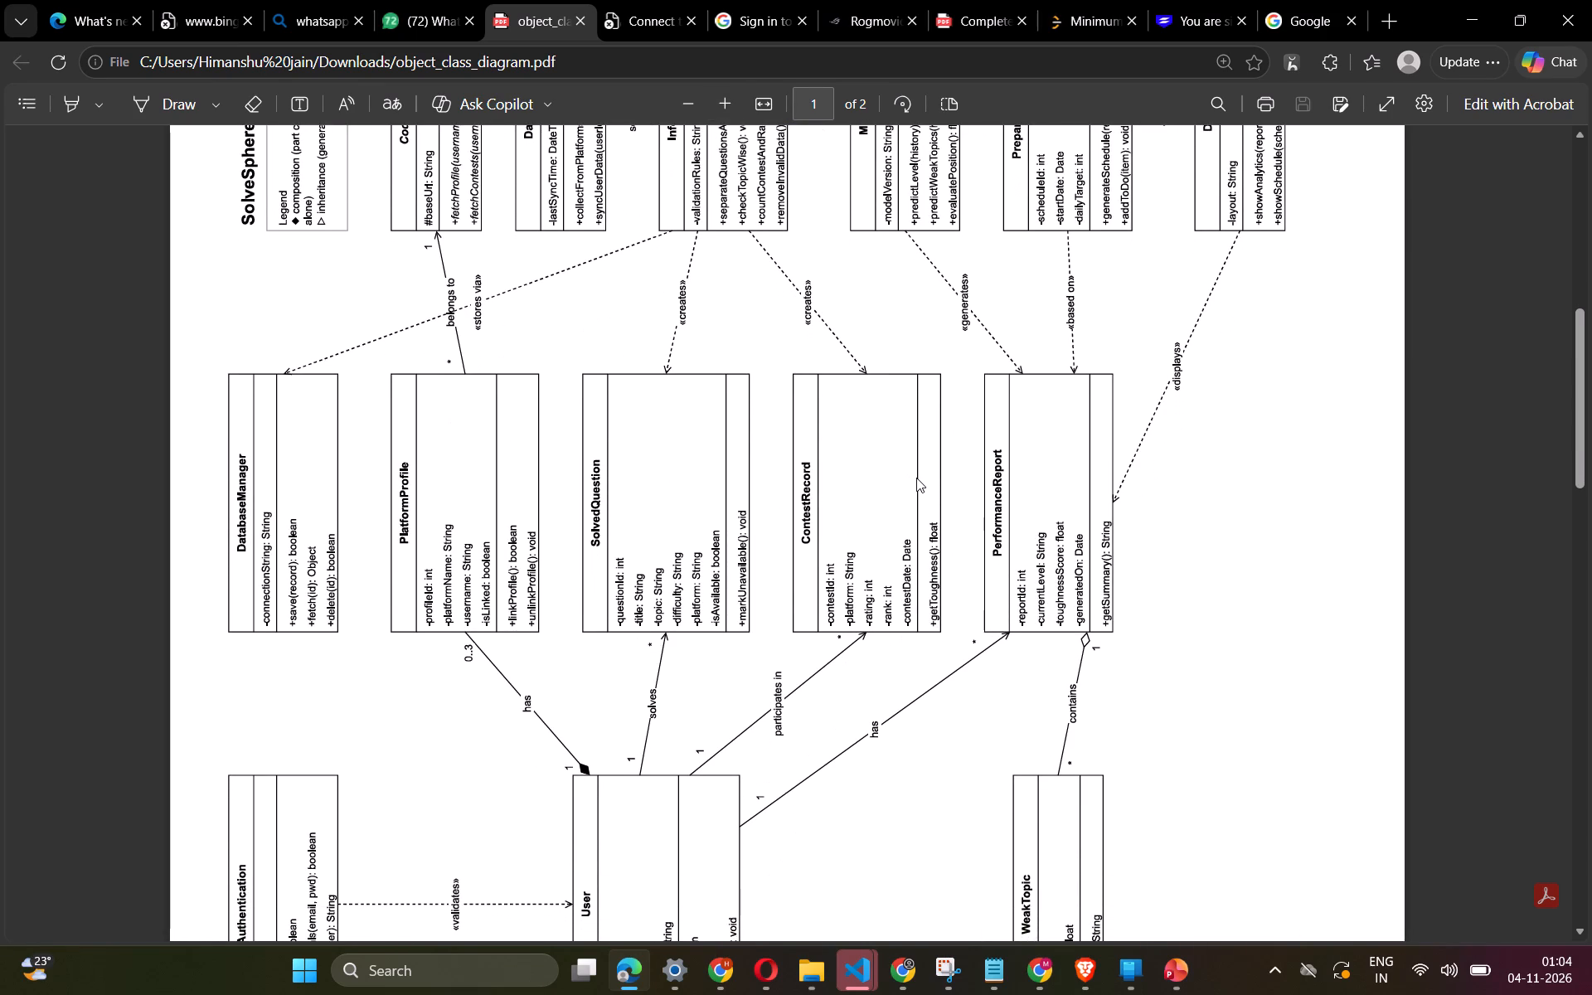
scroll(916, 478, down, 1)
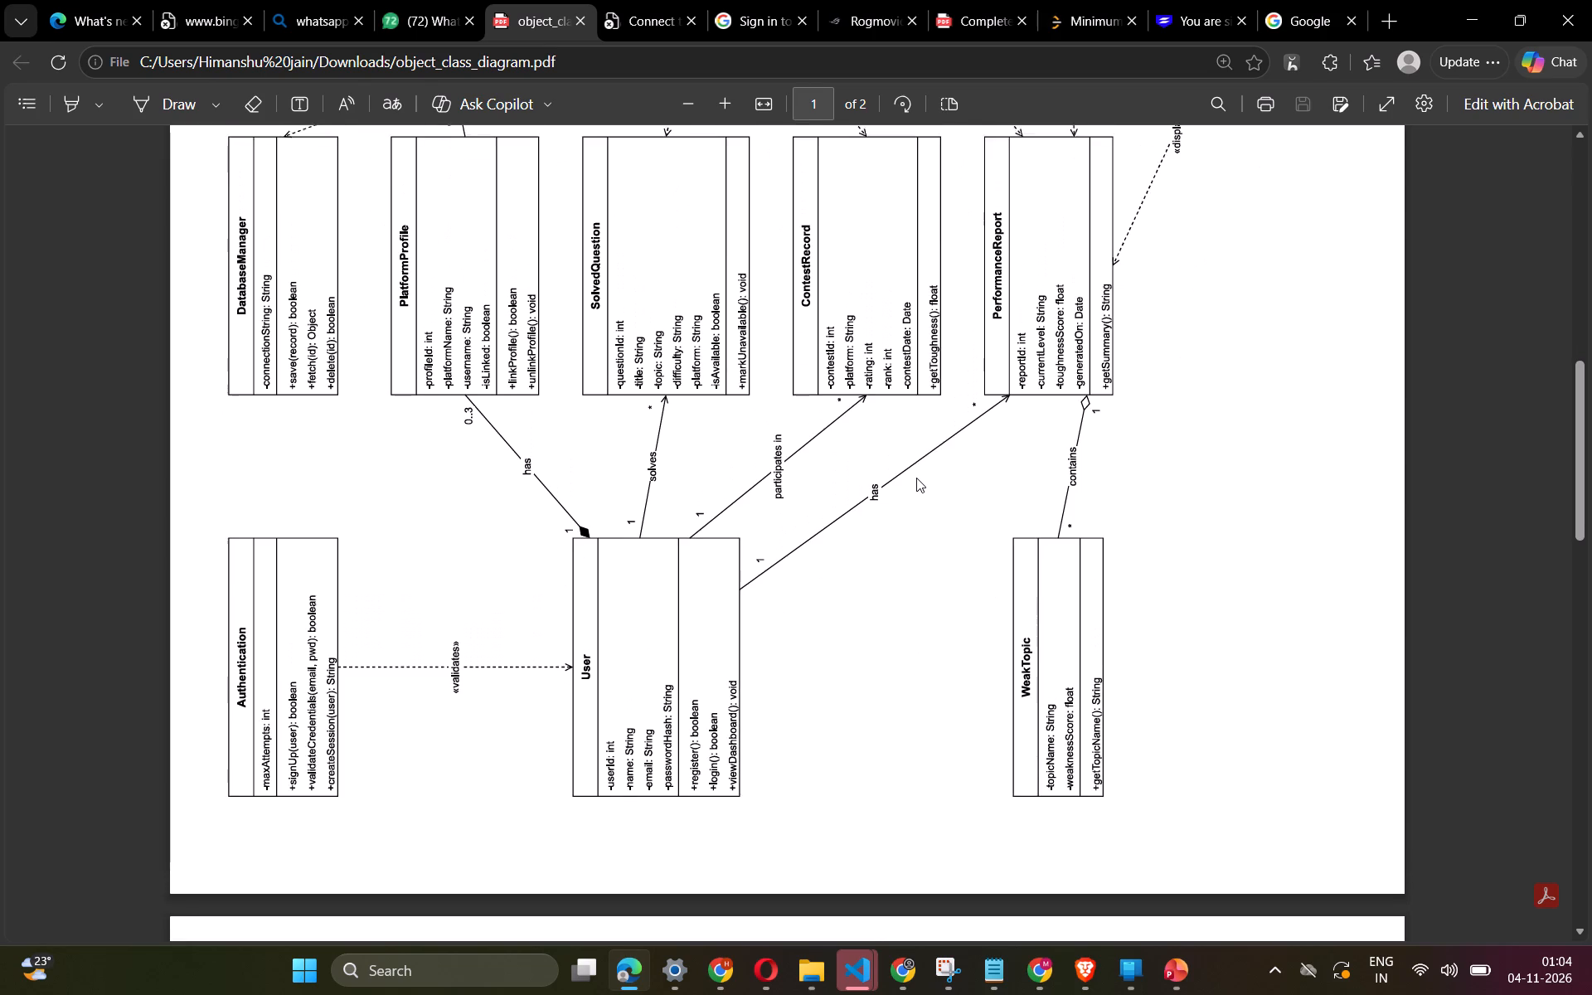
scroll(916, 478, down, 4)
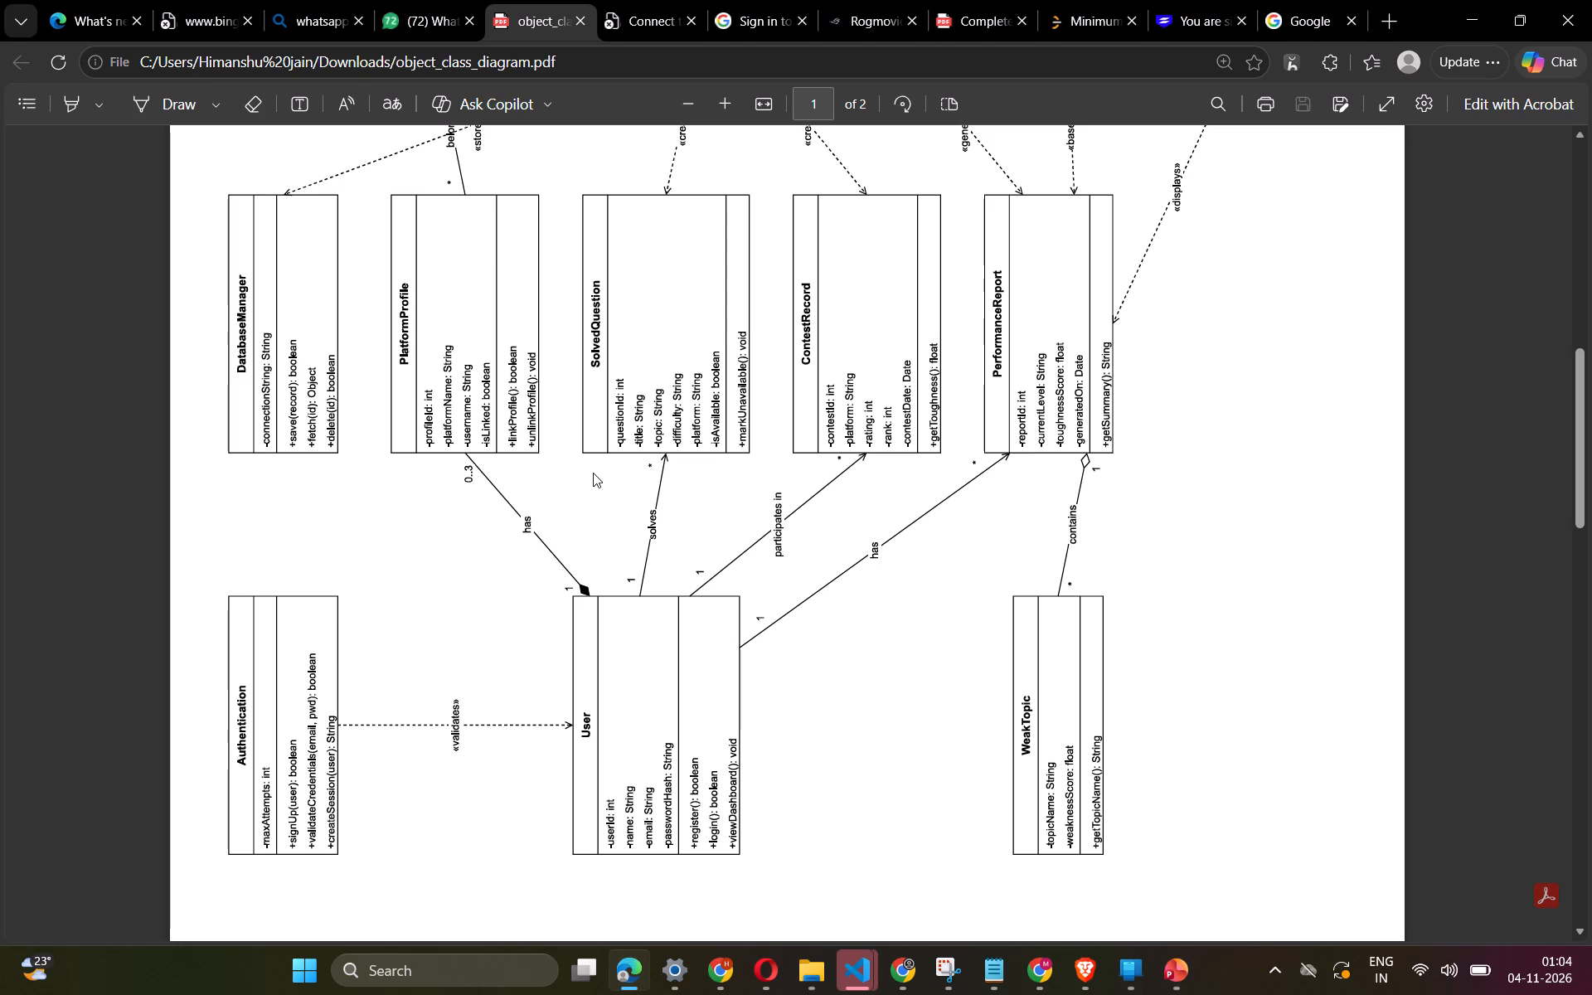
key(shift+super+s)
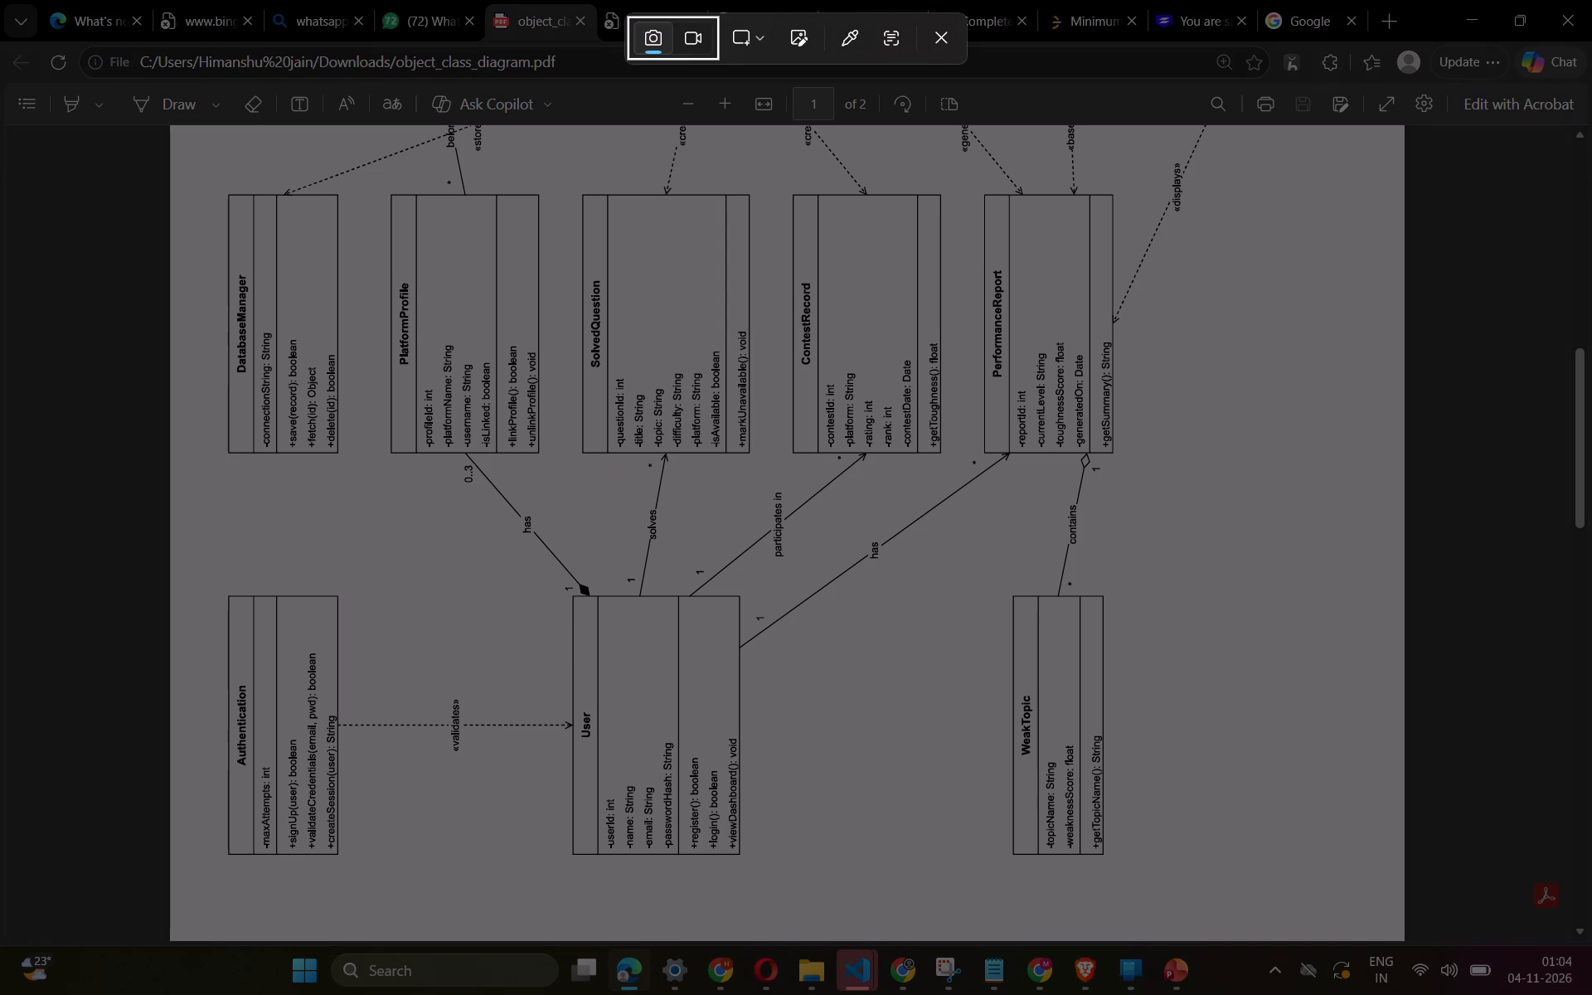
drag(165, 874, 178, 864)
drag(178, 864, 1223, 459)
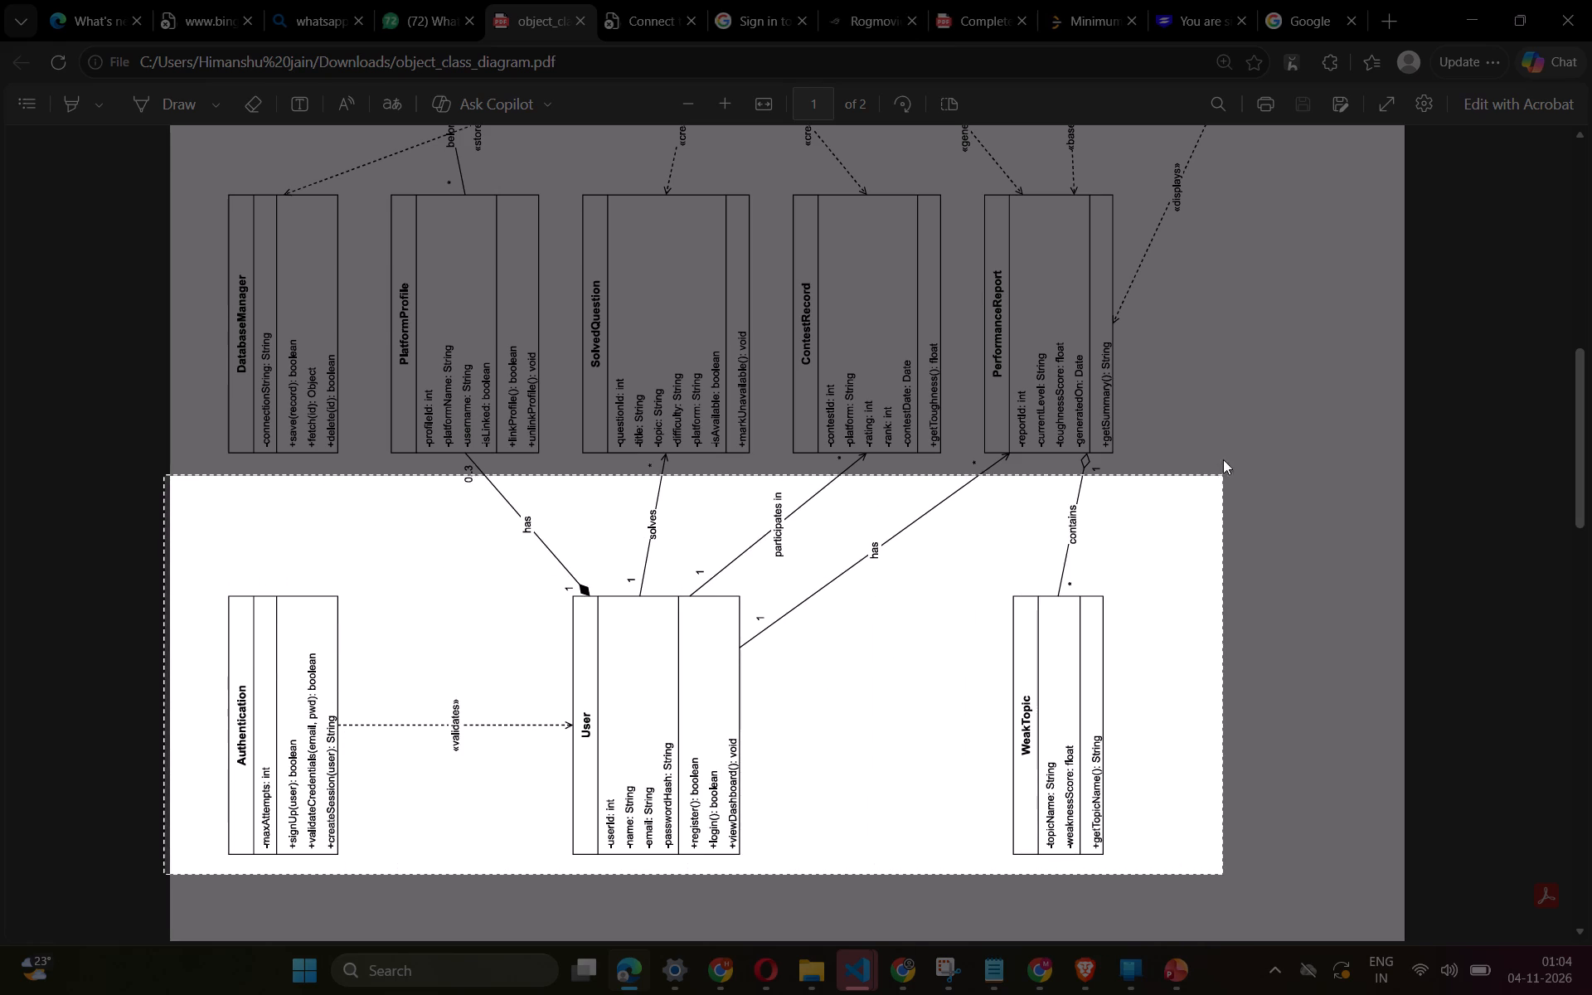
drag(1223, 459, 1165, 197)
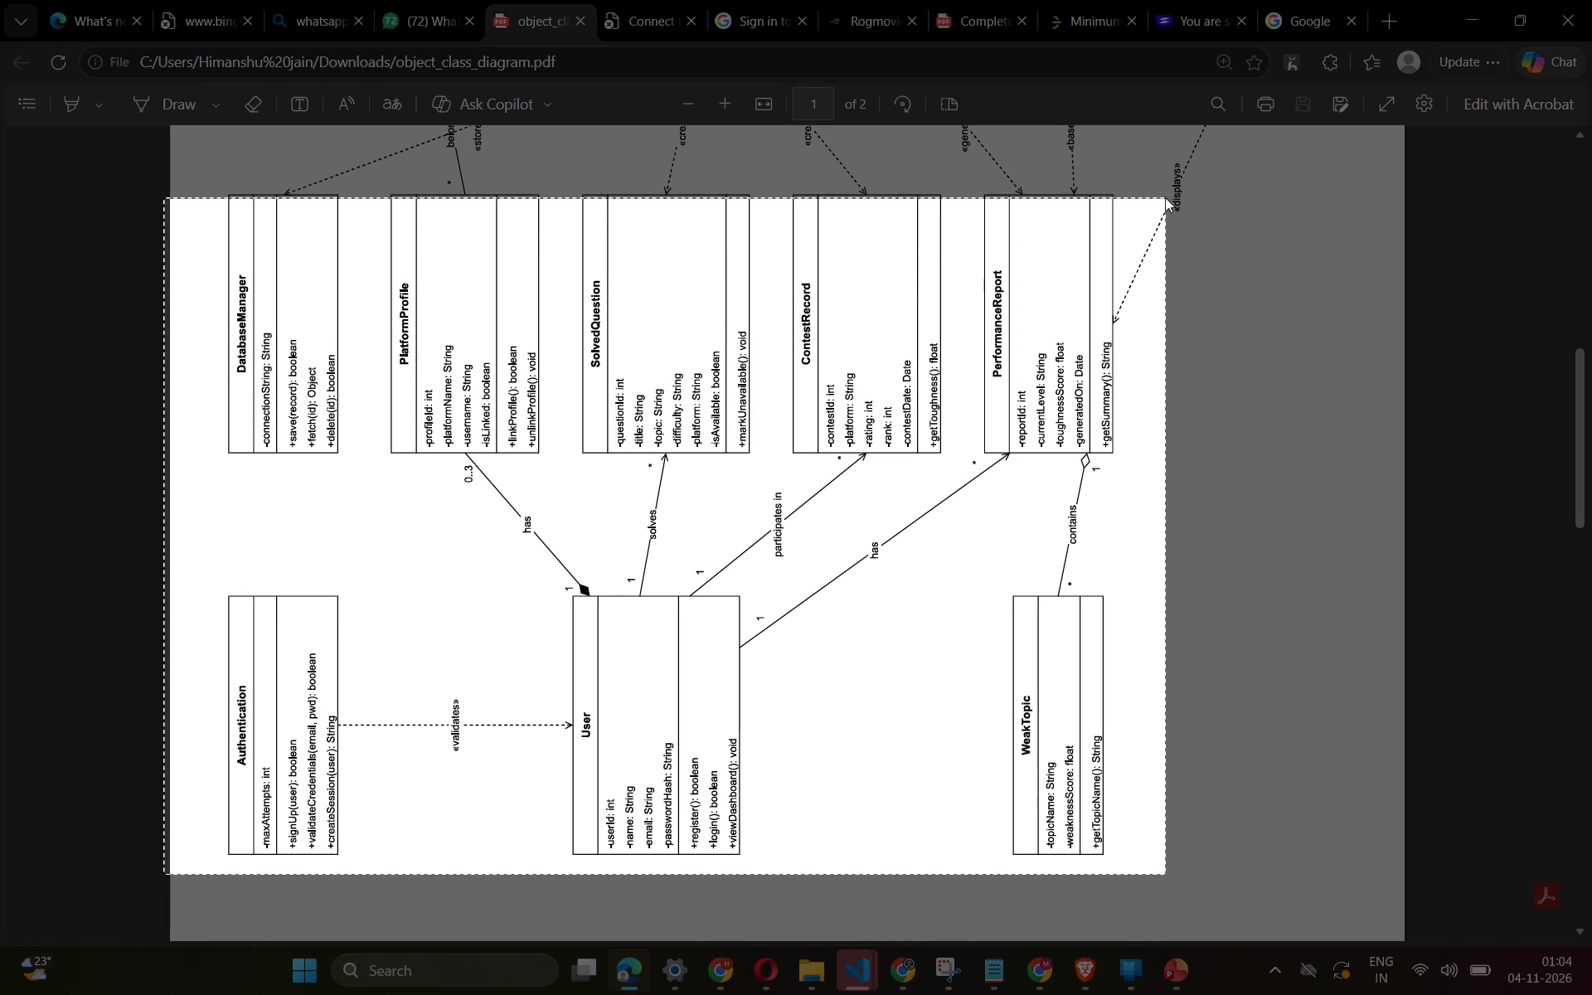
drag(1165, 197, 1204, 161)
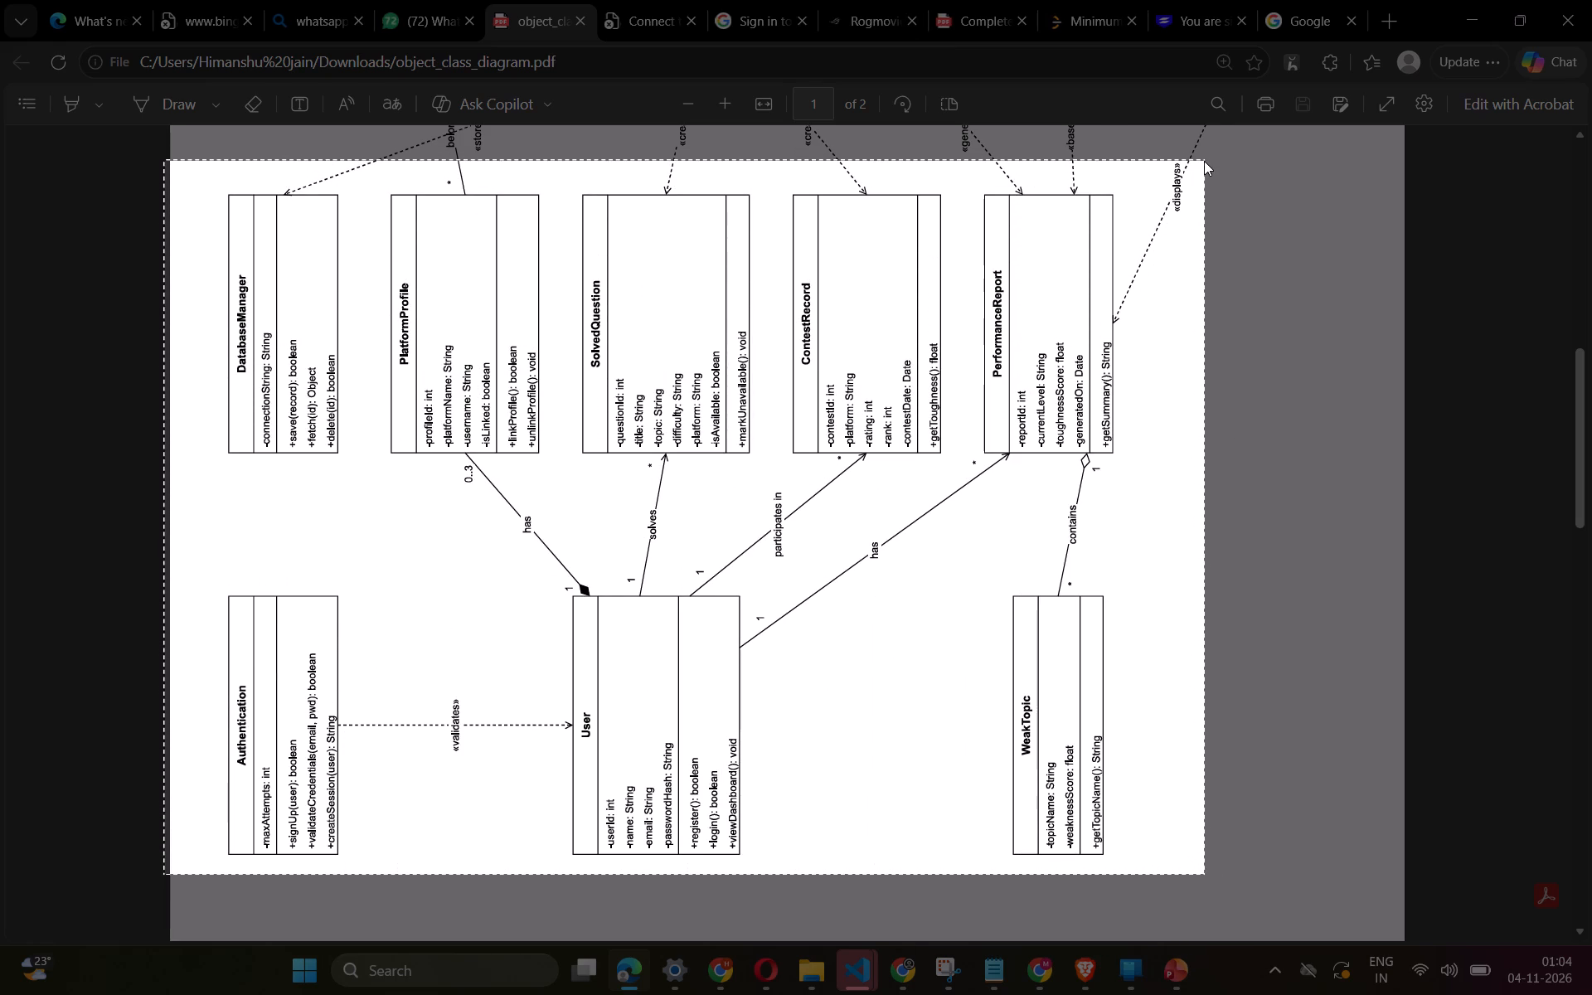
drag(1204, 161, 1342, 156)
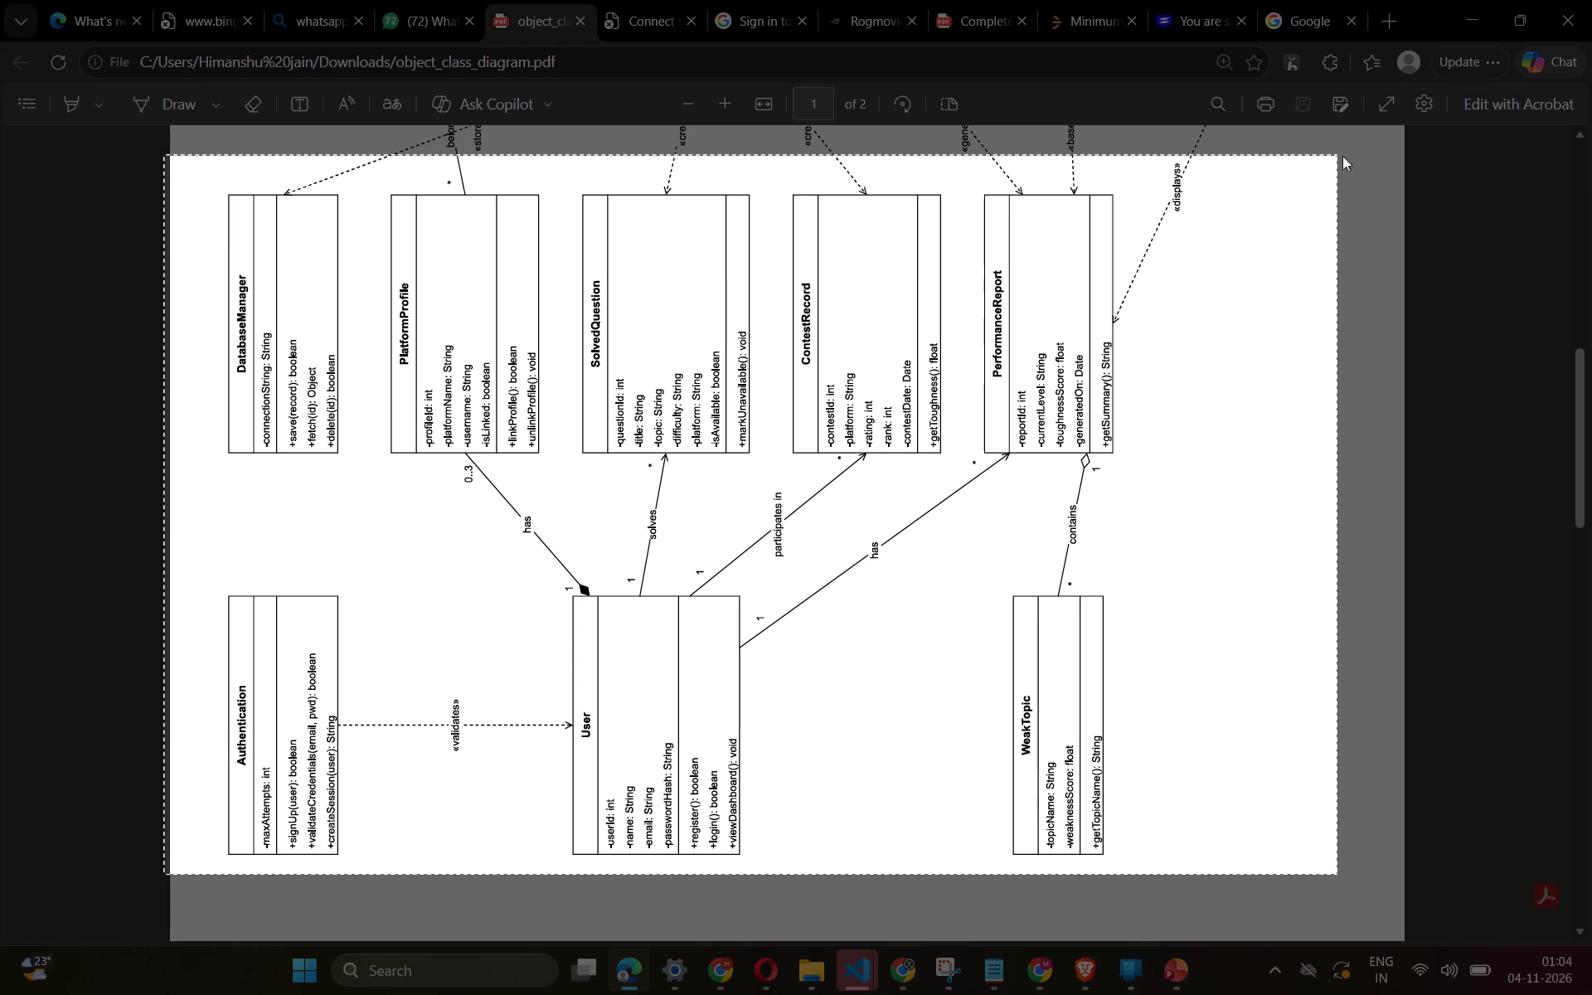
drag(1342, 156, 1285, 152)
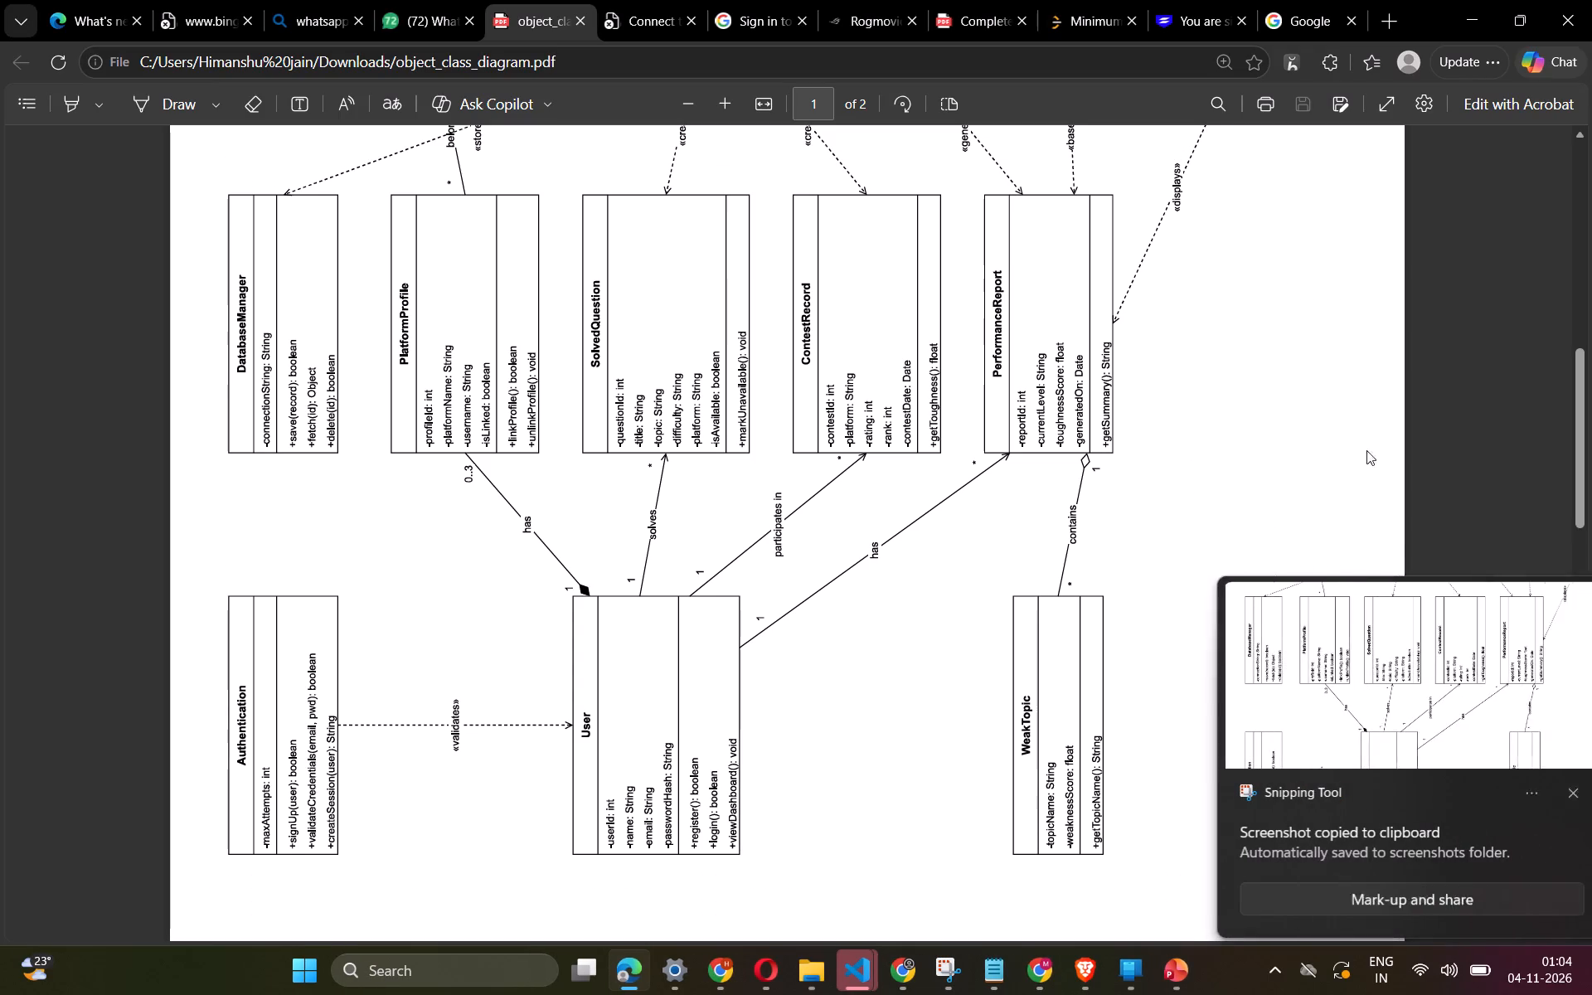
Switch to PowerPoint, paste the new snip onto the blank slide, and move it against the slide's left edge.
click(1180, 966)
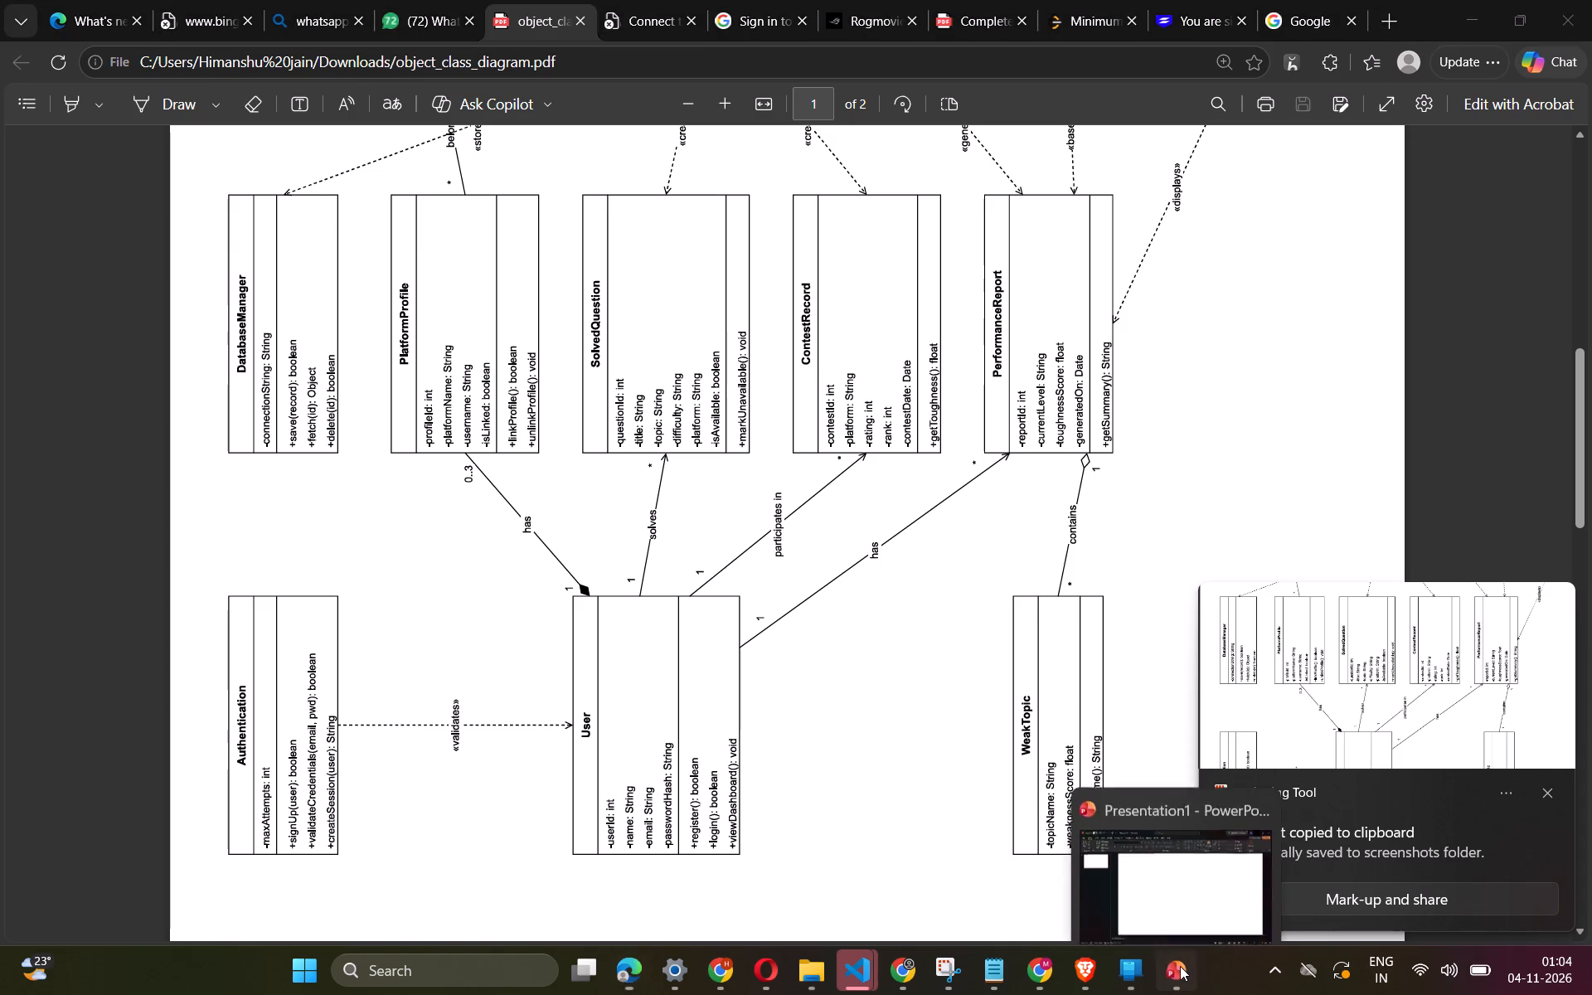
click(663, 635)
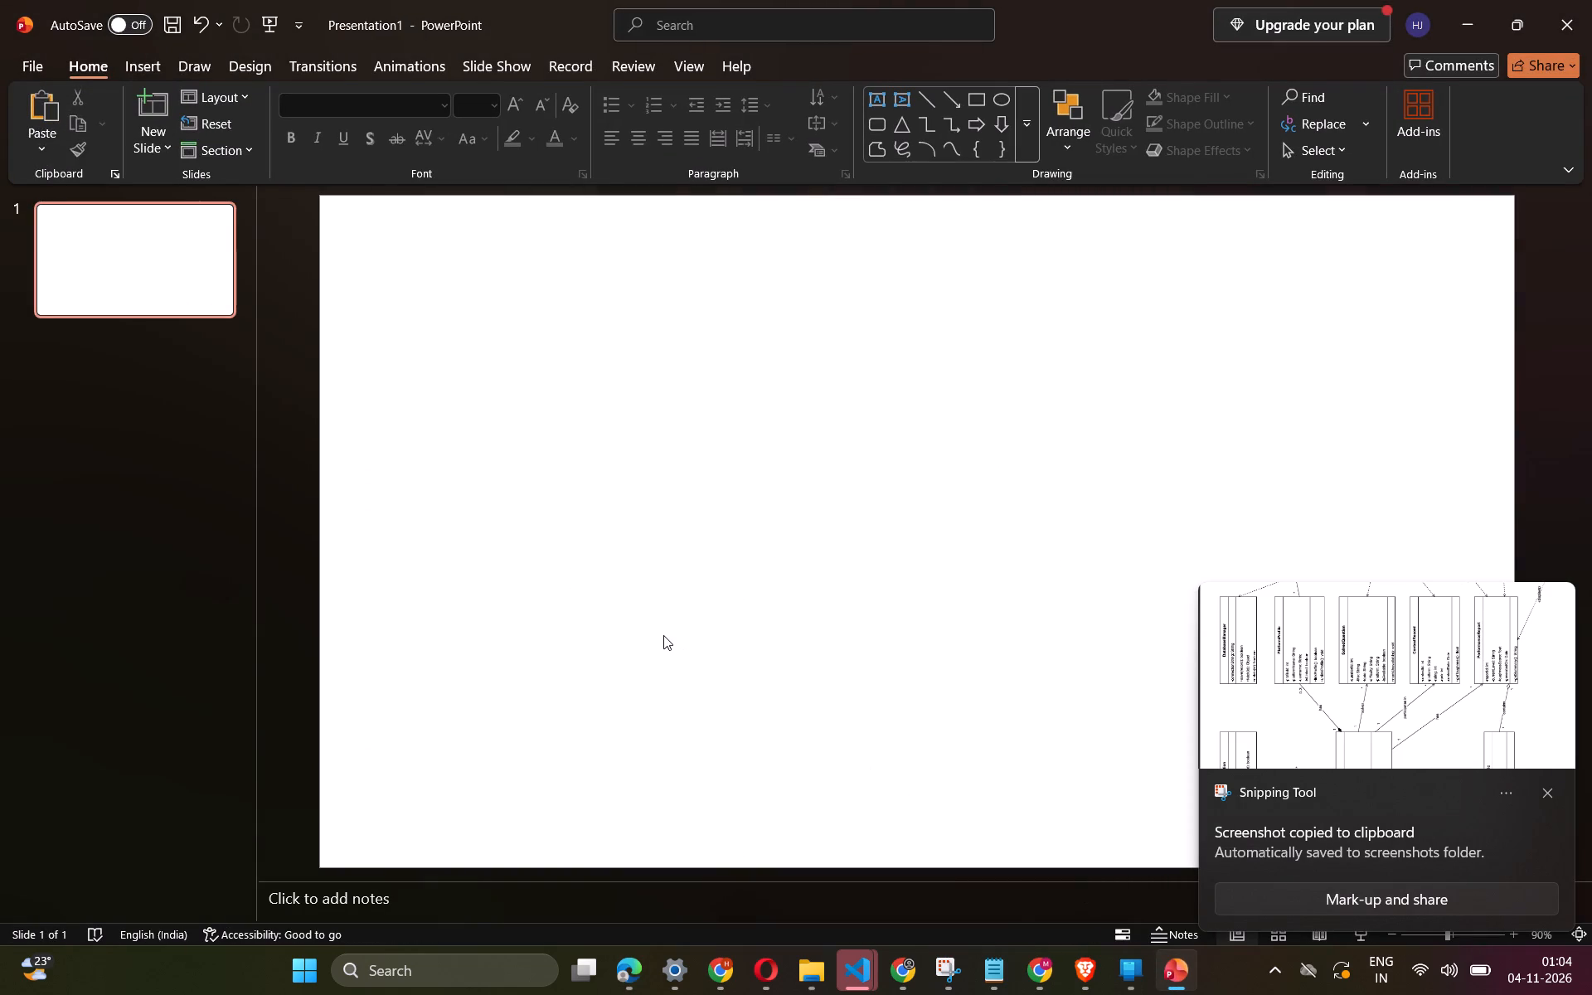
key(ctrl+v)
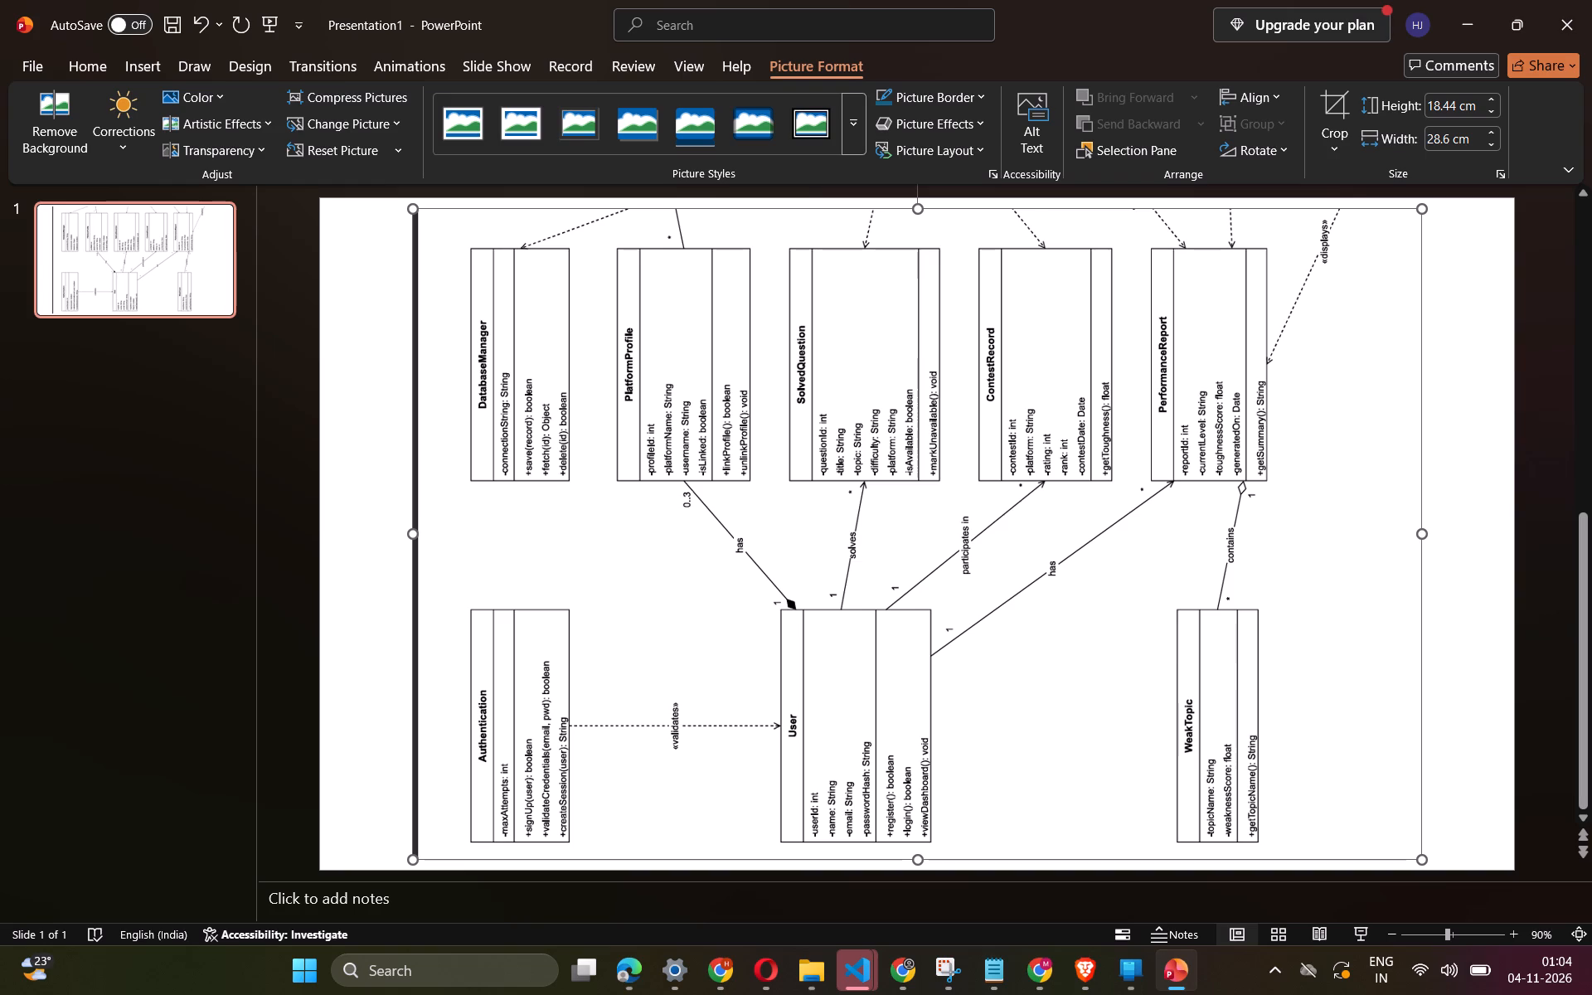
drag(751, 629, 689, 629)
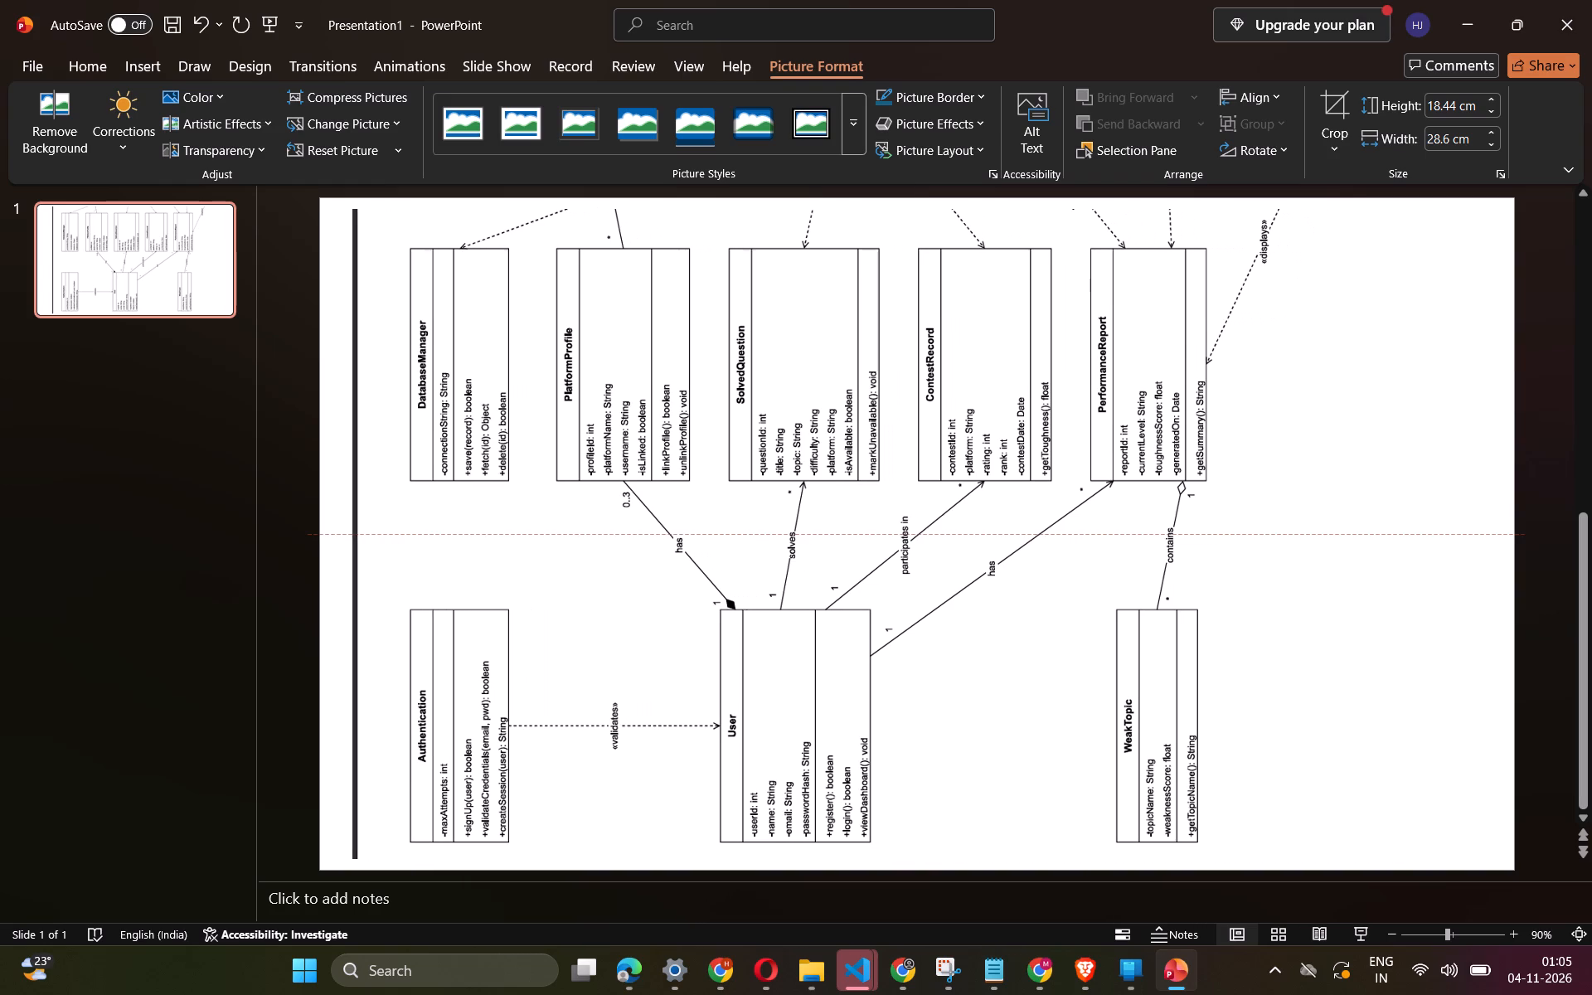
drag(689, 629, 653, 624)
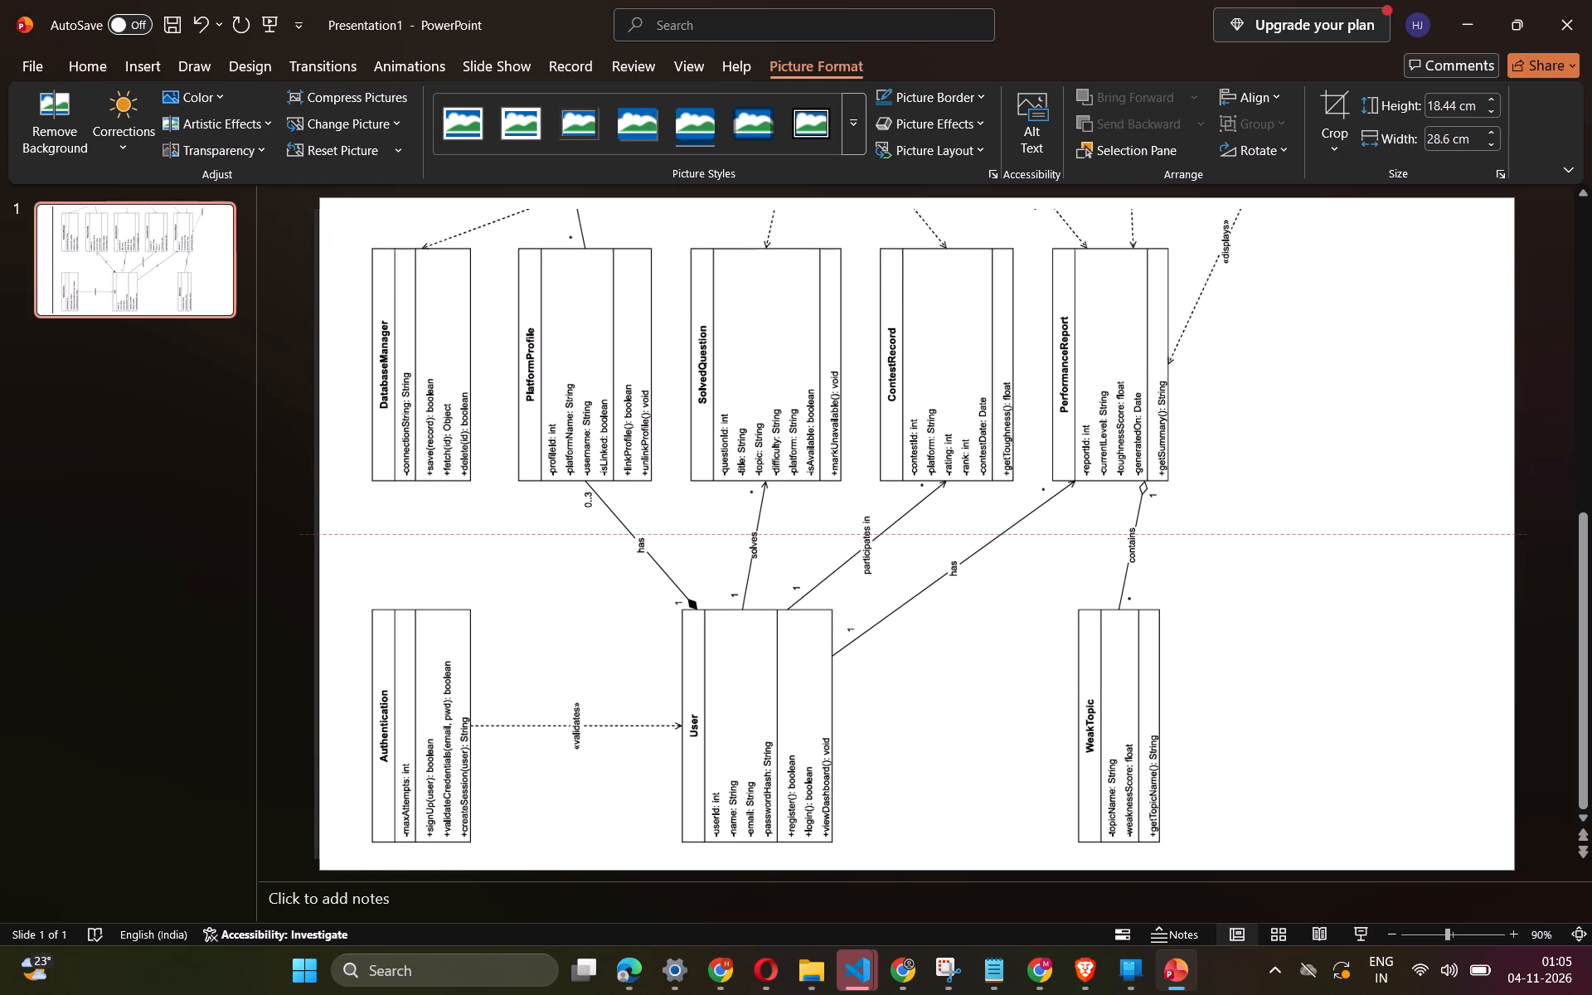
drag(653, 624, 651, 624)
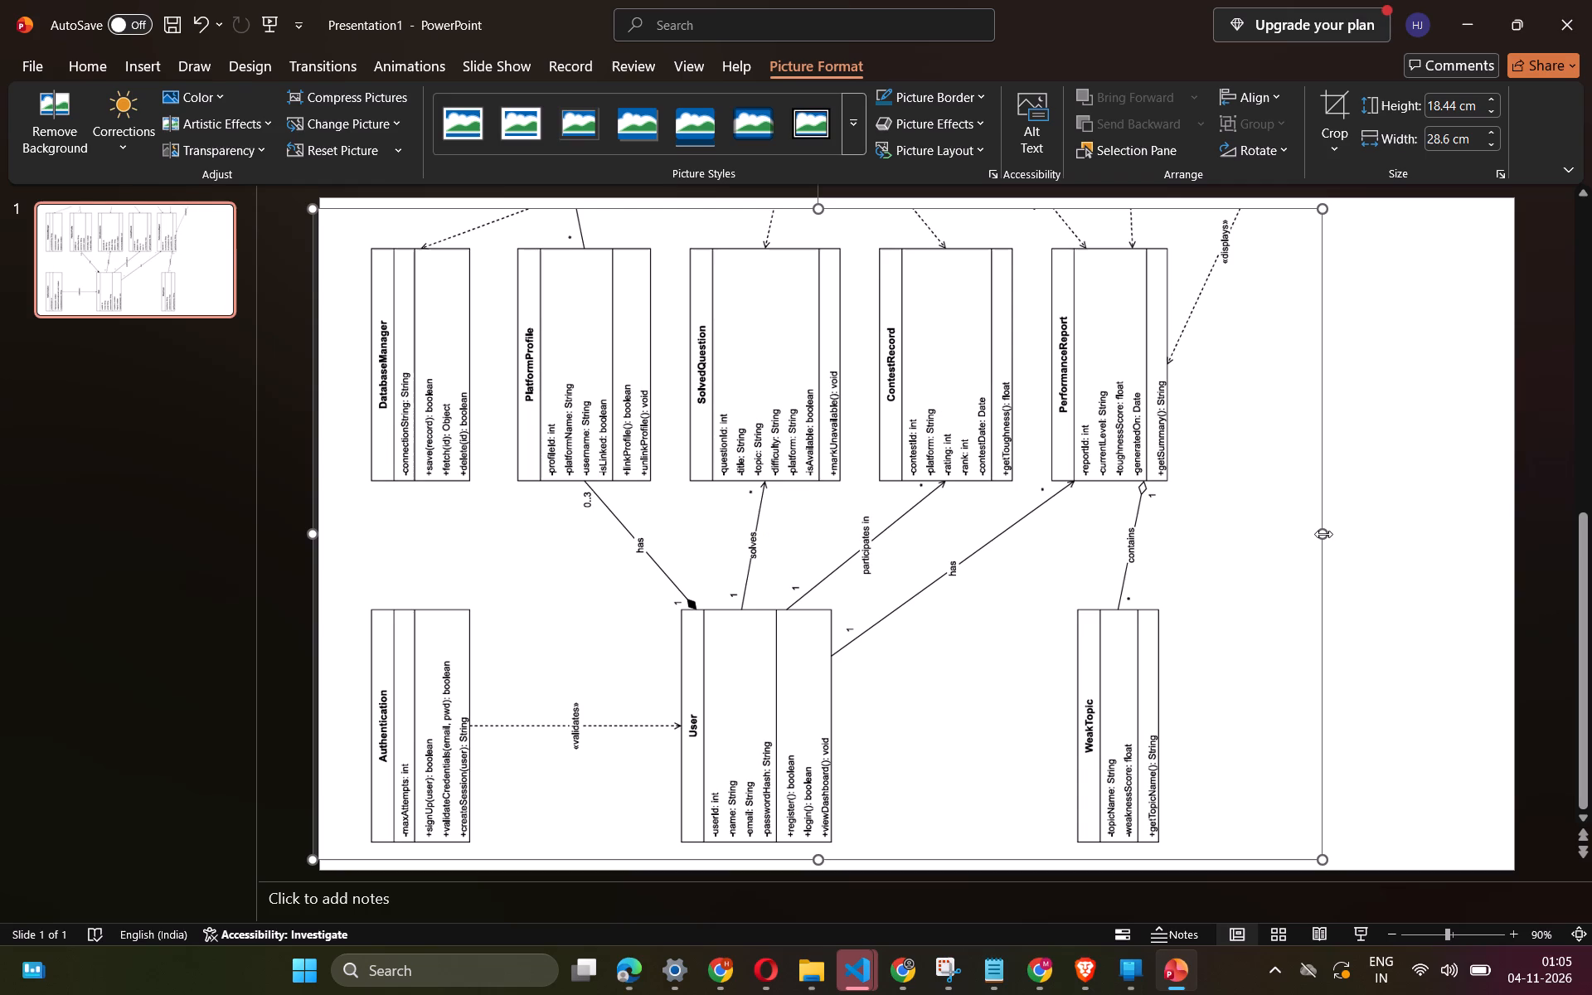
Stretch the pasted picture horizontally to the slide's right edge, about 34.06 cm wide, keeping its height, and deselect it.
drag(1323, 534, 1381, 529)
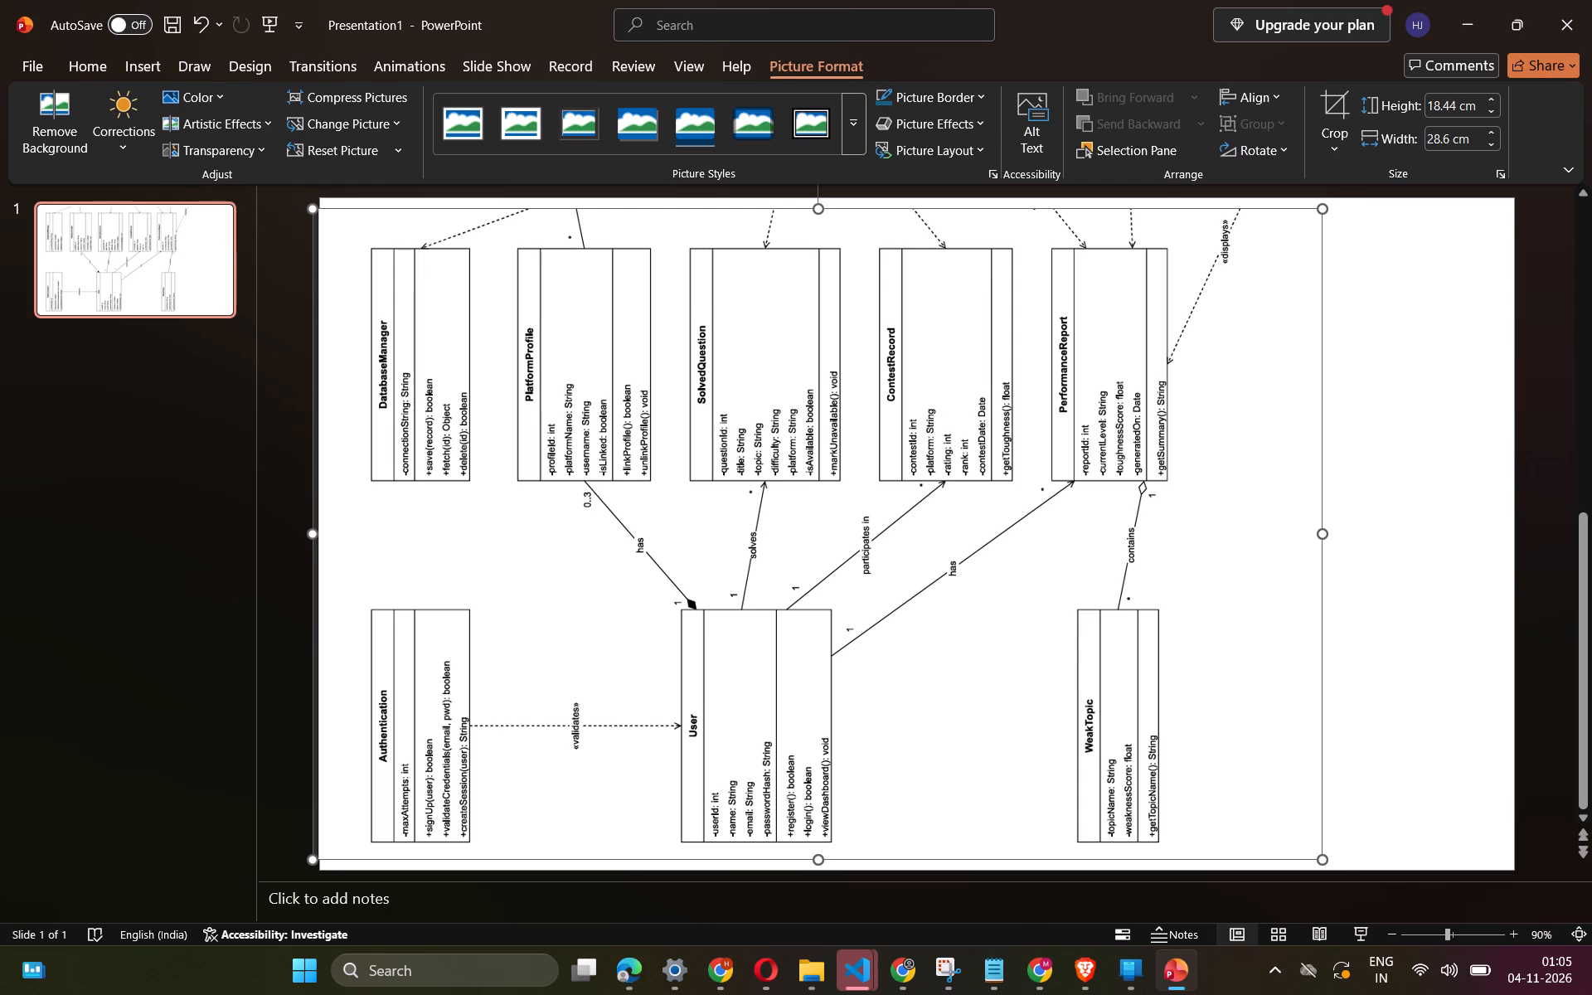
drag(1381, 529, 1337, 543)
click(1323, 531)
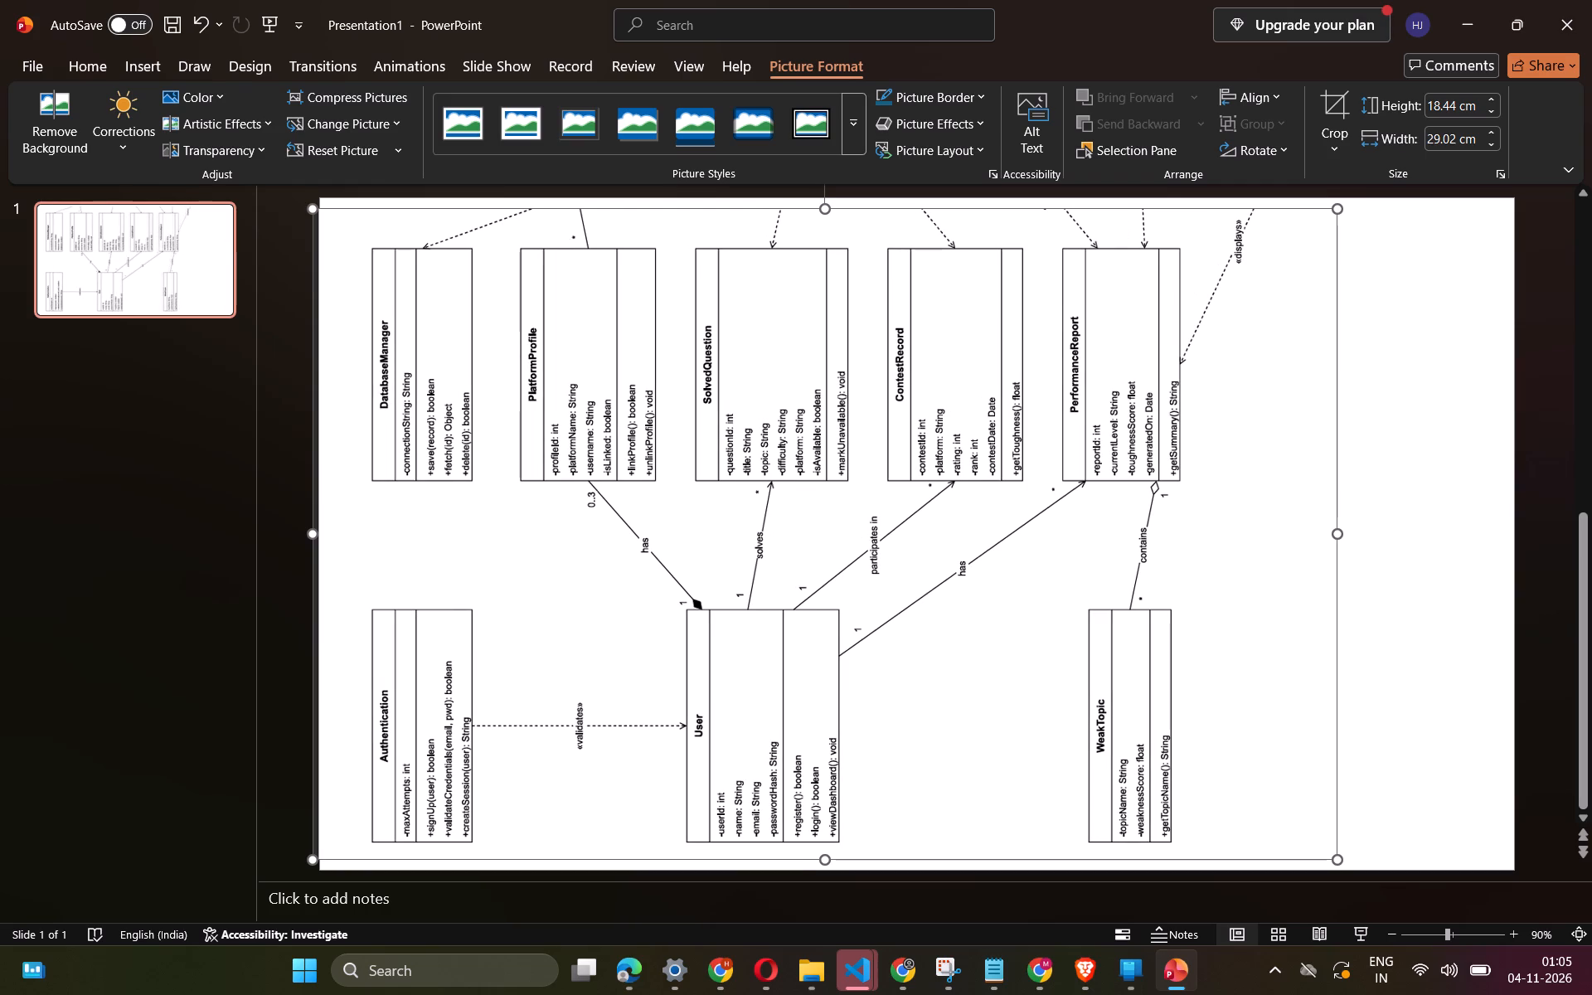
drag(1339, 531, 1452, 522)
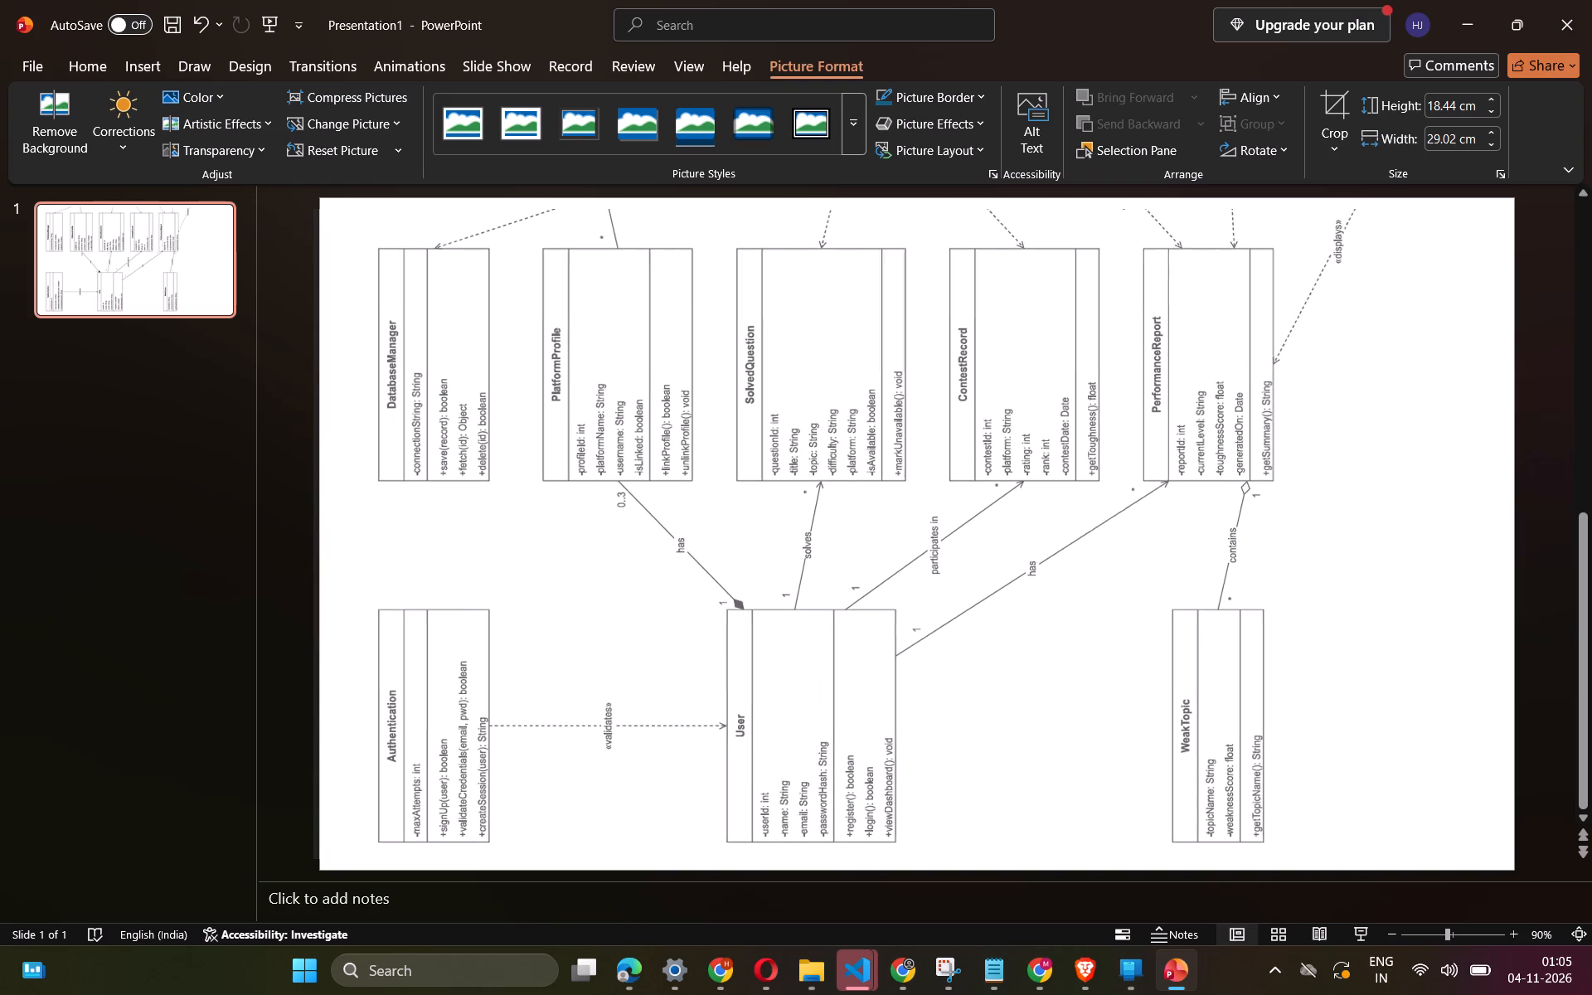
drag(1452, 522, 1484, 522)
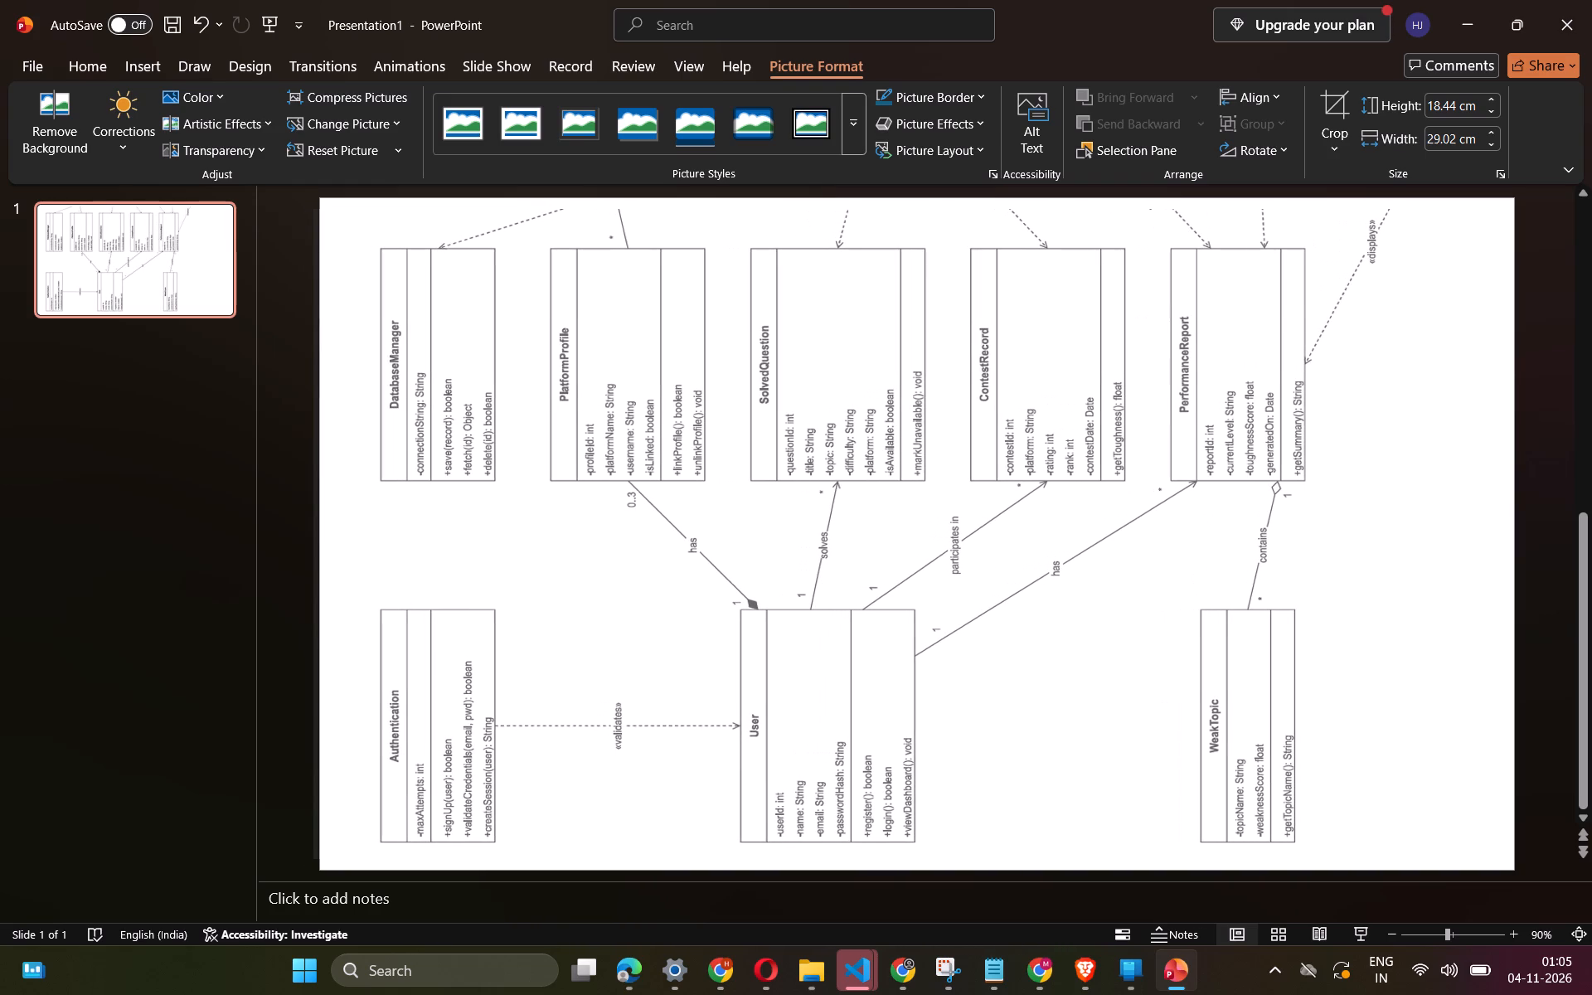
drag(1484, 522, 1510, 513)
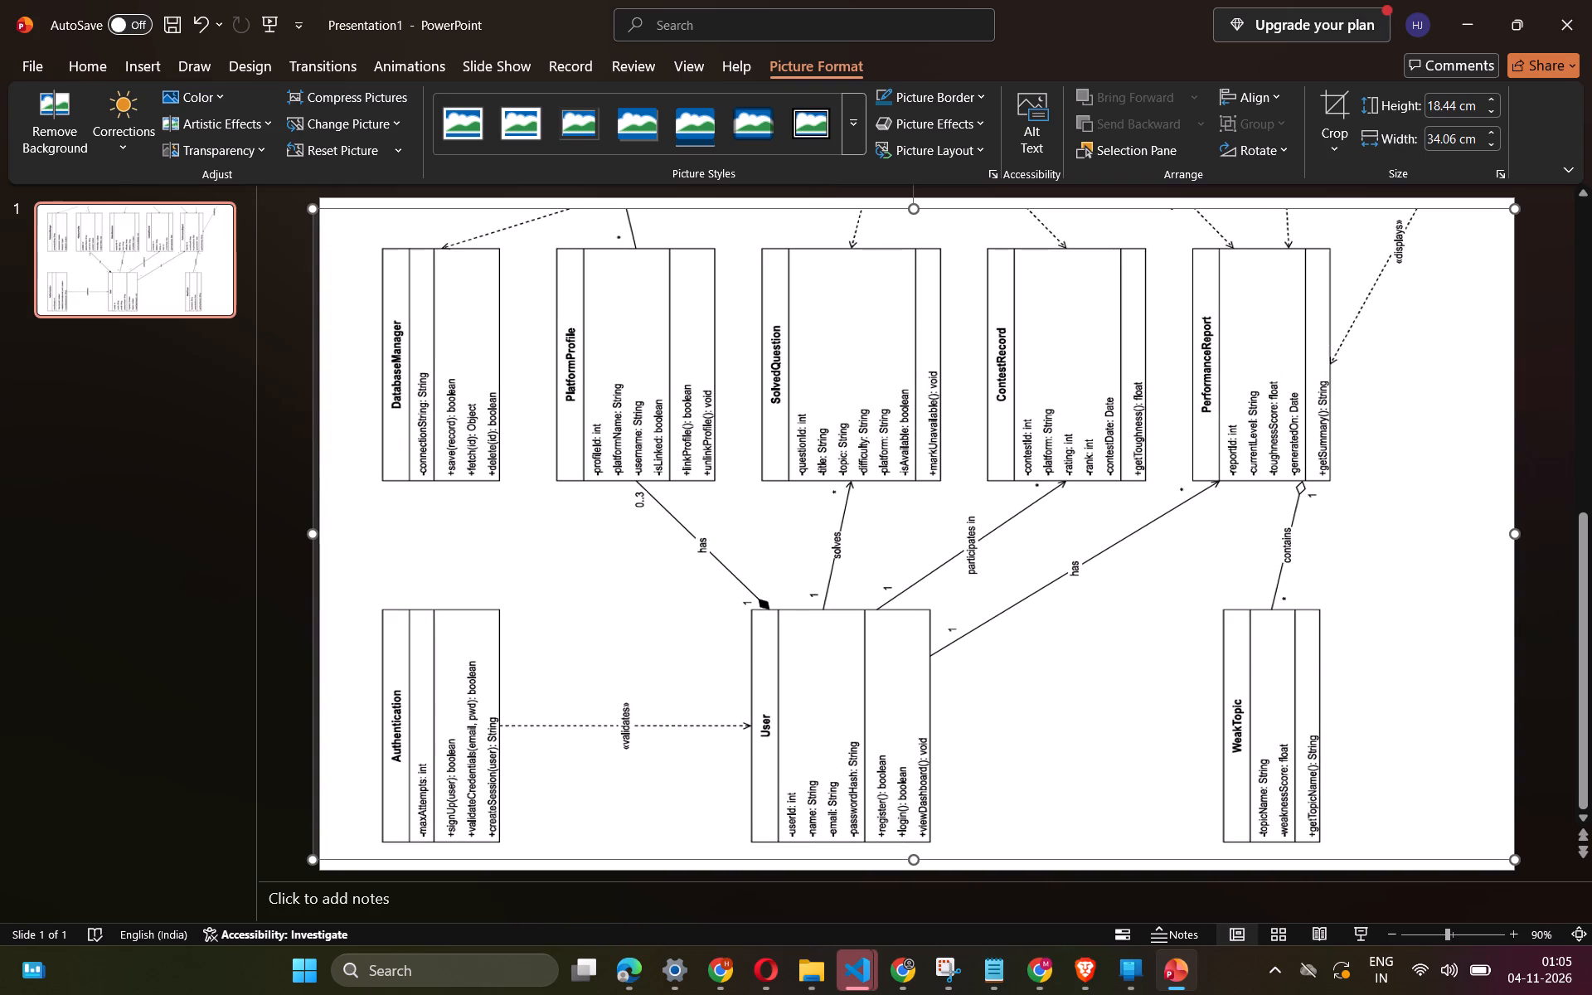
click(1521, 451)
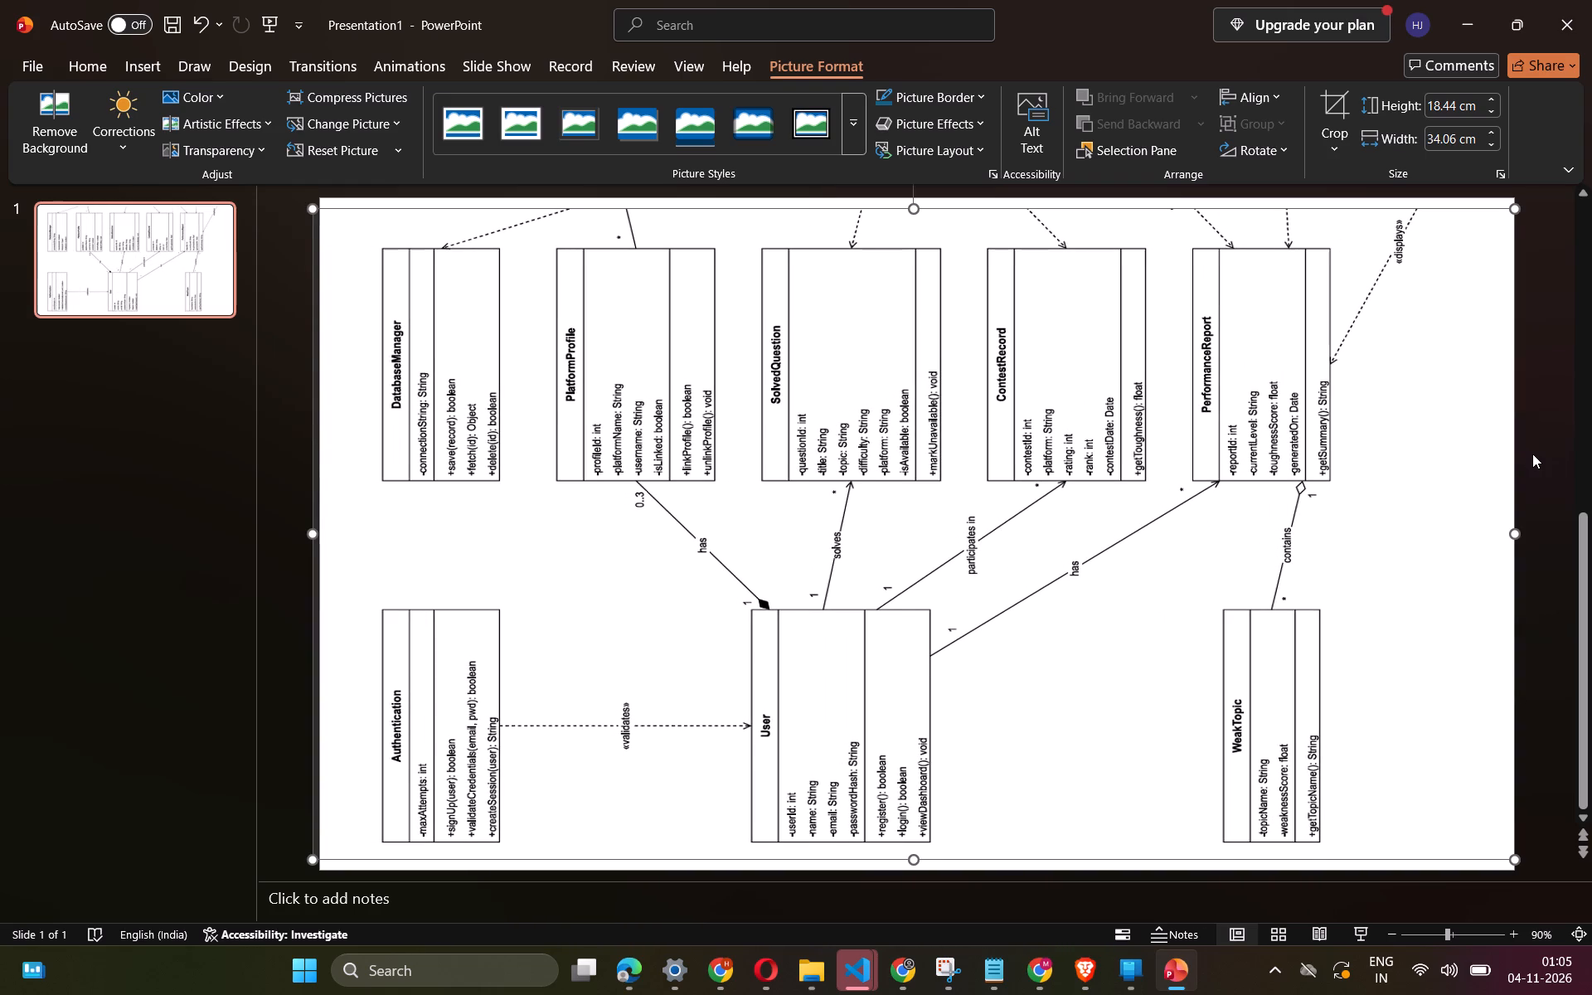
click(1533, 454)
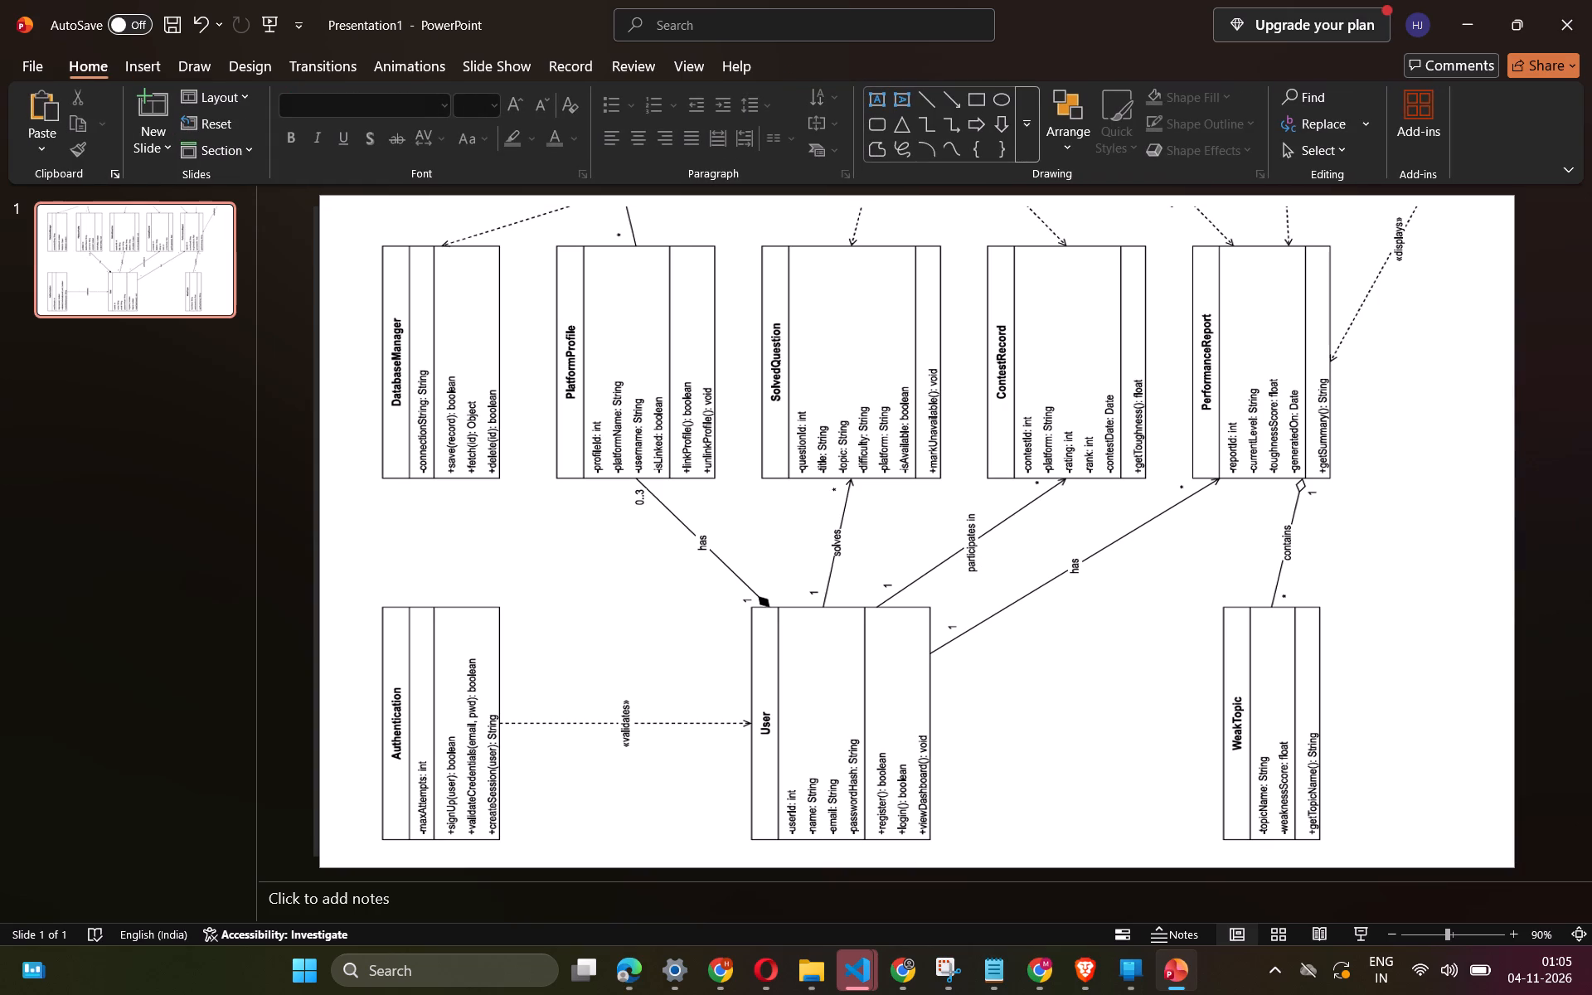
Add a second slide with the Blank layout and select it.
click(147, 143)
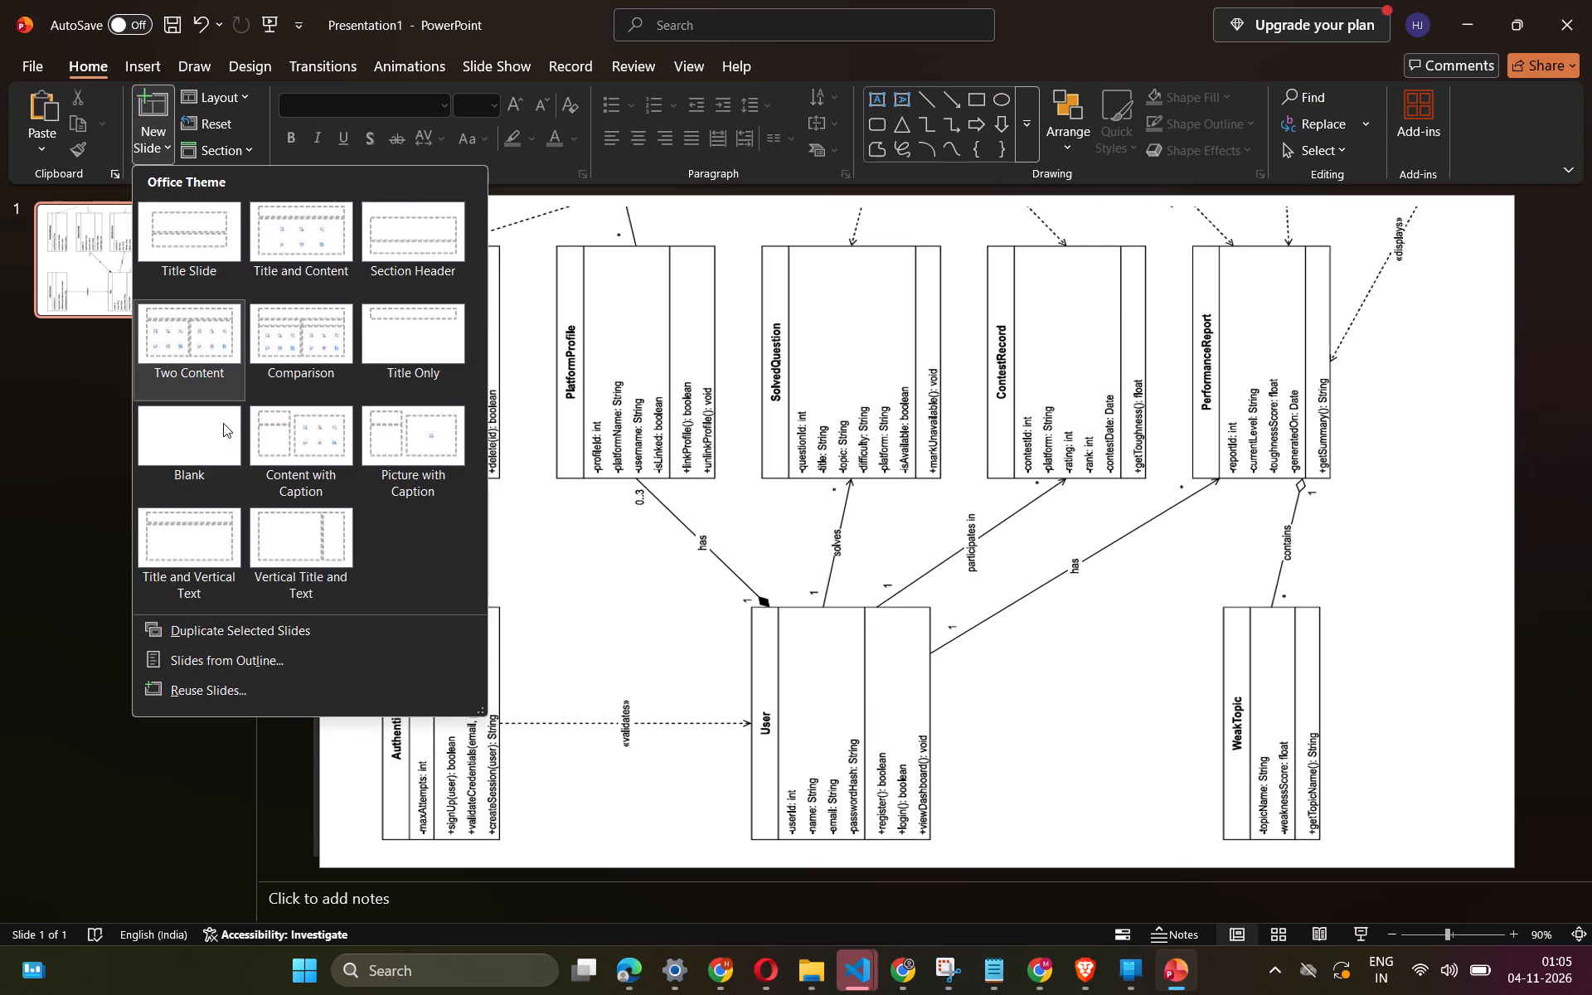
click(216, 446)
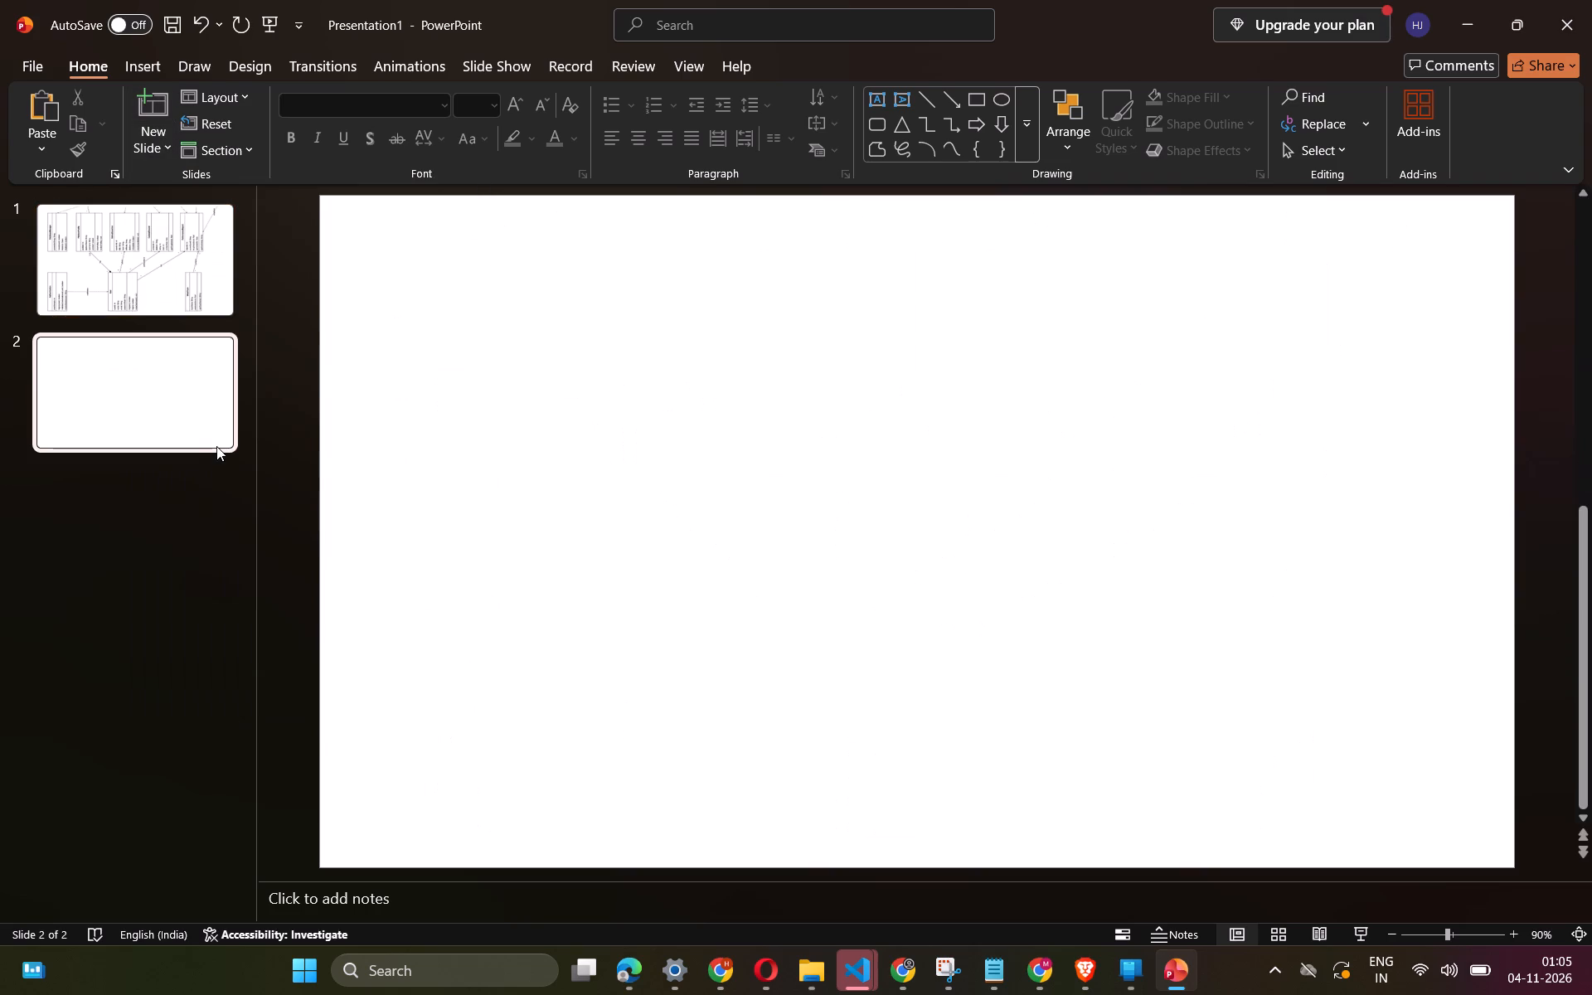
click(132, 420)
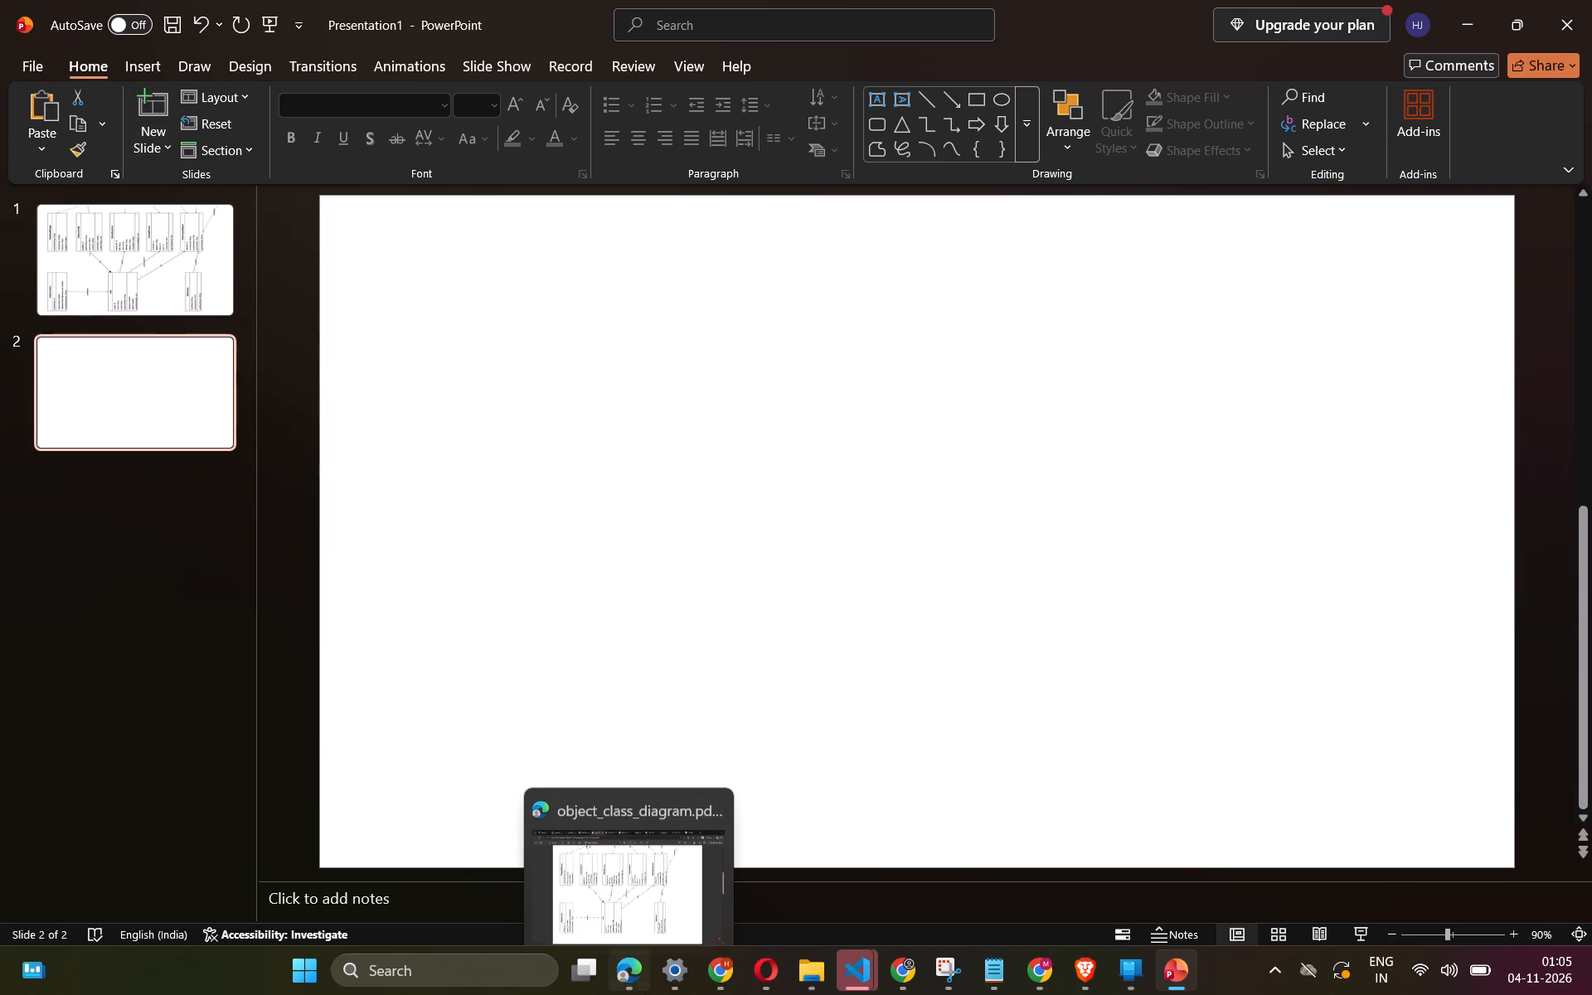
Switch to the PDF in Edge and snip the rotated class diagram's upper half, from the LeetCode–ToDoItem row to just below the CodingPlatform–Dashboard row.
click(634, 884)
scroll(782, 590, up, 4)
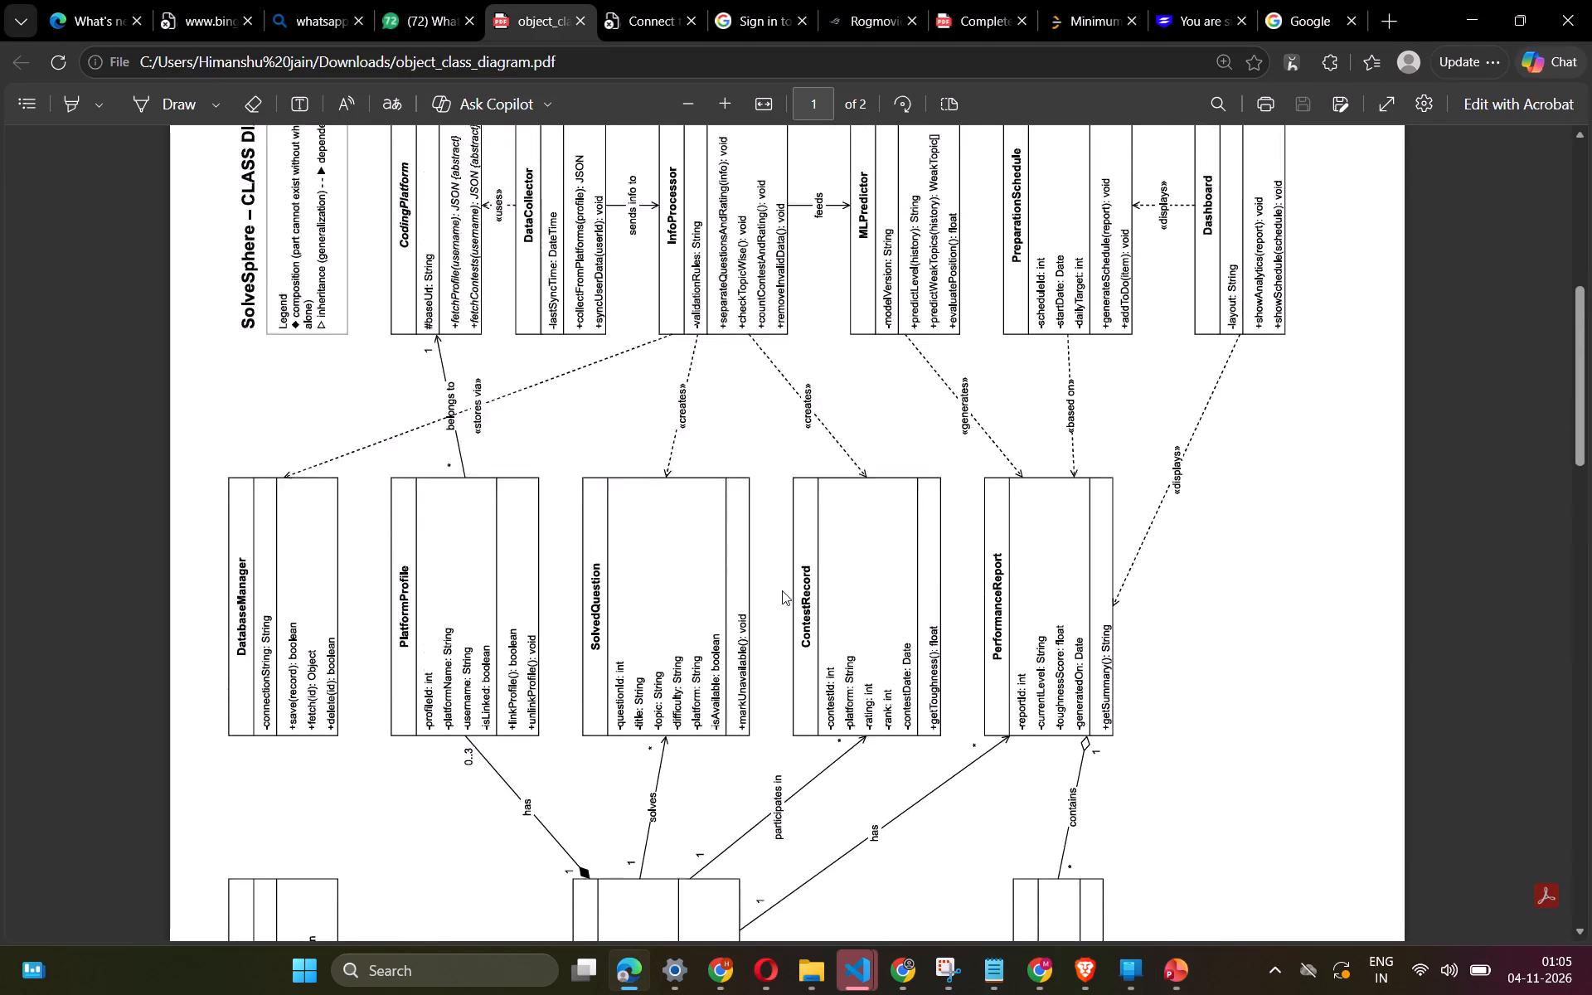
scroll(782, 590, up, 2)
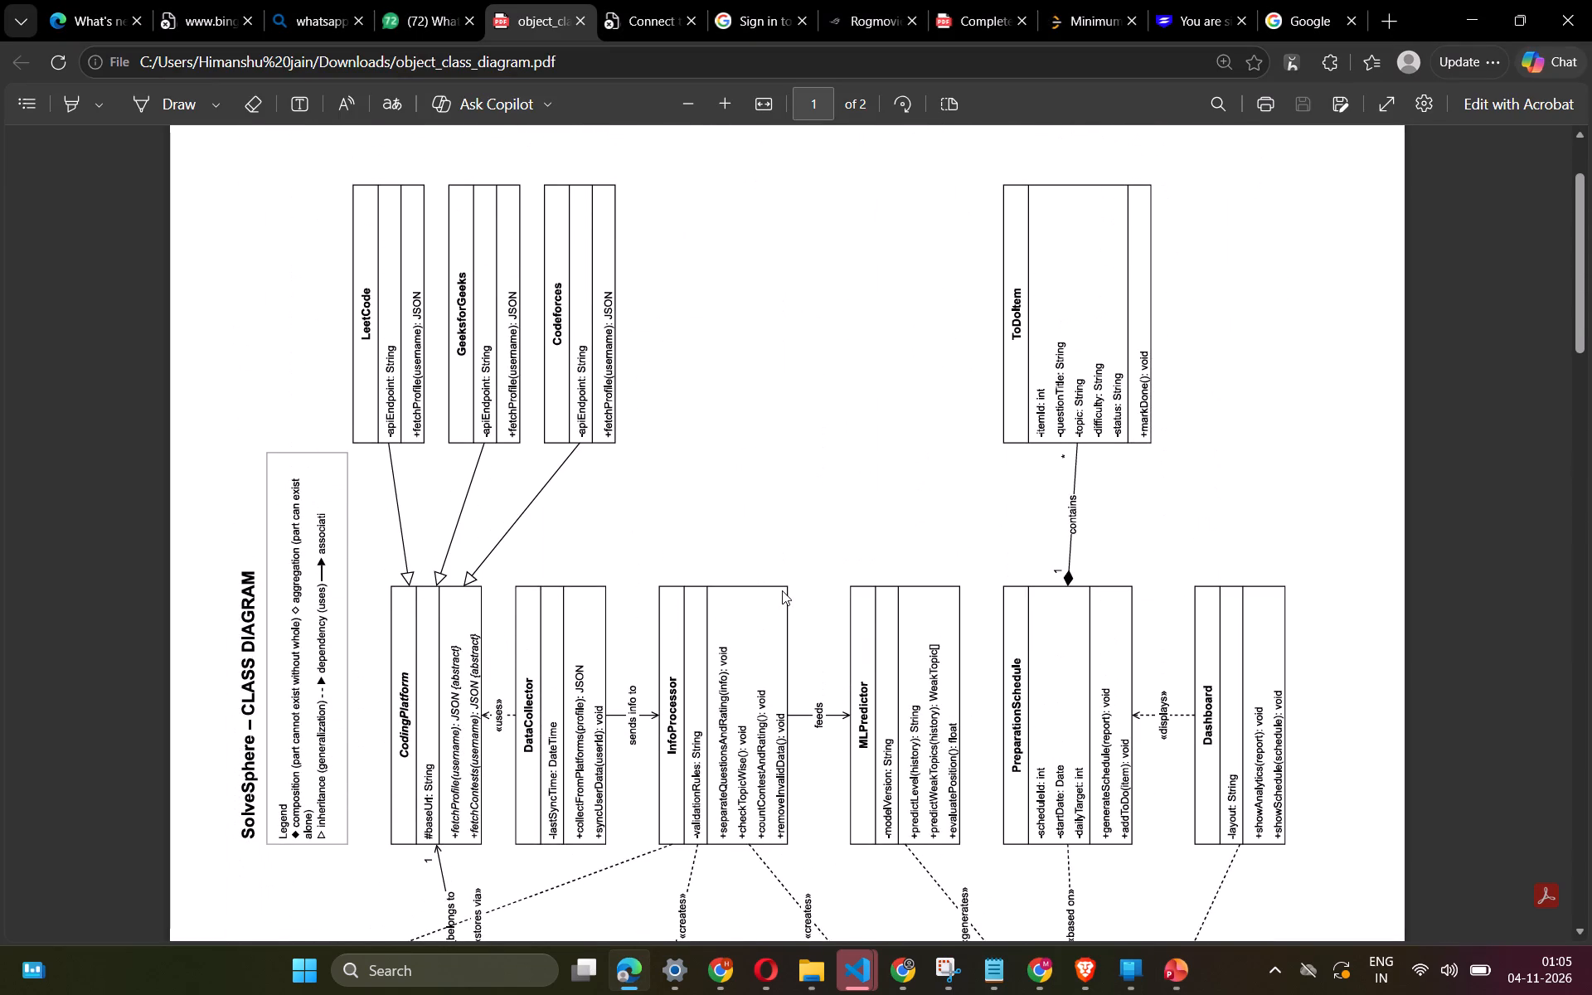
scroll(782, 590, up, 2)
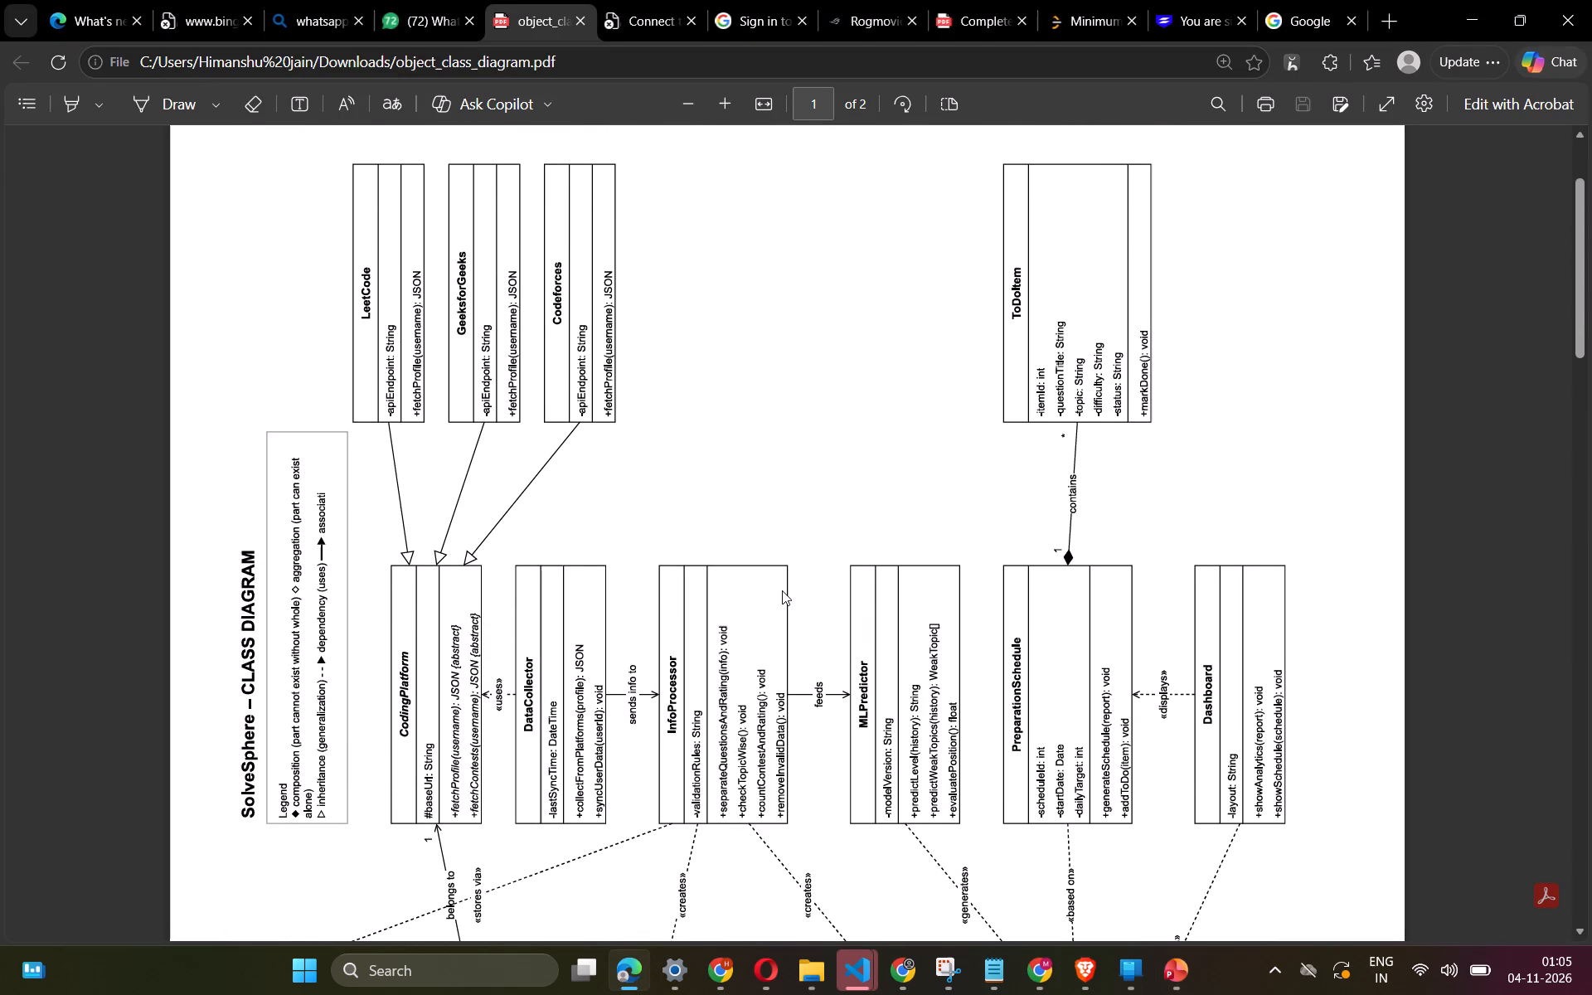
key(shift+super+s)
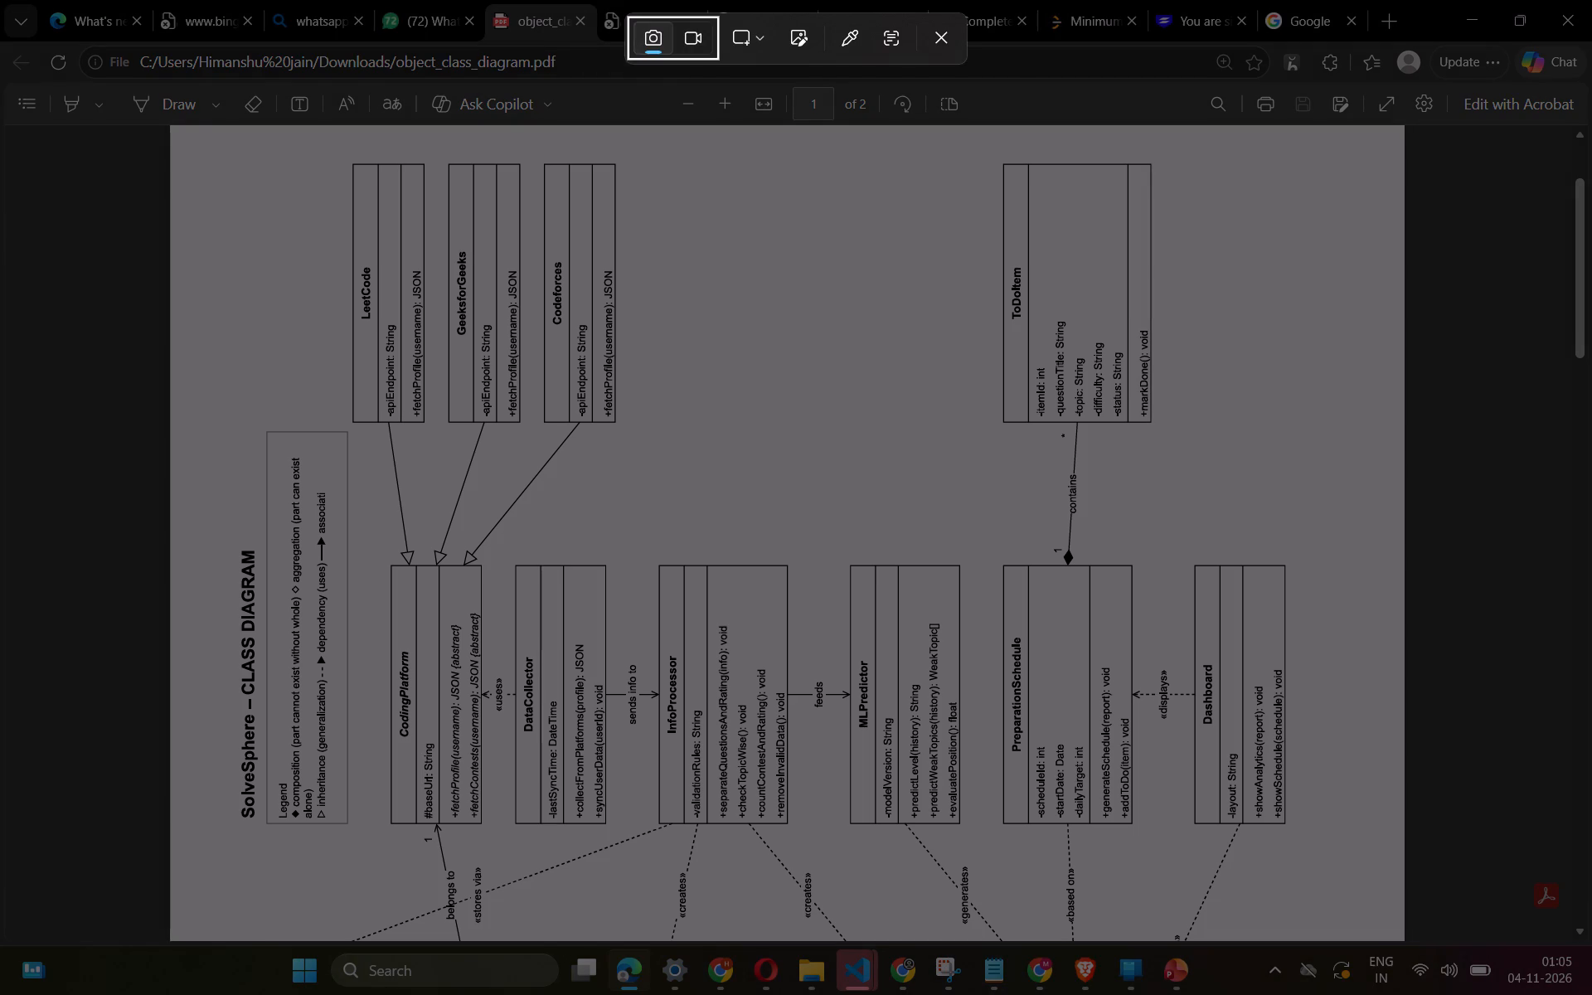
drag(171, 127, 1415, 766)
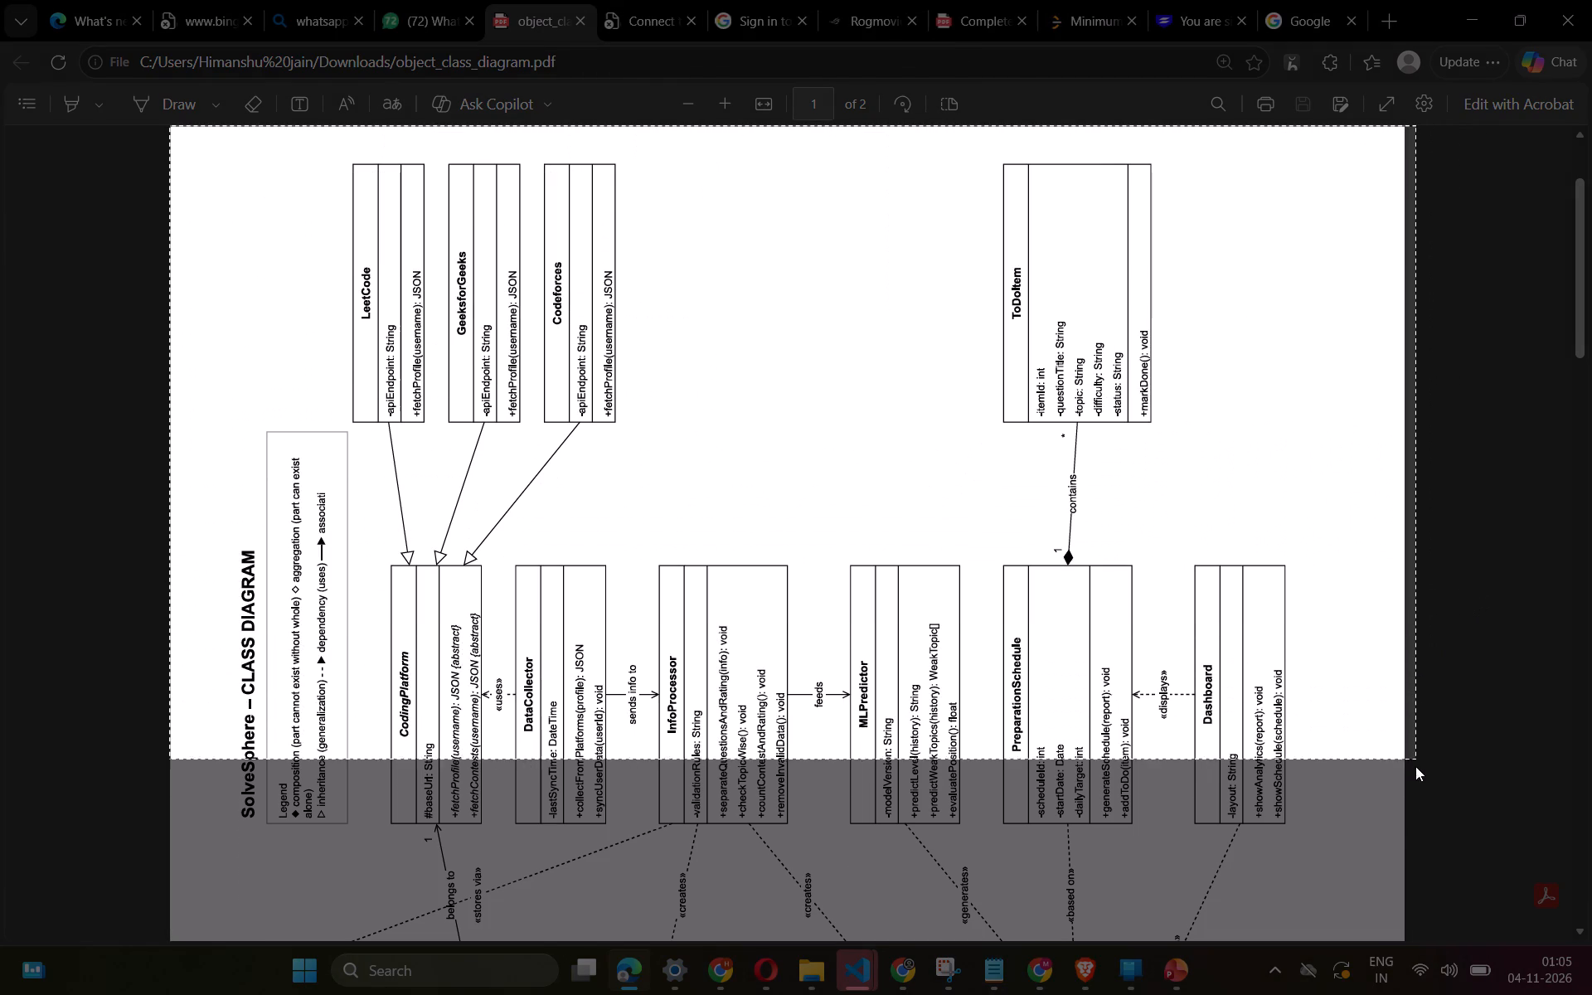
drag(1415, 766, 1394, 930)
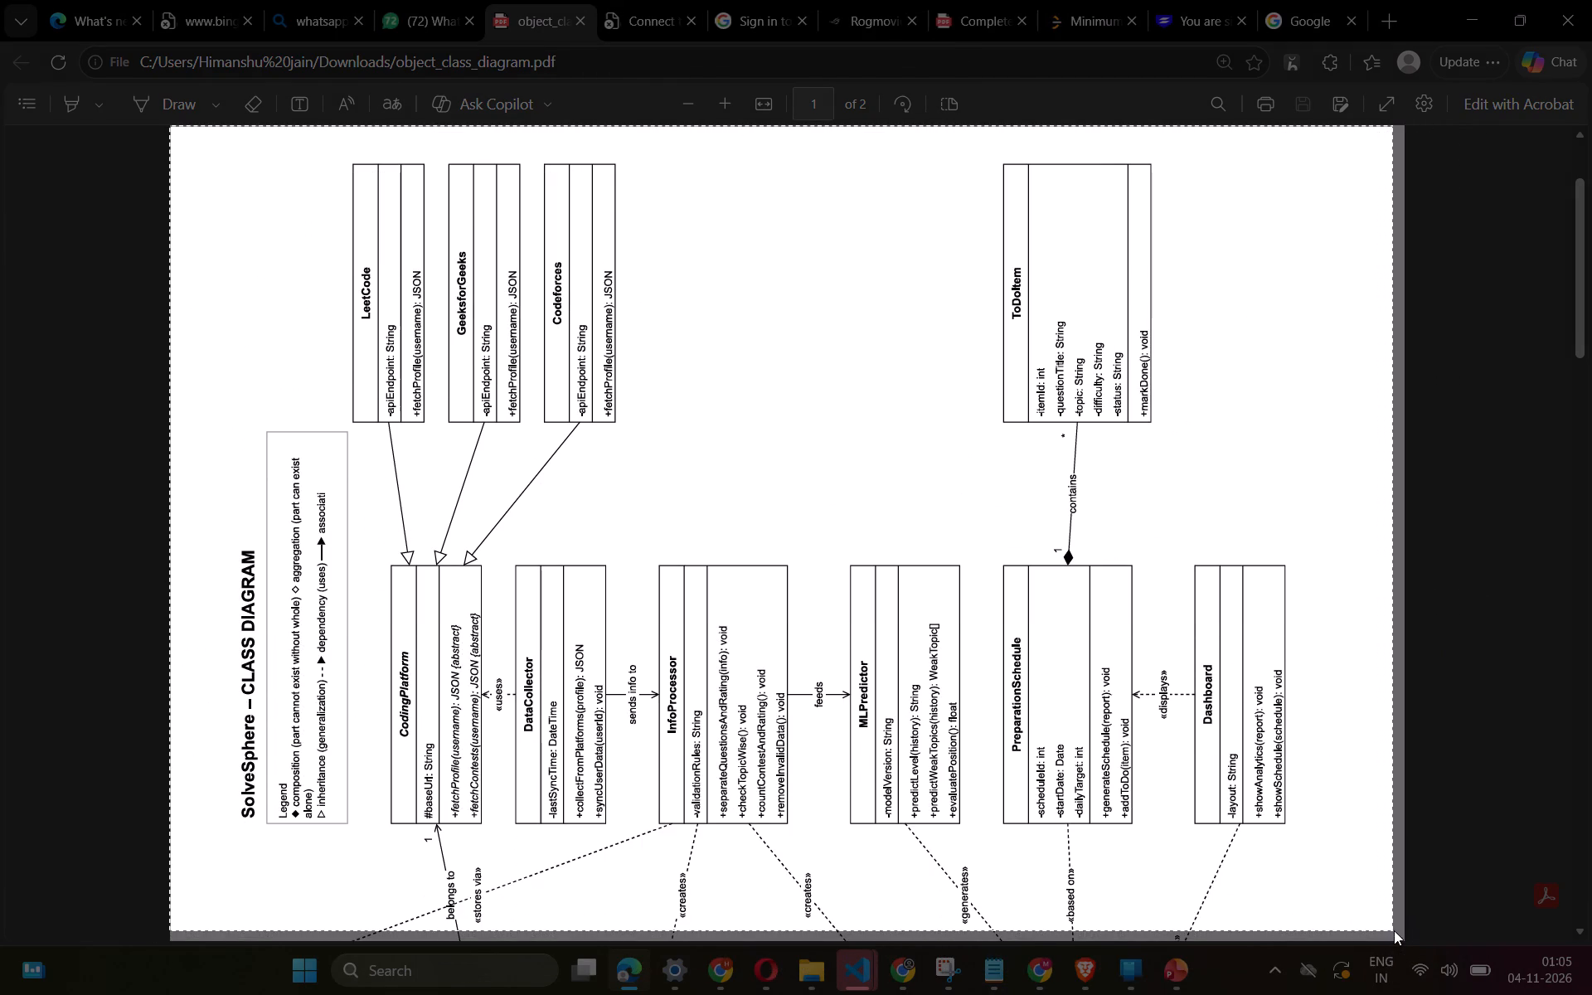
drag(1394, 930, 1396, 930)
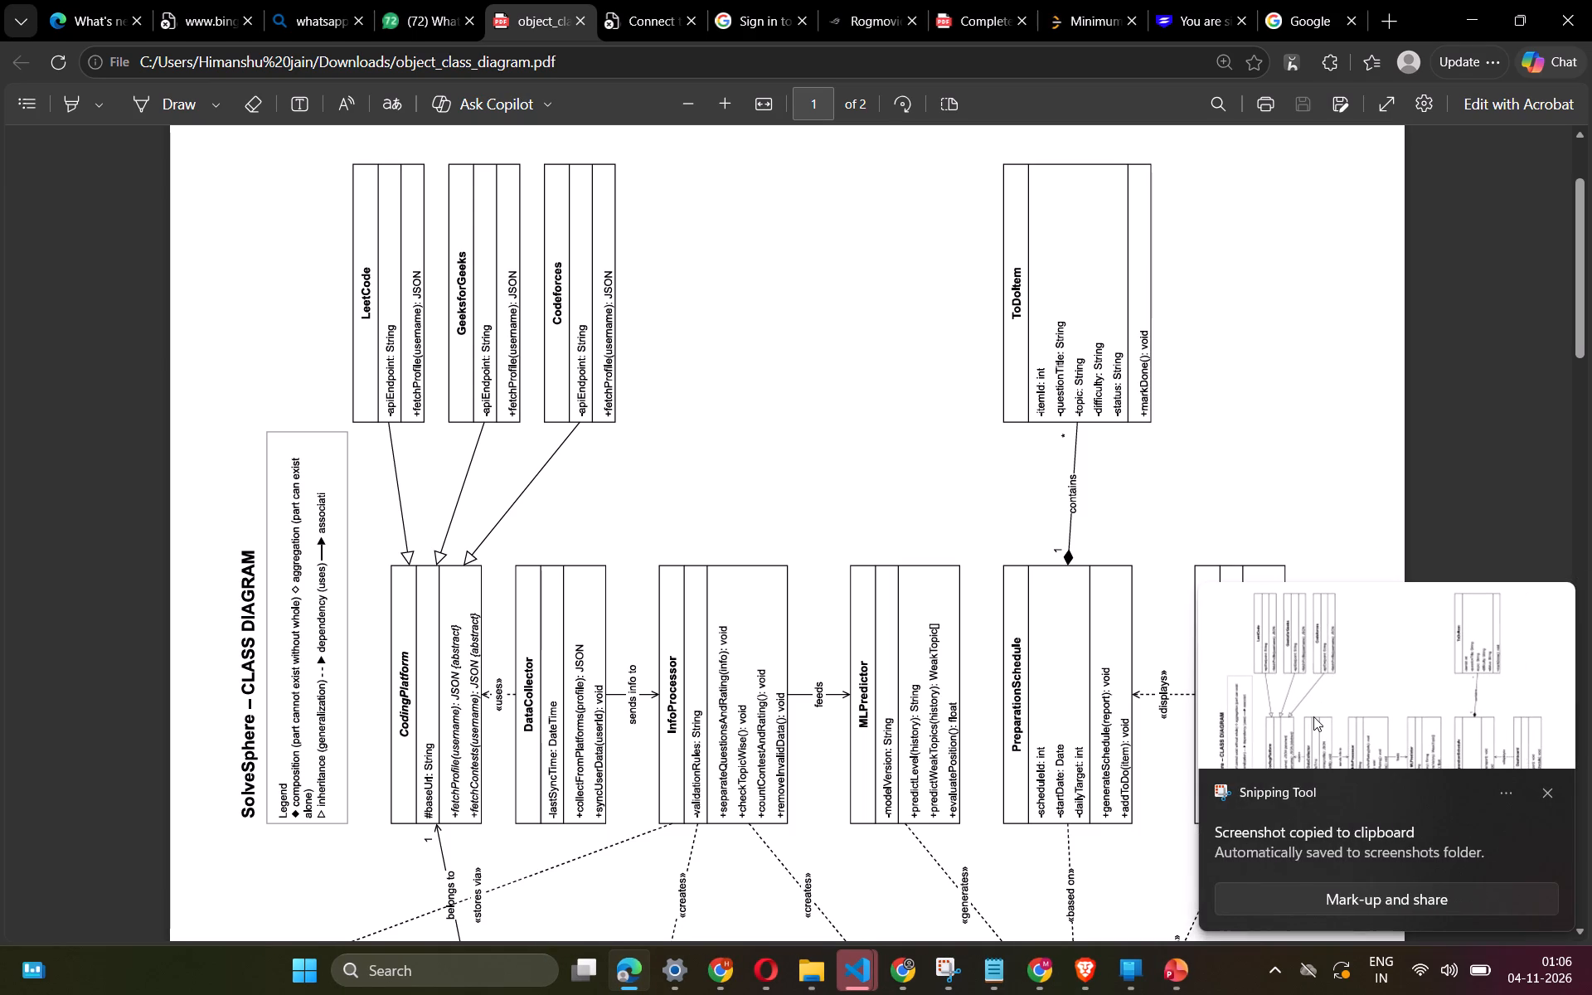
click(1313, 716)
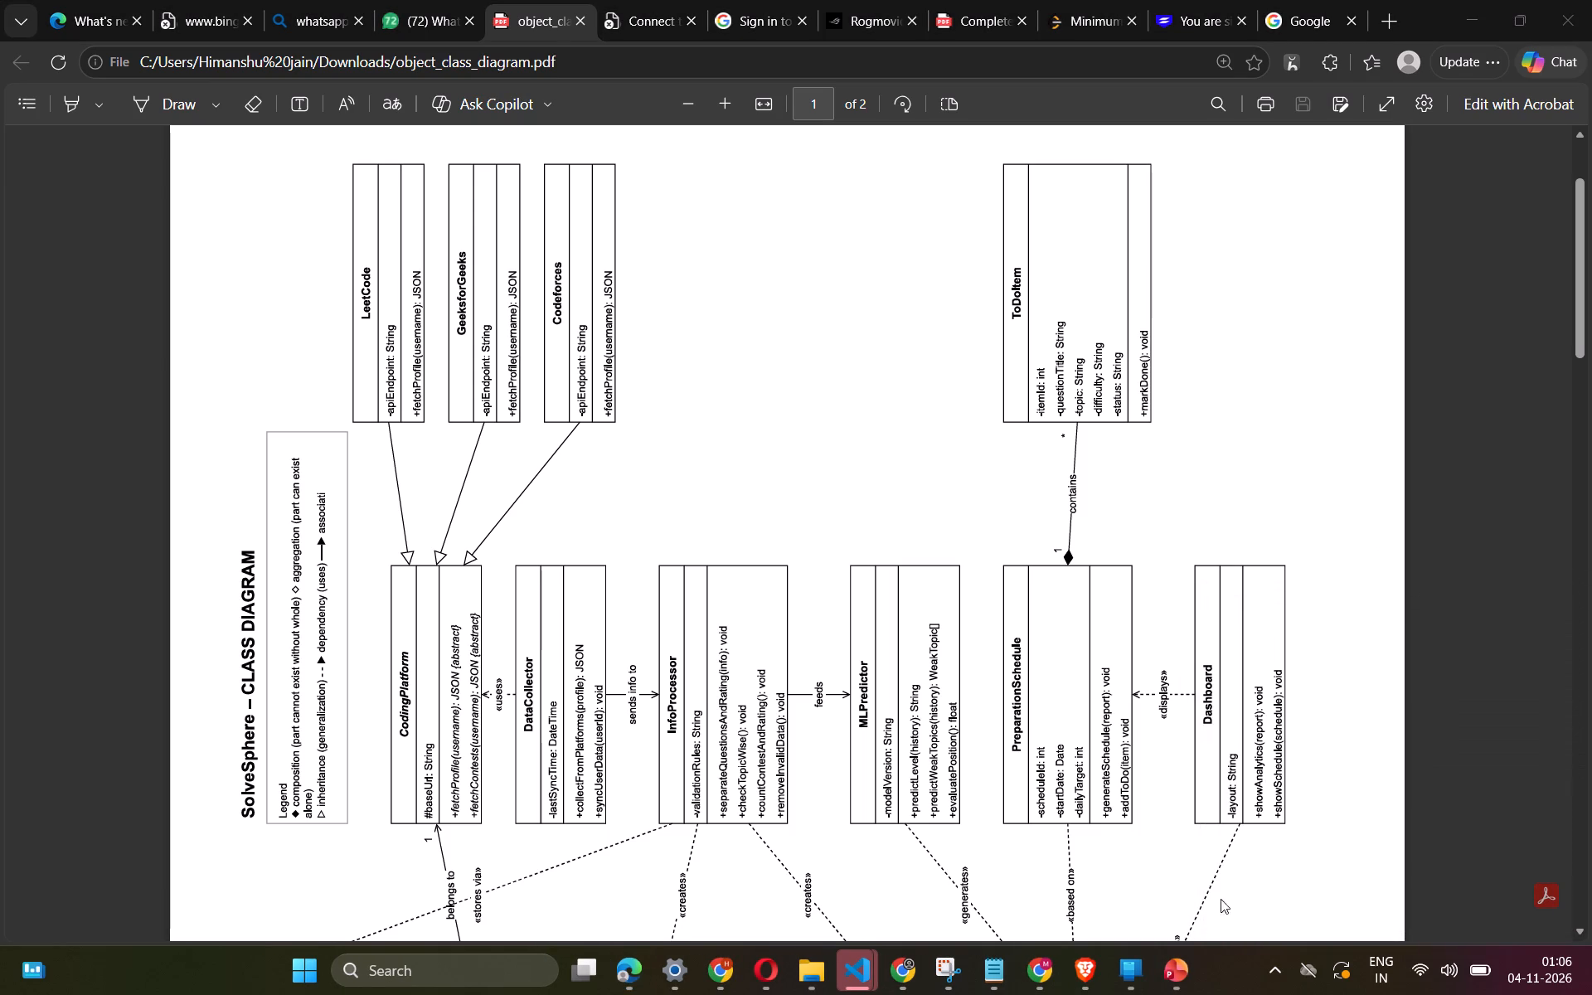
Switch to PowerPoint and paste the upper-half snip onto the blank second slide.
click(1177, 982)
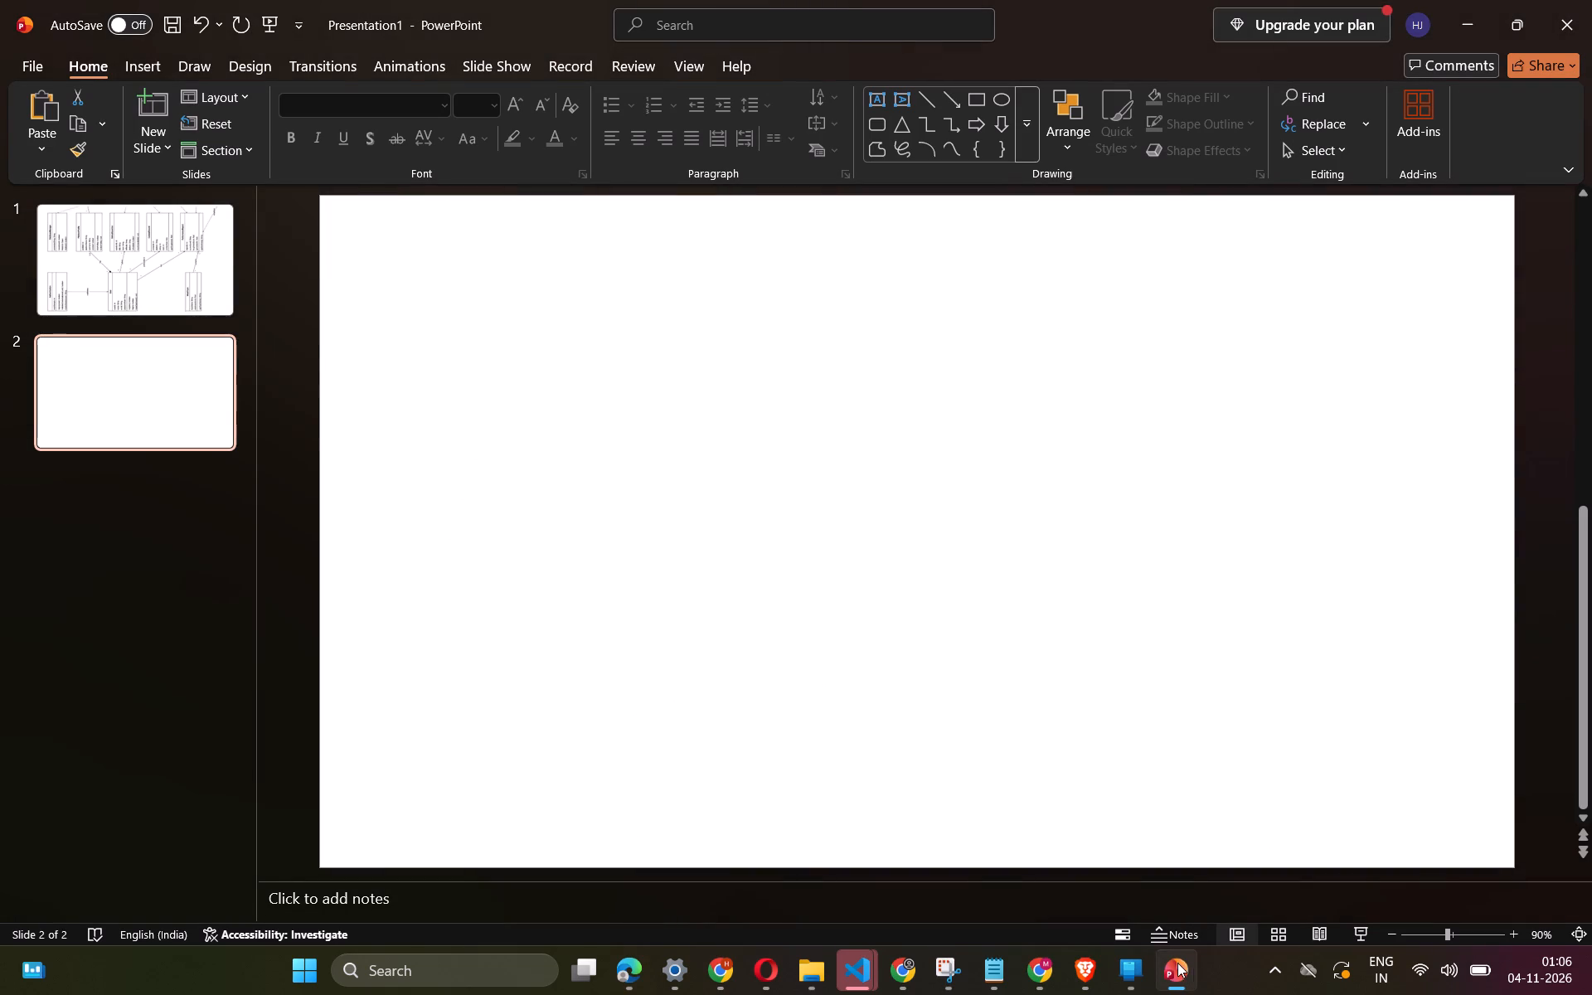
click(826, 669)
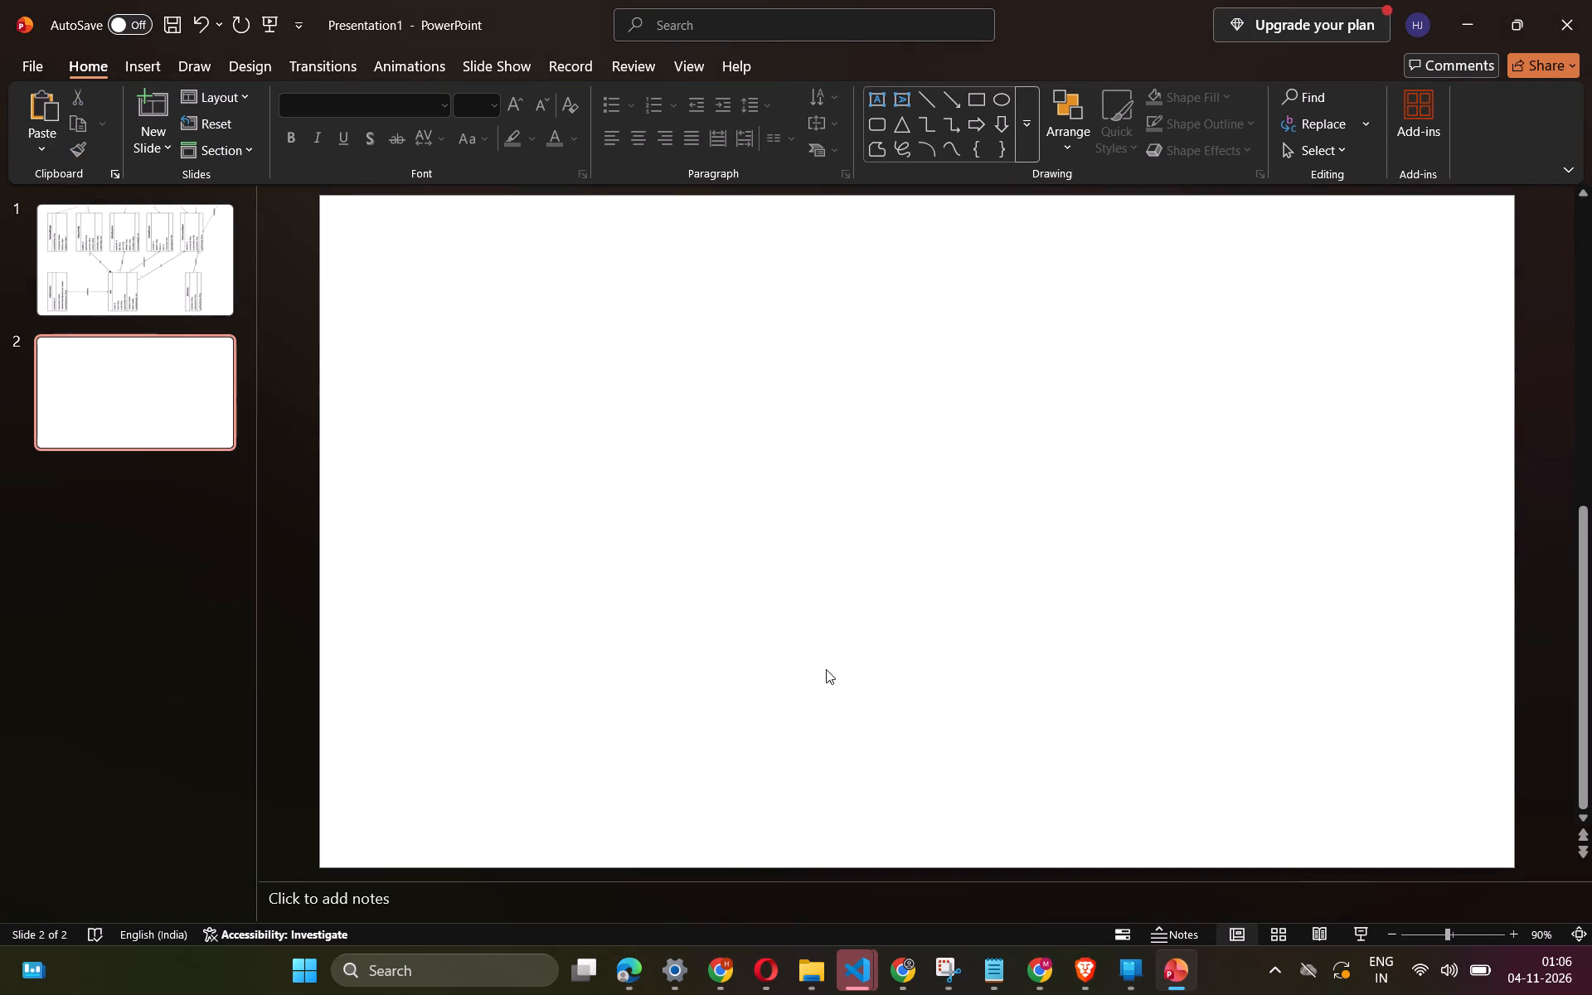
key(ctrl+v)
ctrl+click(826, 669)
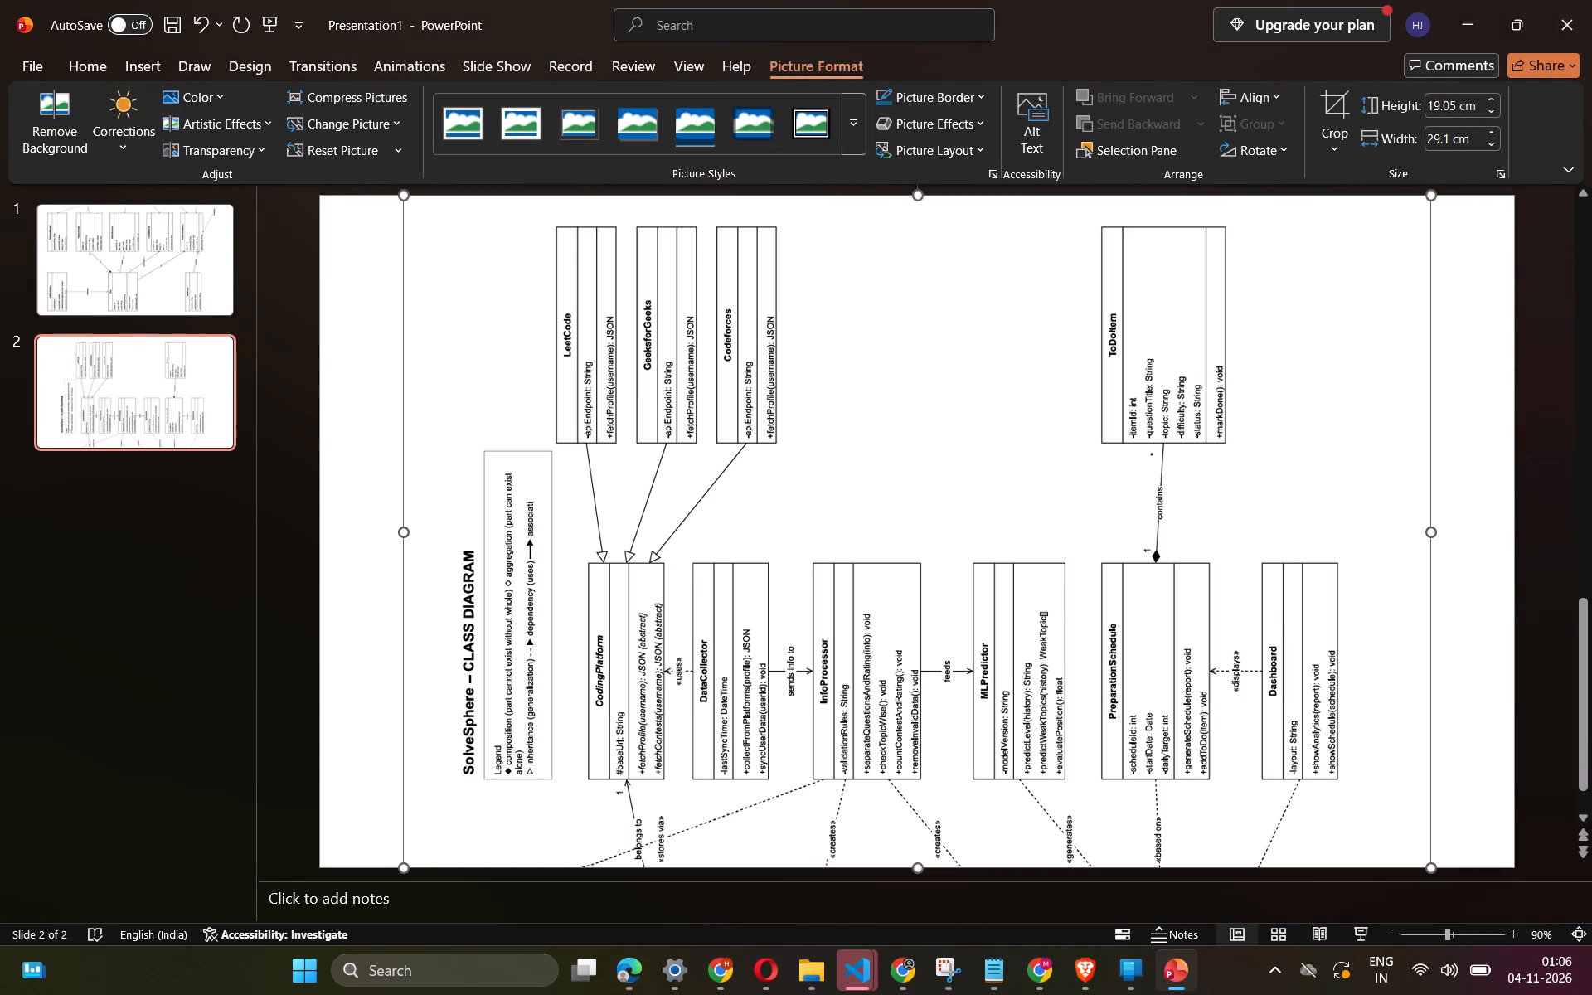
Stretch the pasted picture horizontally on both sides to nearly the slide's full width, keeping its 19.05 cm height, and deselect it.
ctrl+scroll(586, 533, up, 2)
ctrl+scroll(586, 533, down, 3)
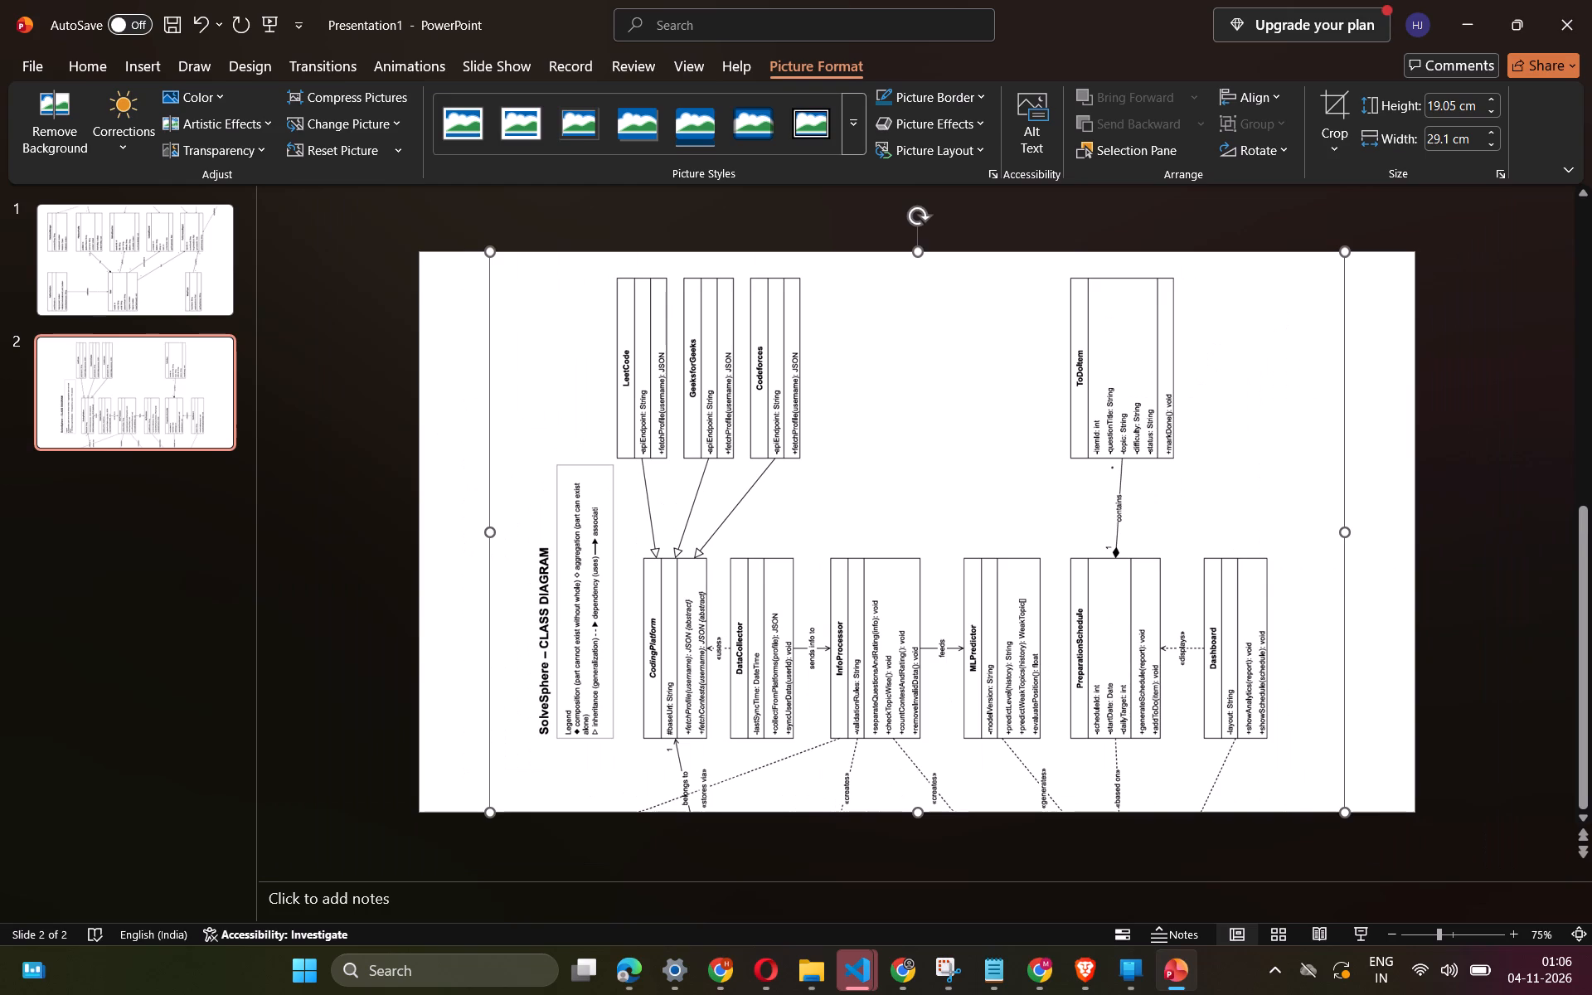
drag(493, 531, 456, 527)
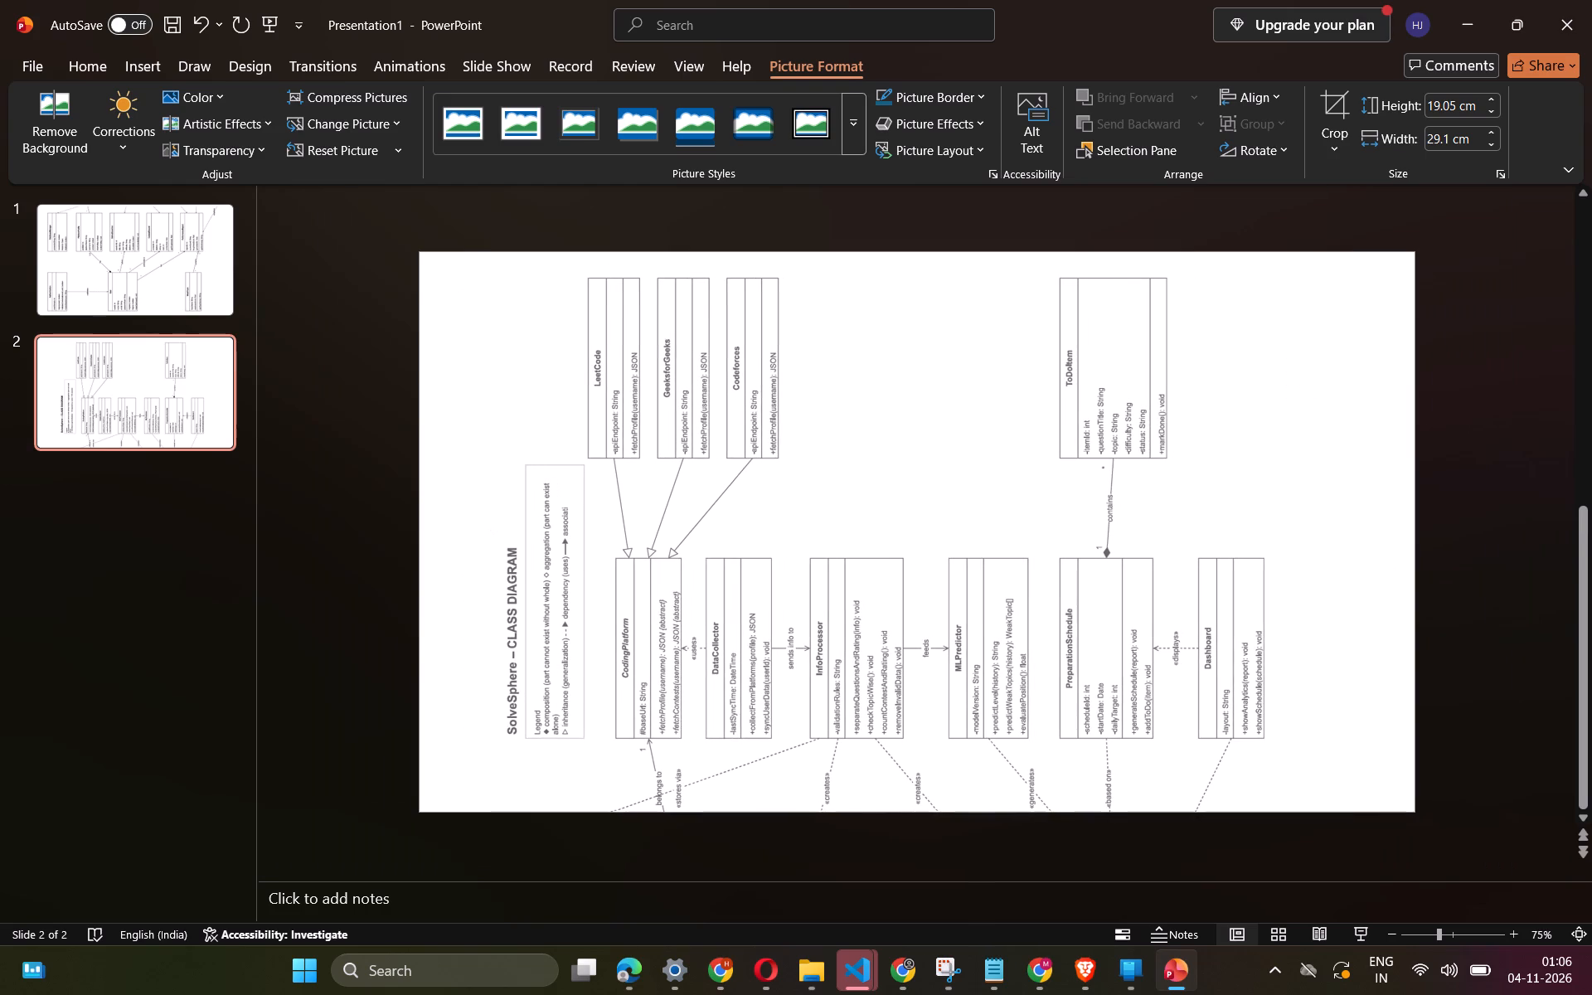
drag(456, 527, 454, 527)
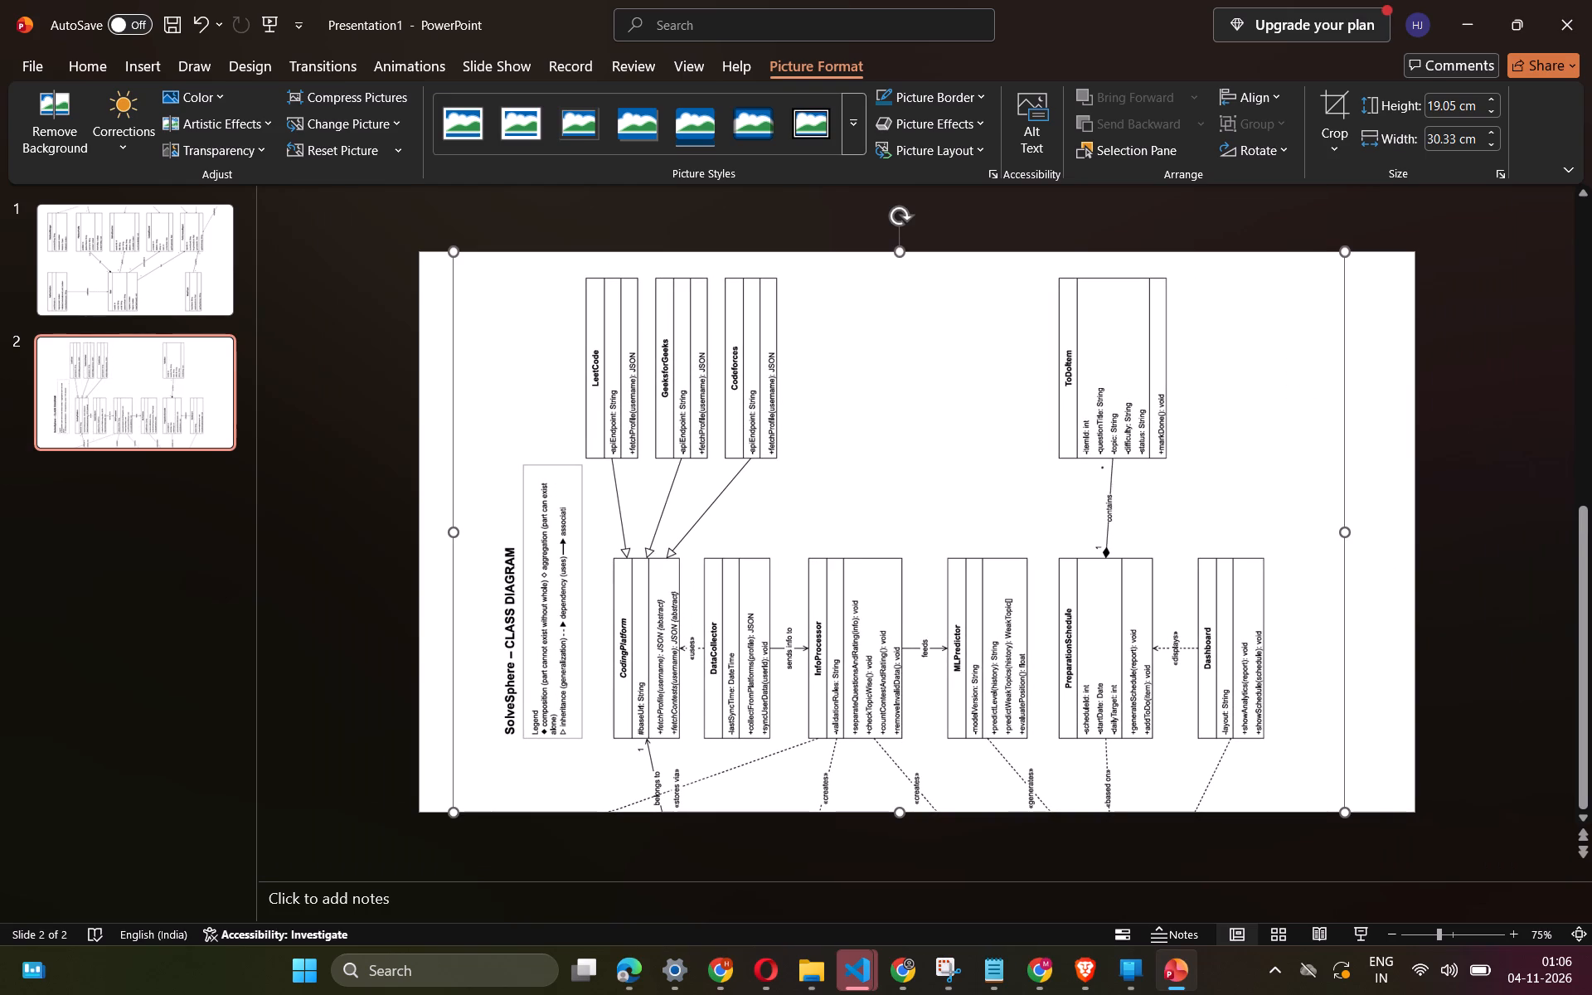
drag(1342, 533, 1362, 536)
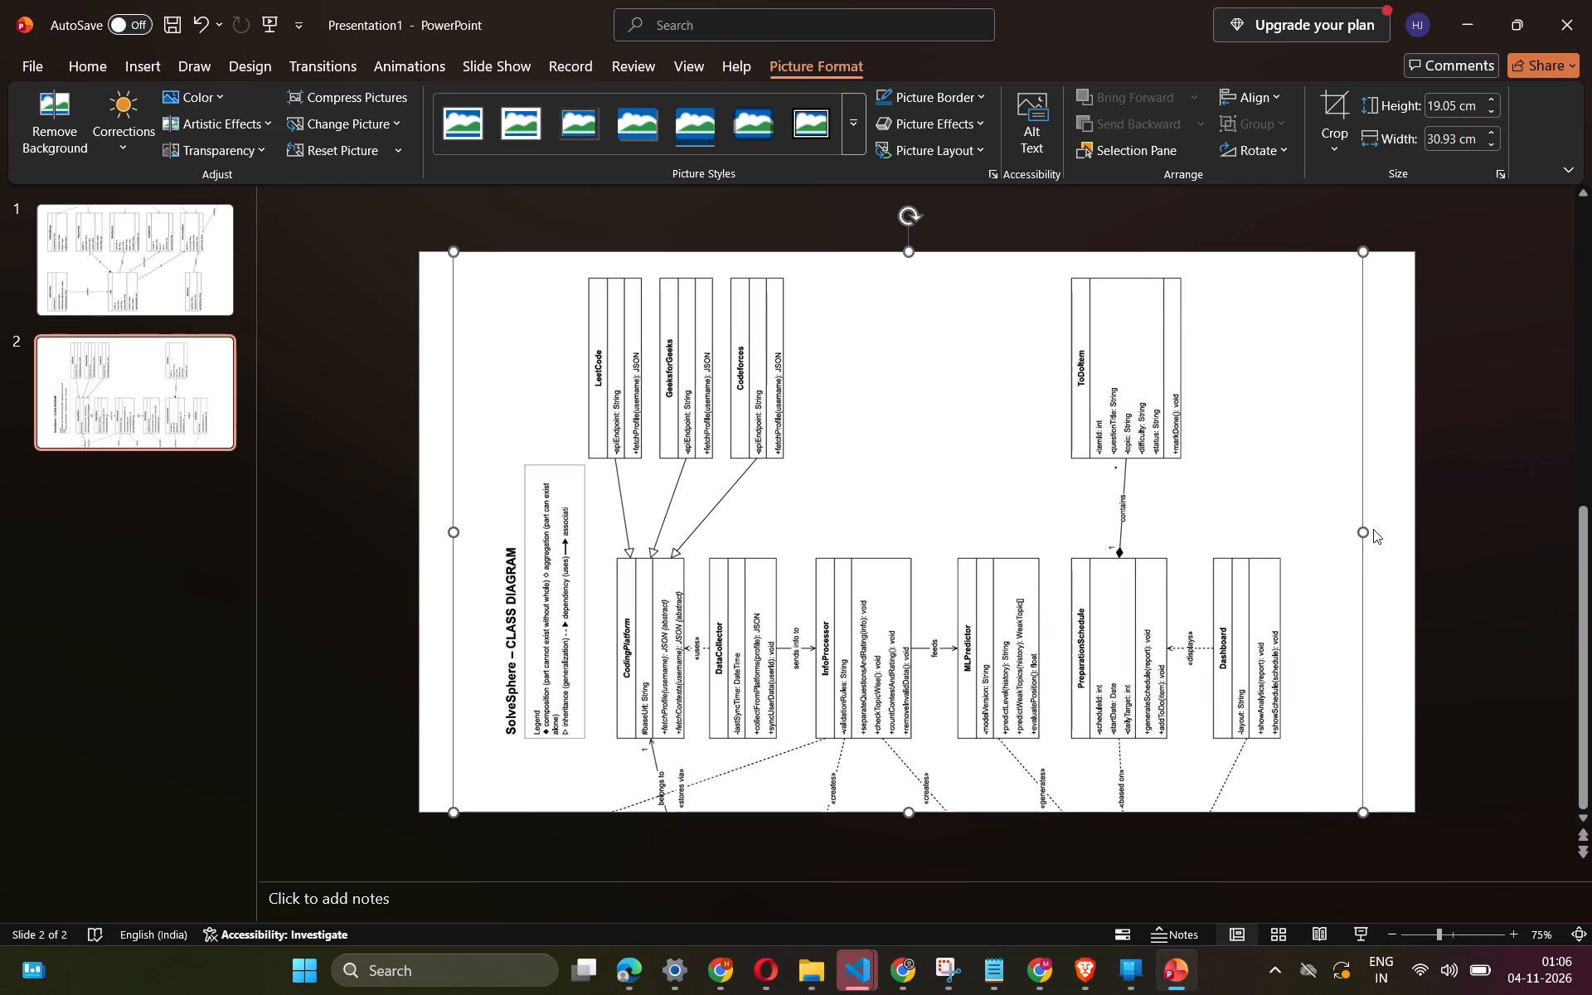
ctrl+scroll(1127, 547, up, 3)
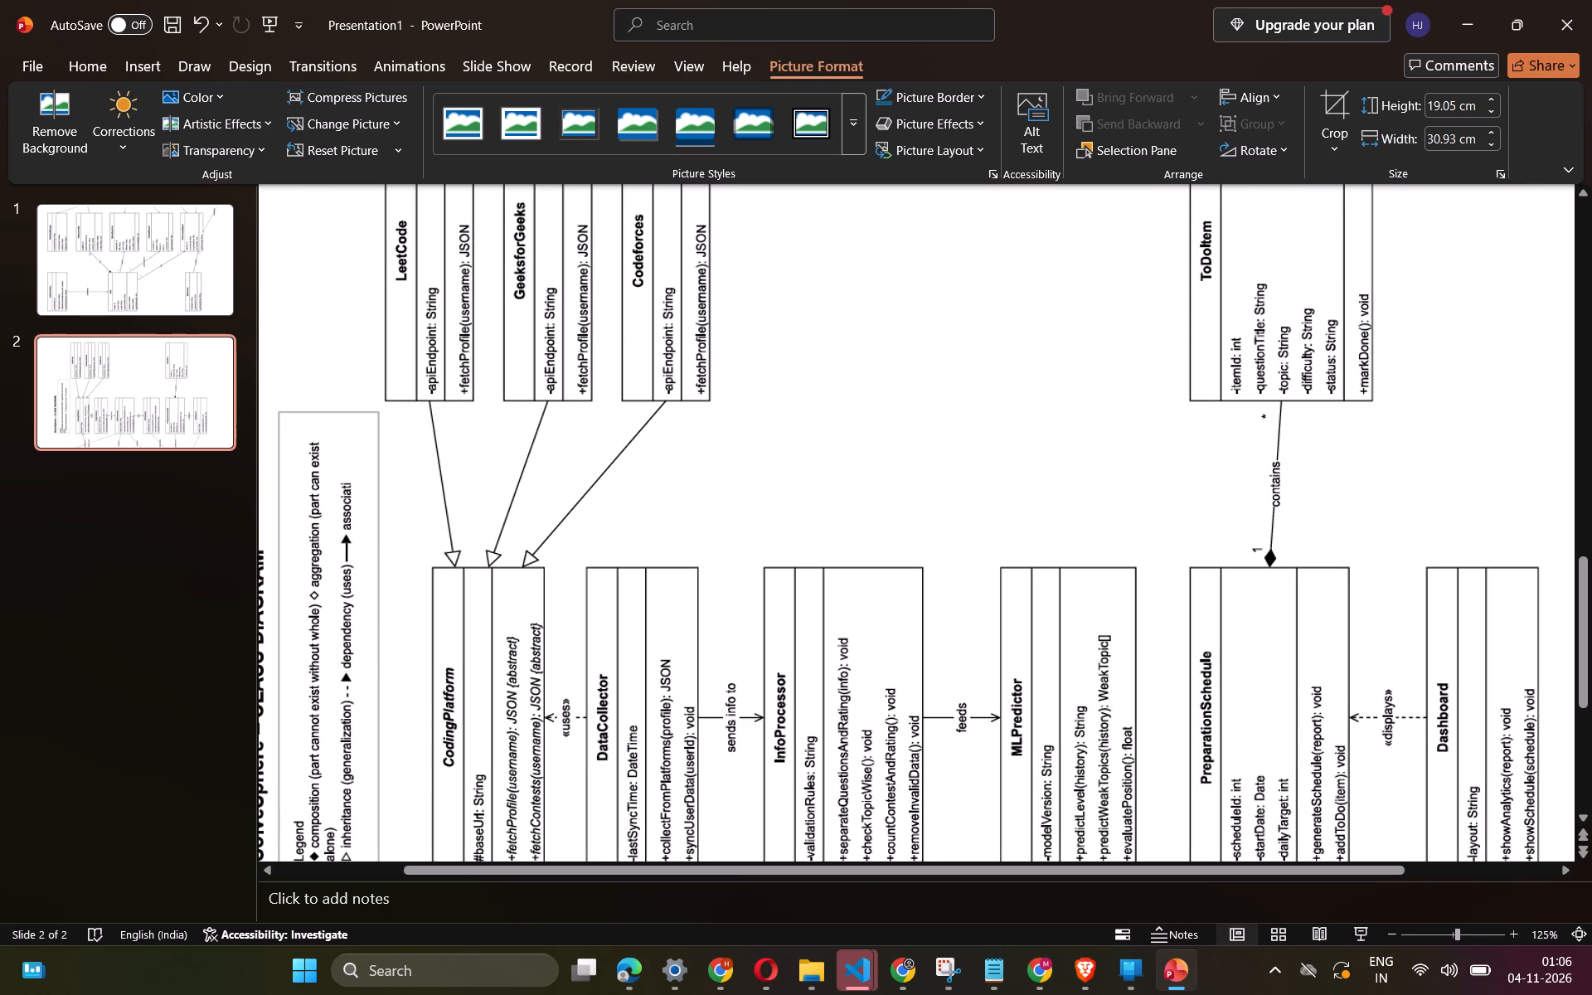
ctrl+scroll(1127, 547, down, 5)
ctrl+scroll(1127, 547, up, 2)
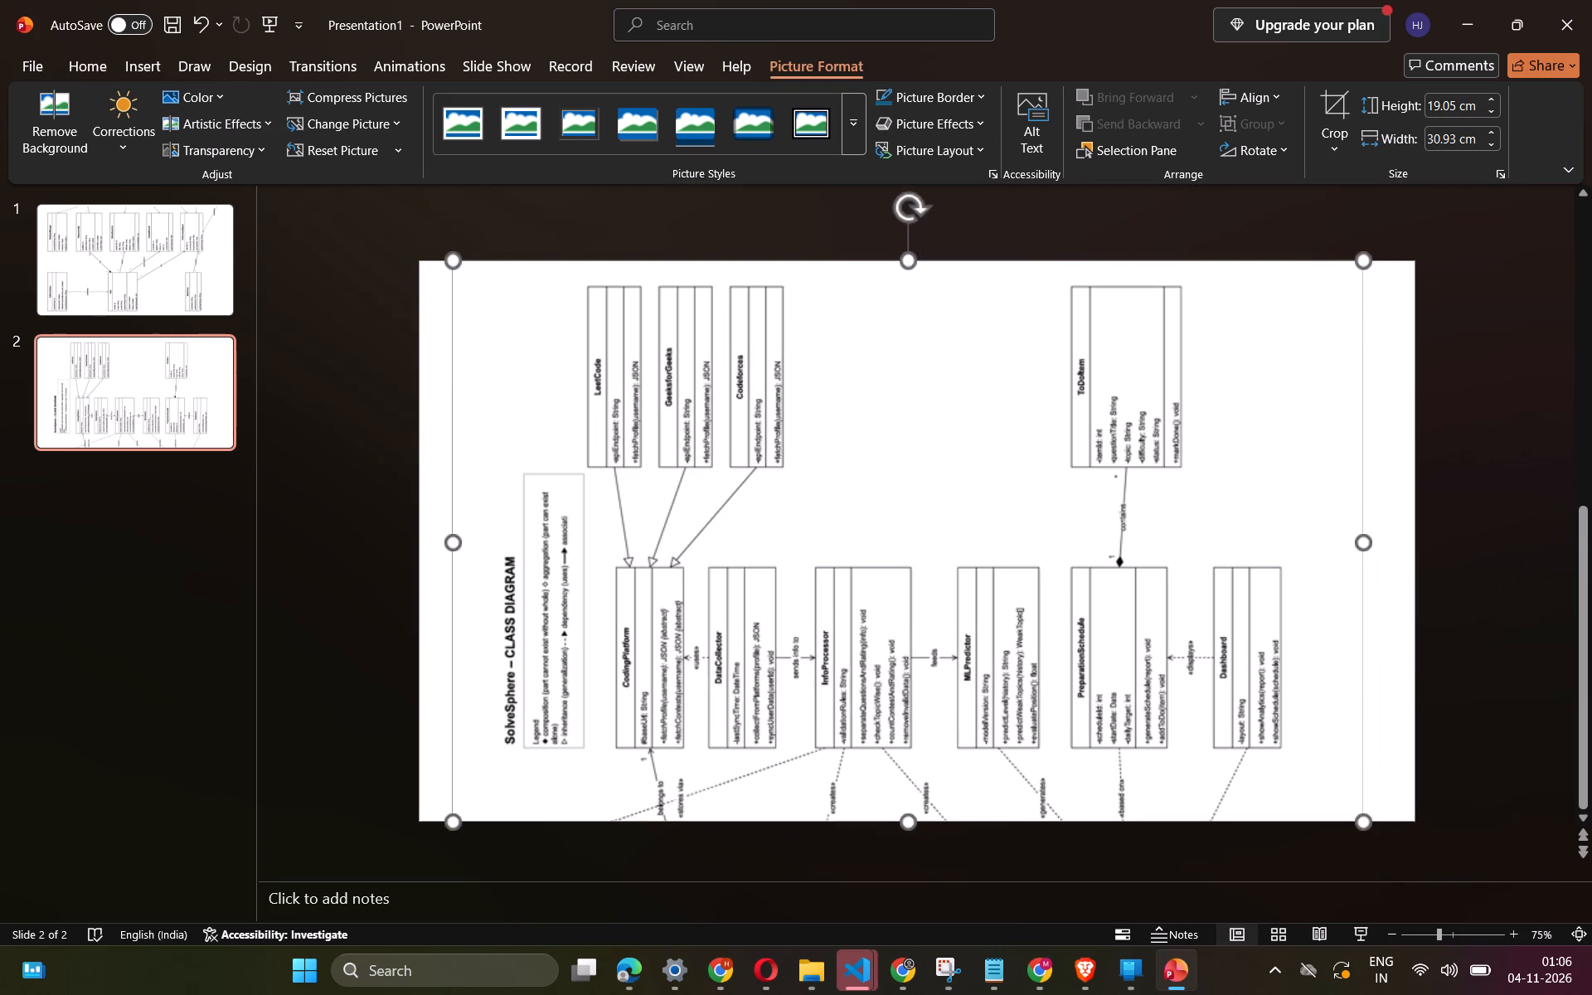
click(1420, 593)
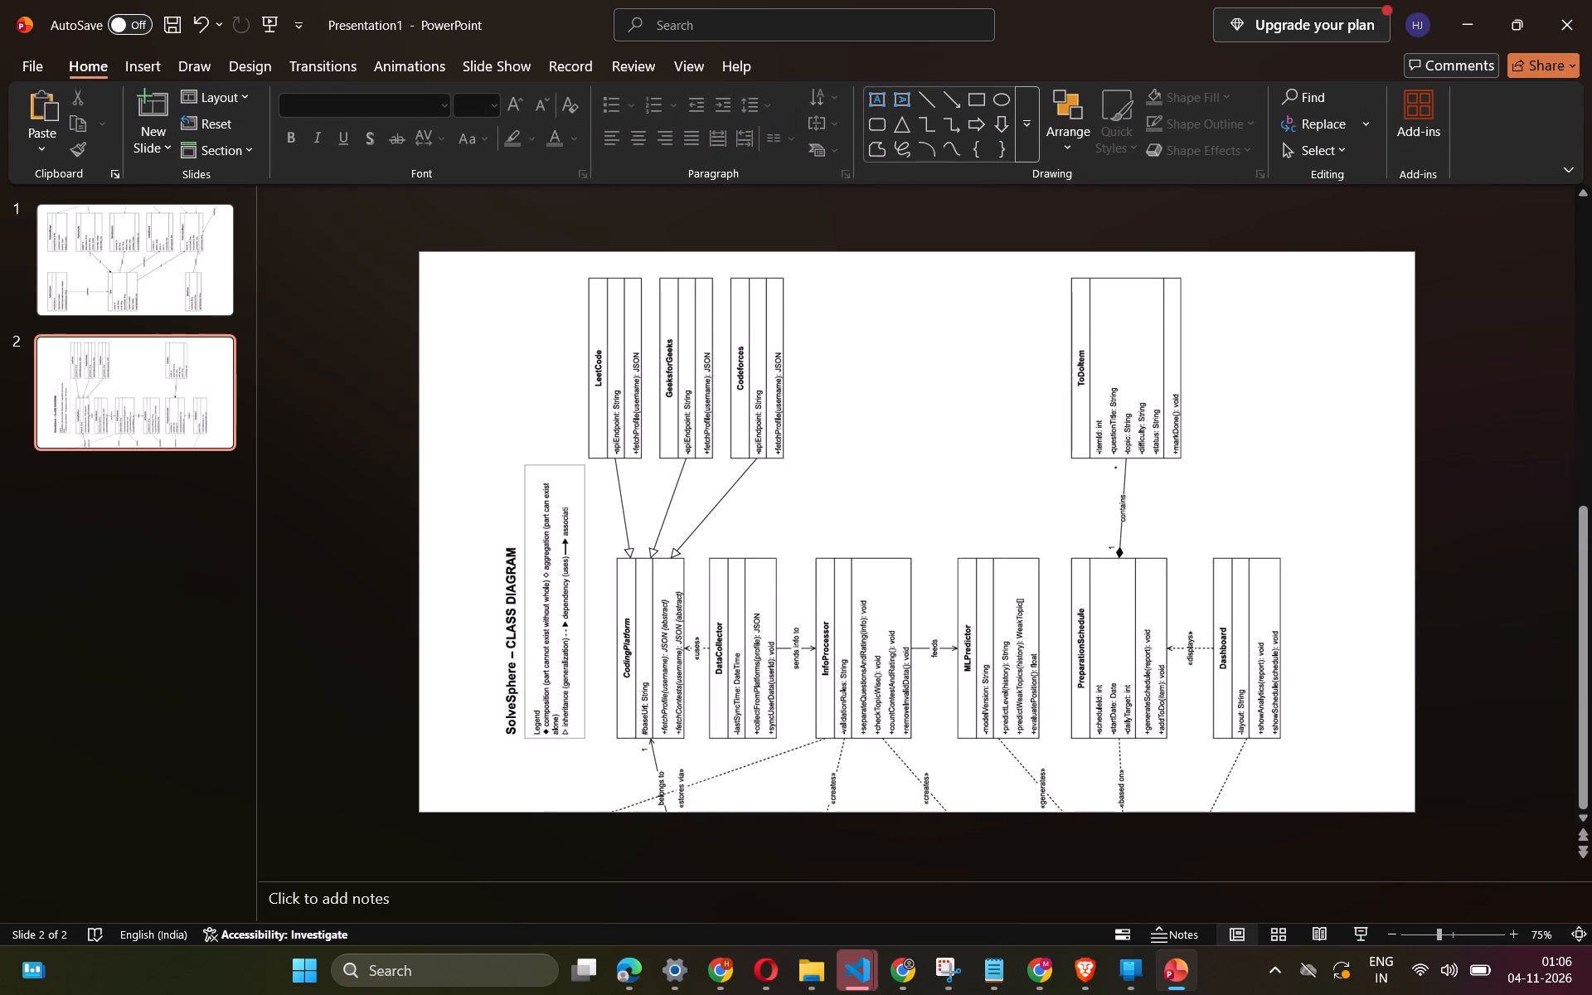
click(1085, 616)
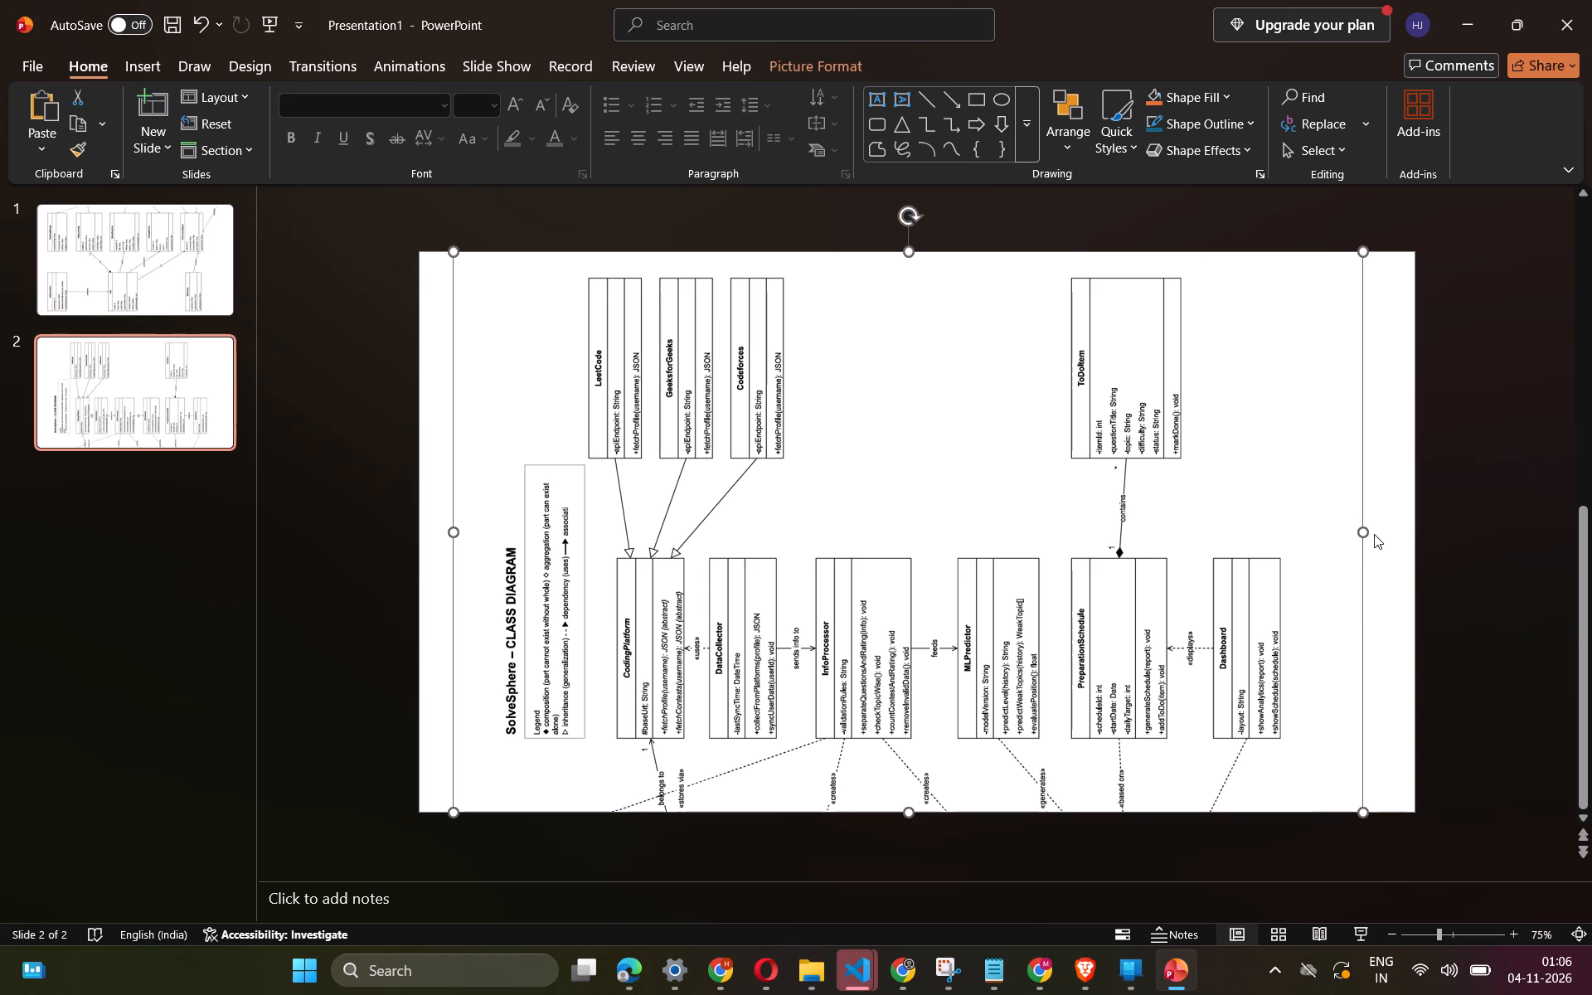
drag(1362, 526, 1393, 525)
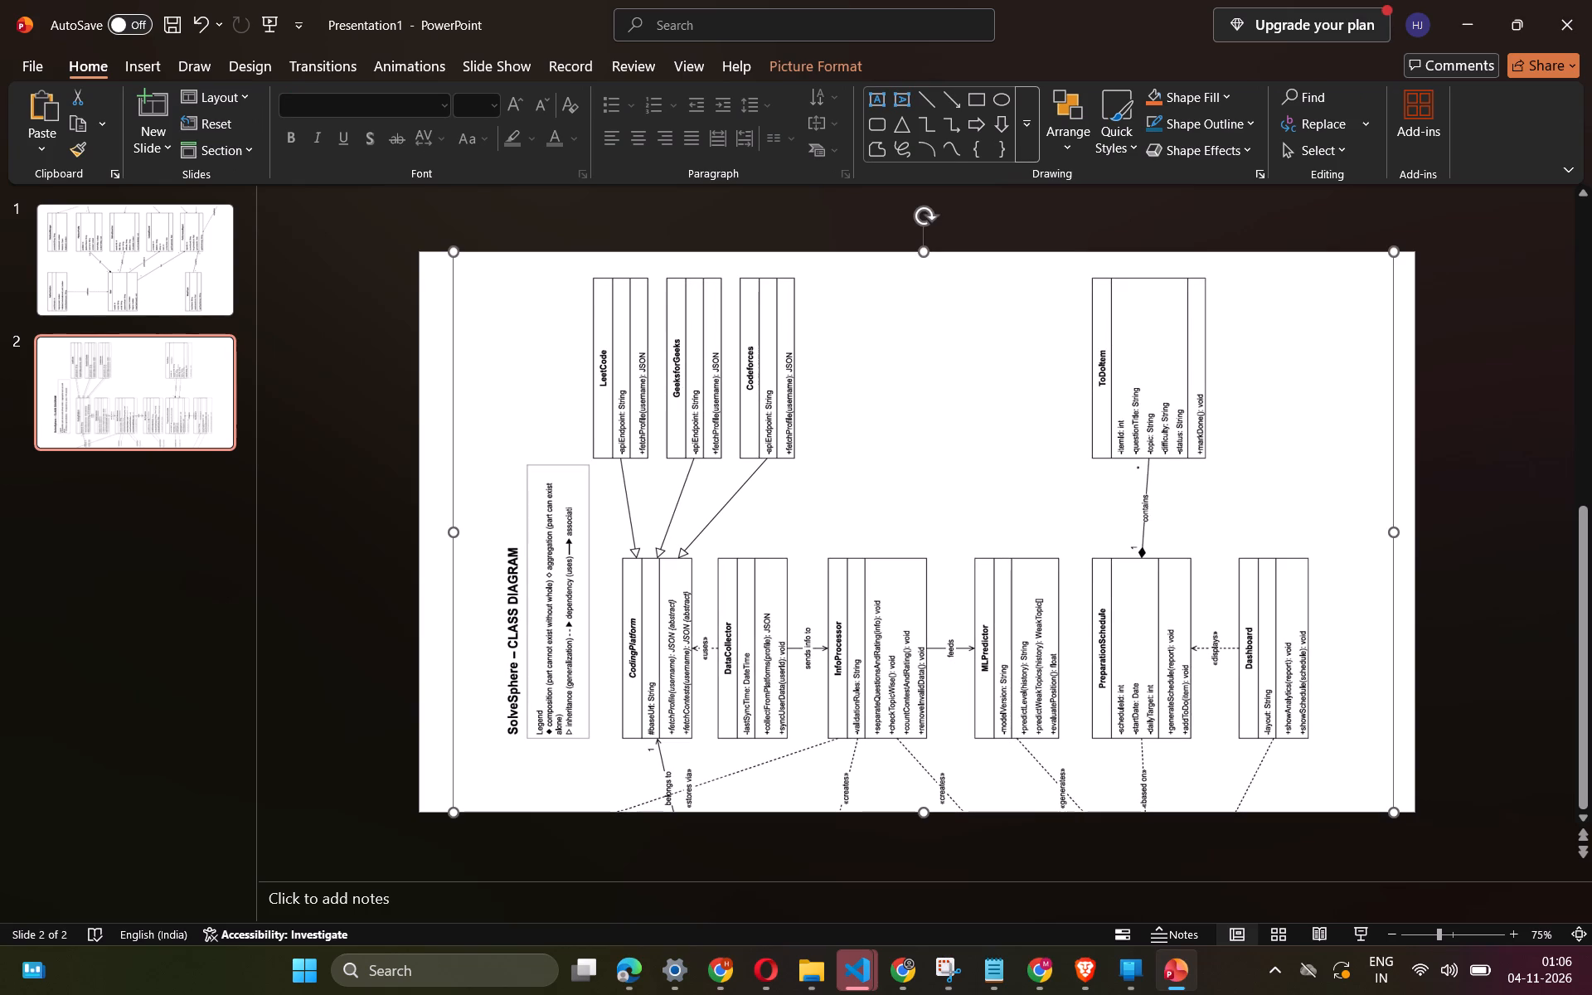
click(331, 476)
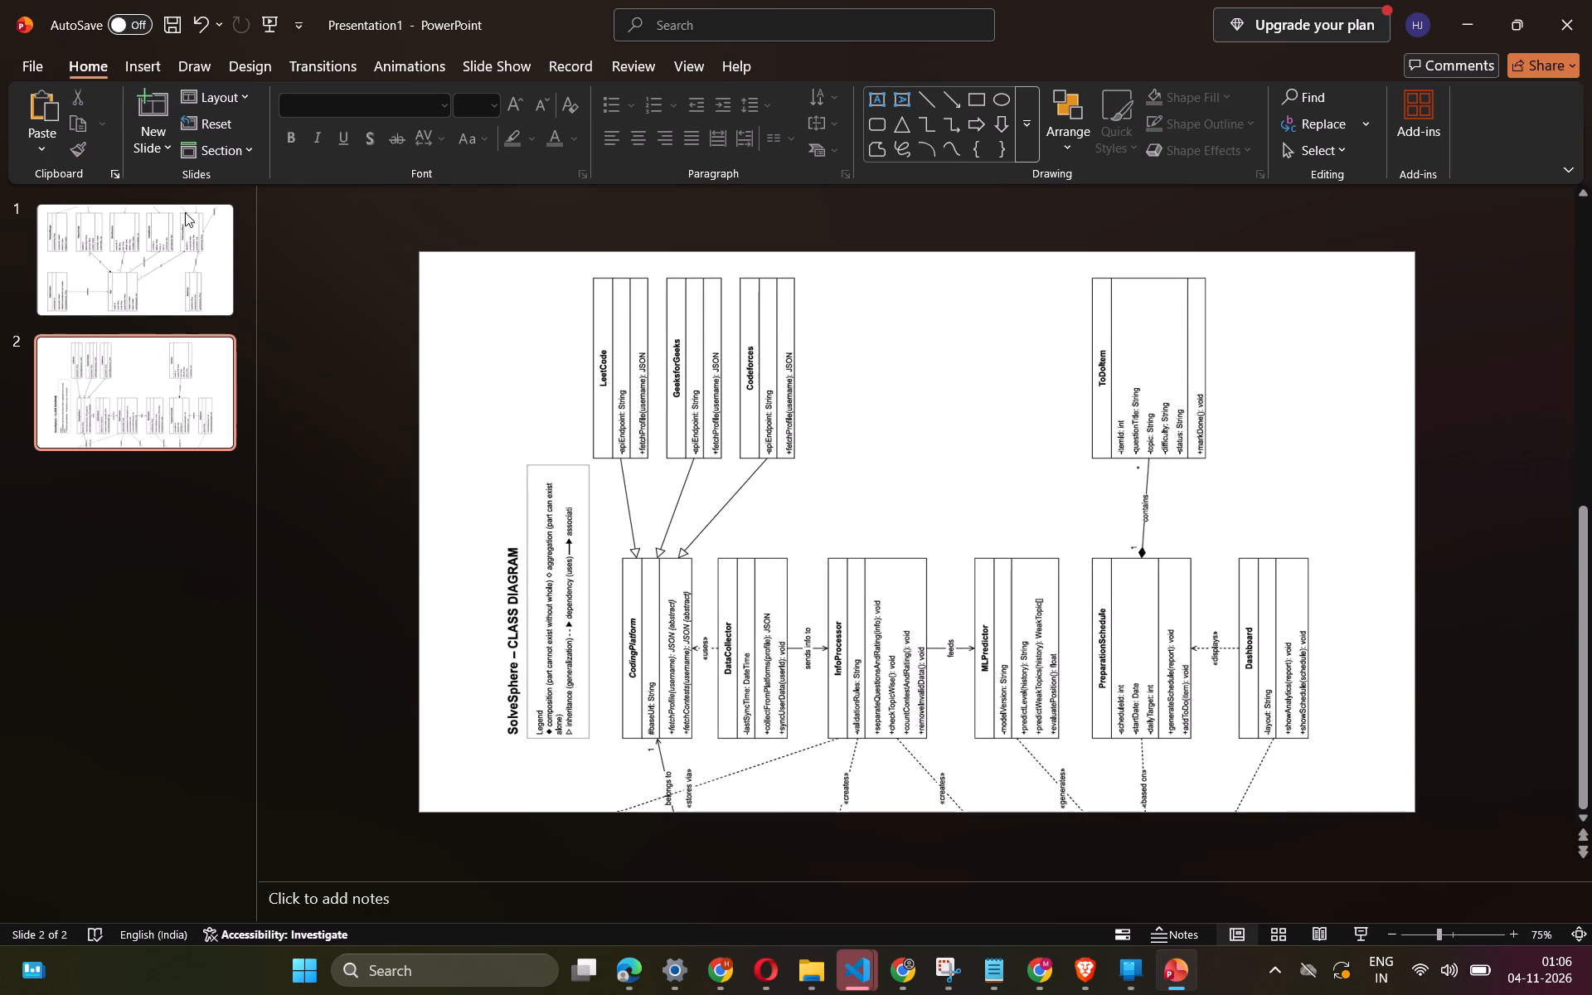
Add a third slide with the Blank layout.
click(168, 155)
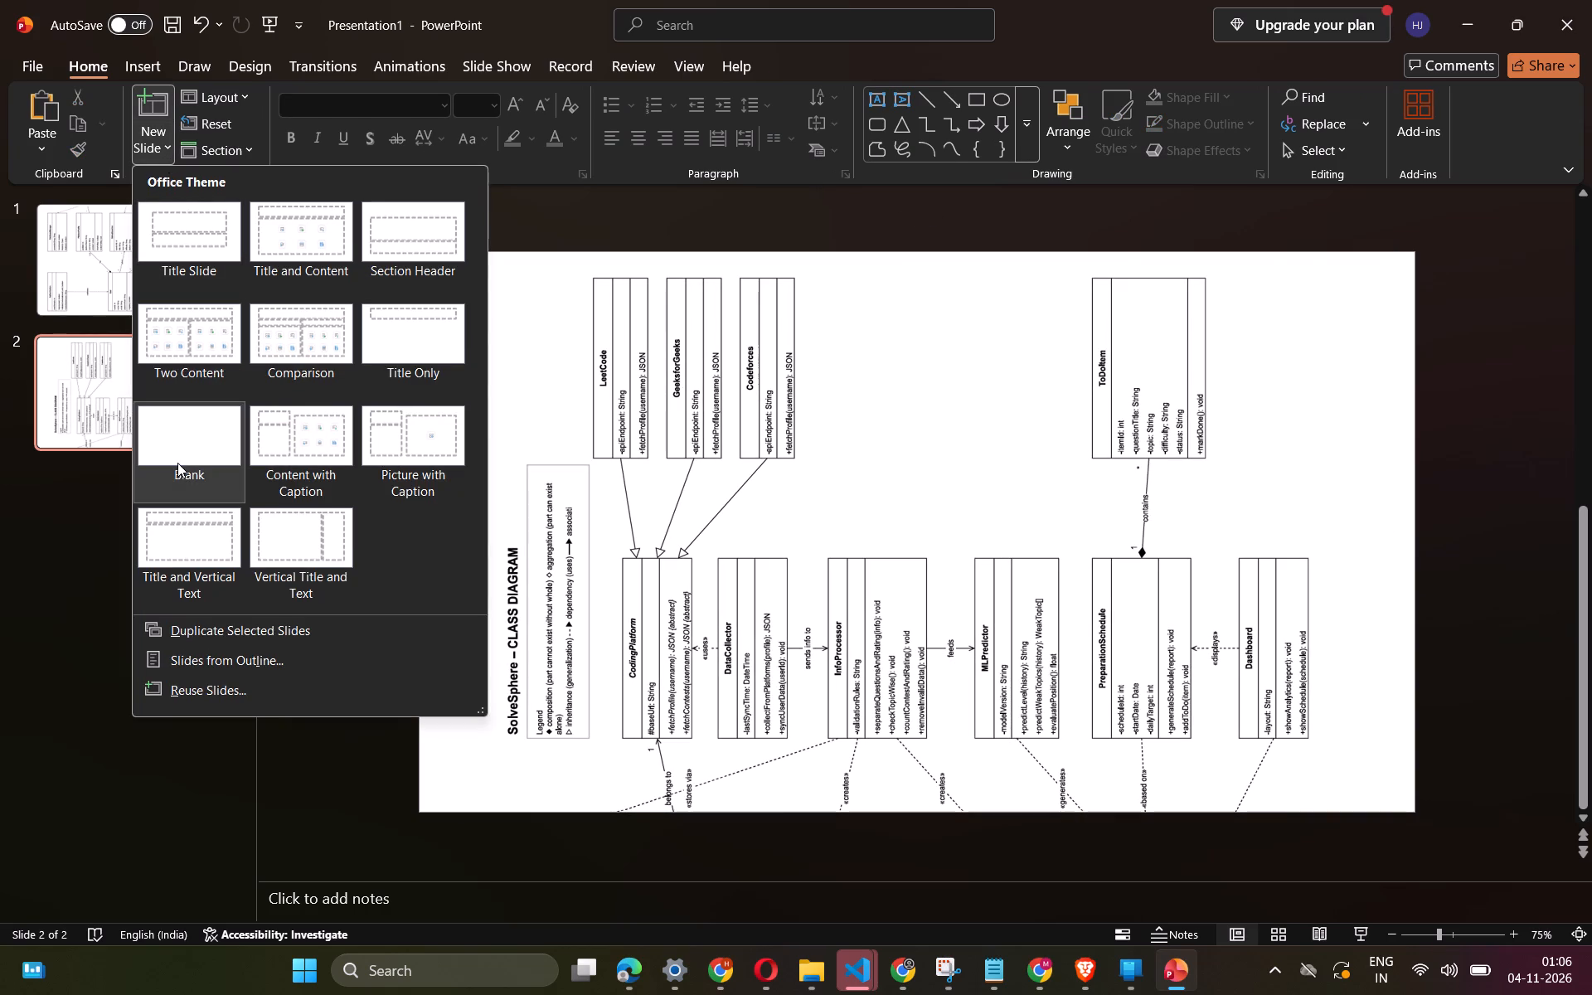
click(177, 463)
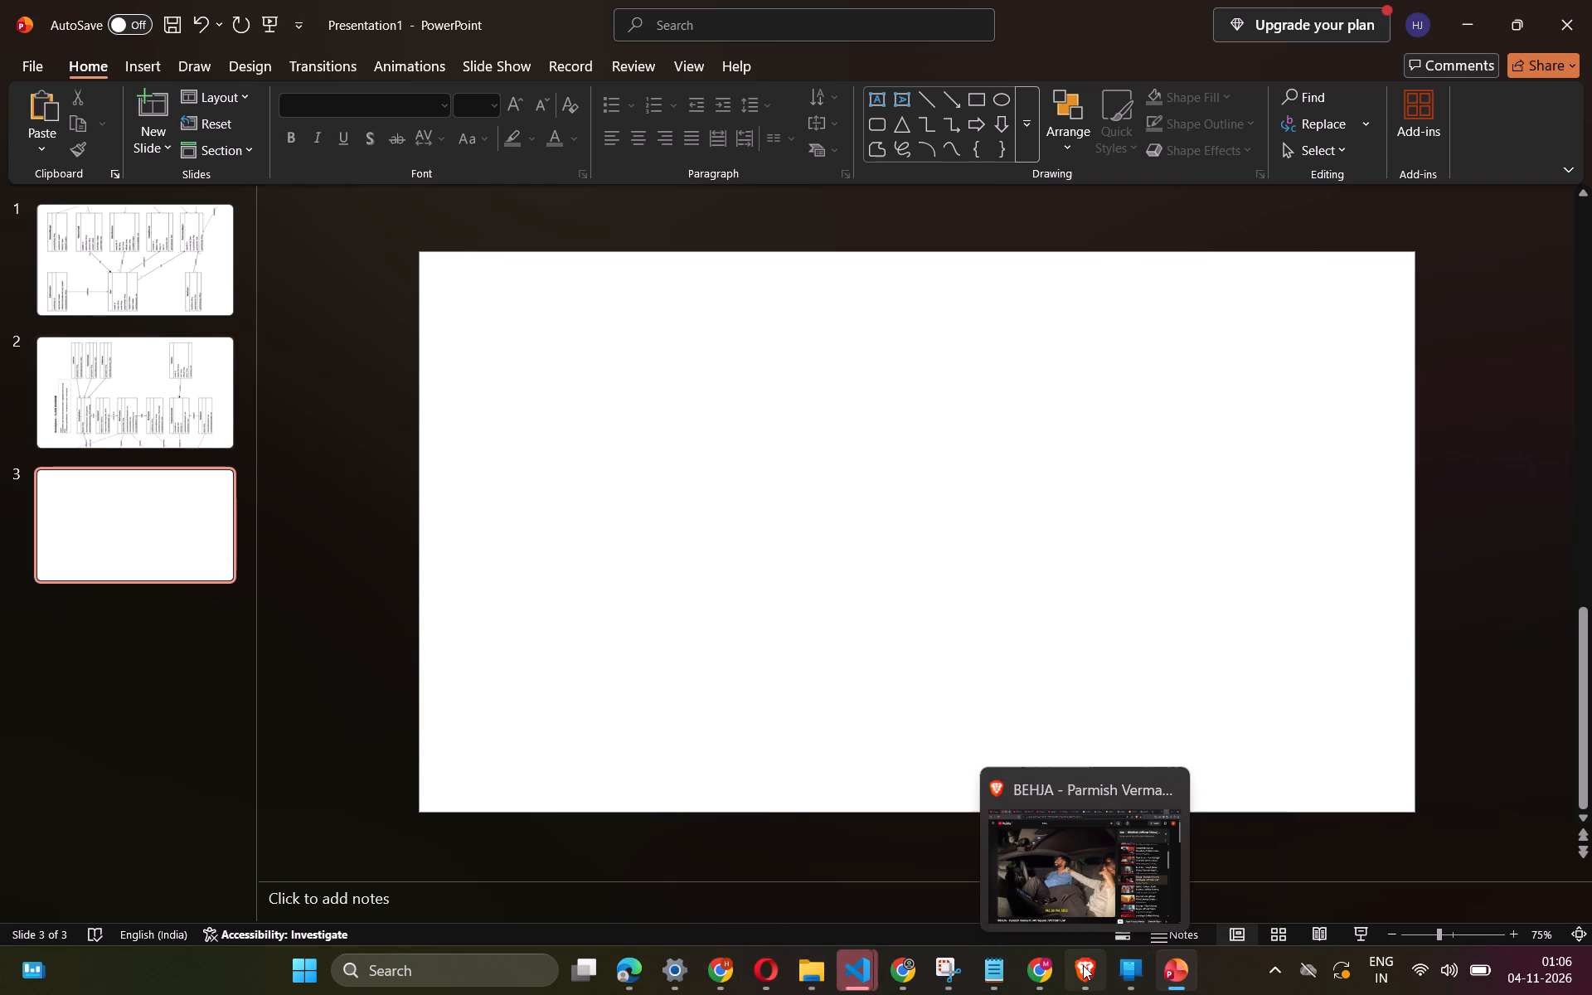
click(629, 981)
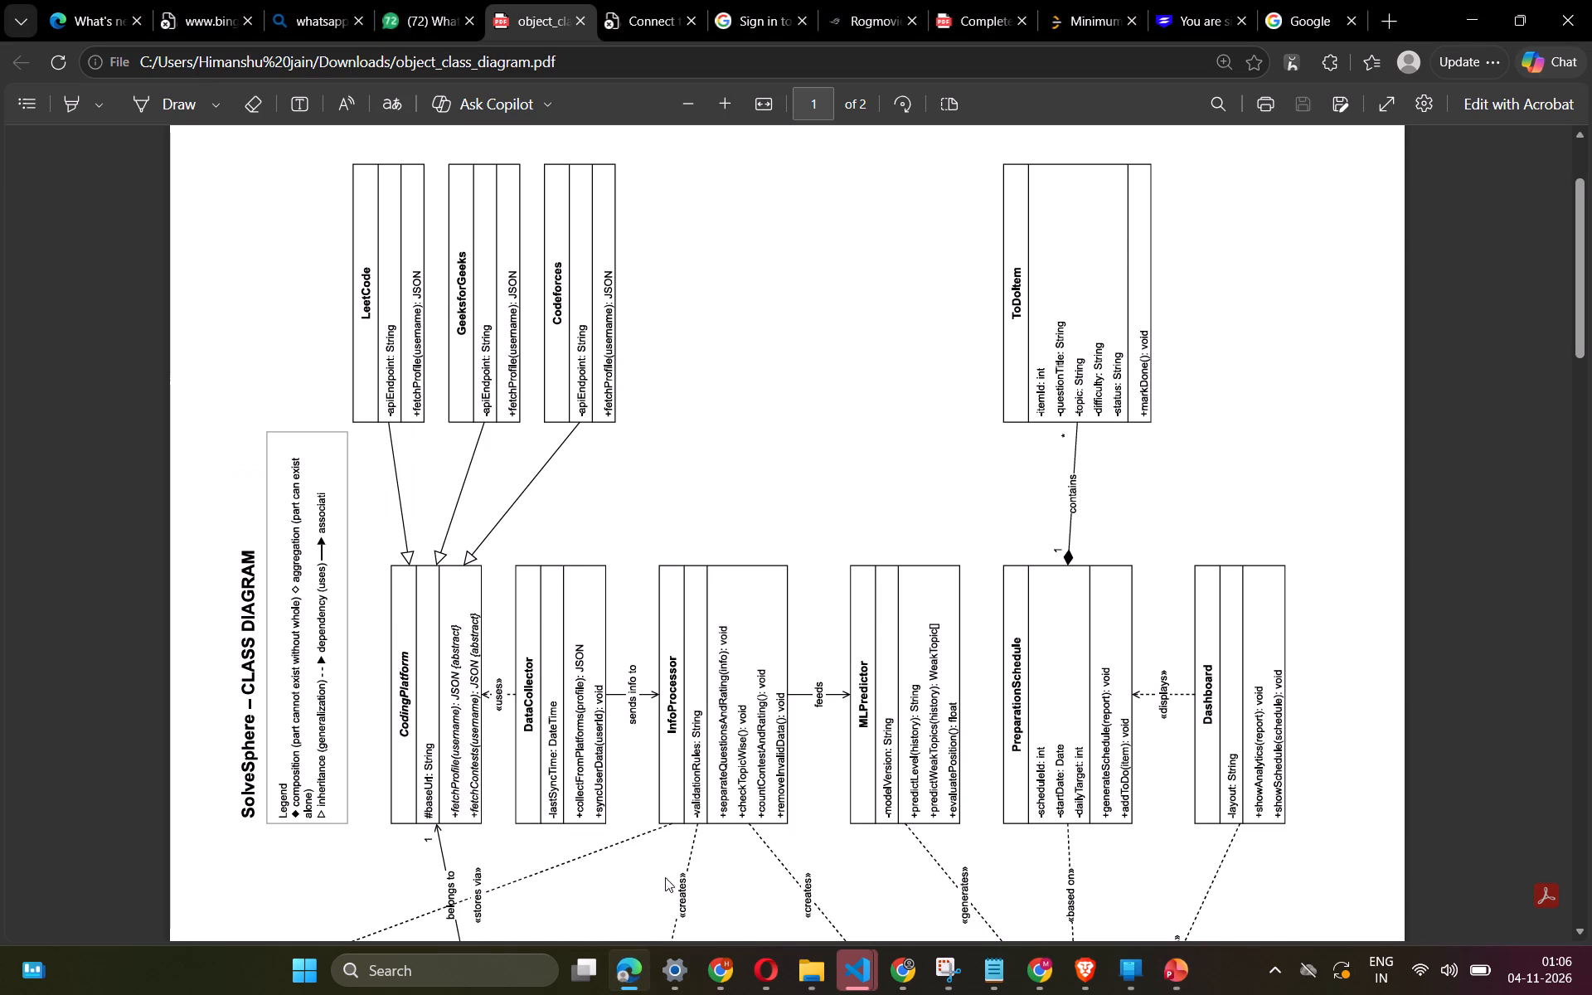
scroll(769, 632, up, 4)
scroll(769, 632, down, 7)
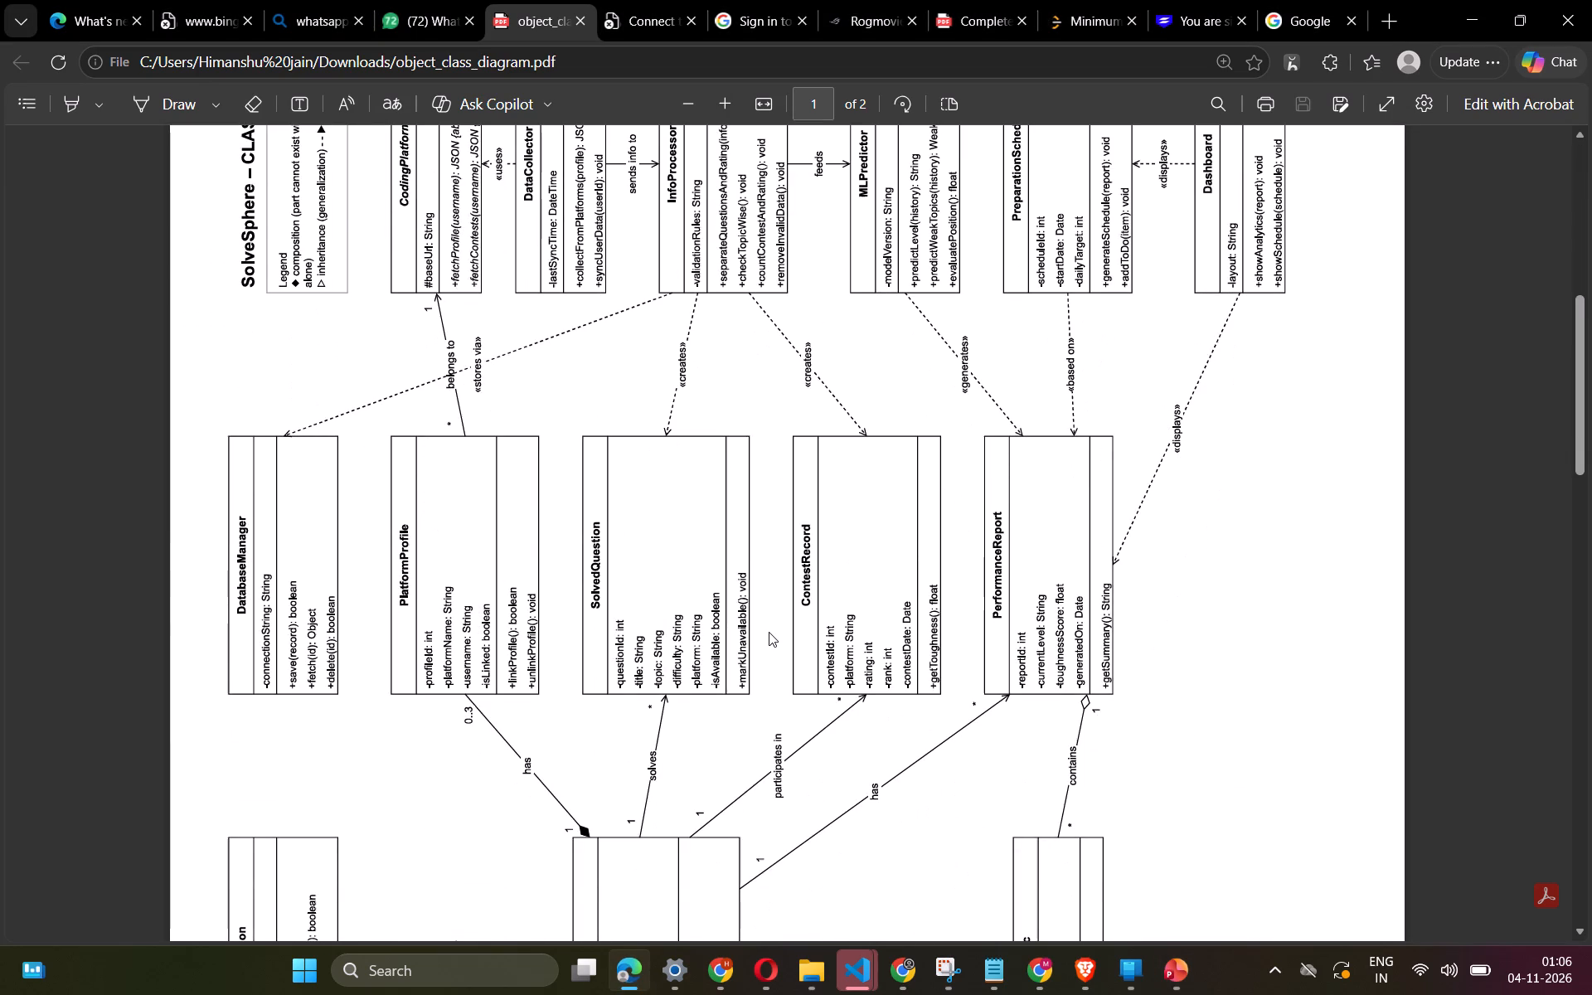
scroll(769, 632, down, 1)
scroll(760, 449, down, 2)
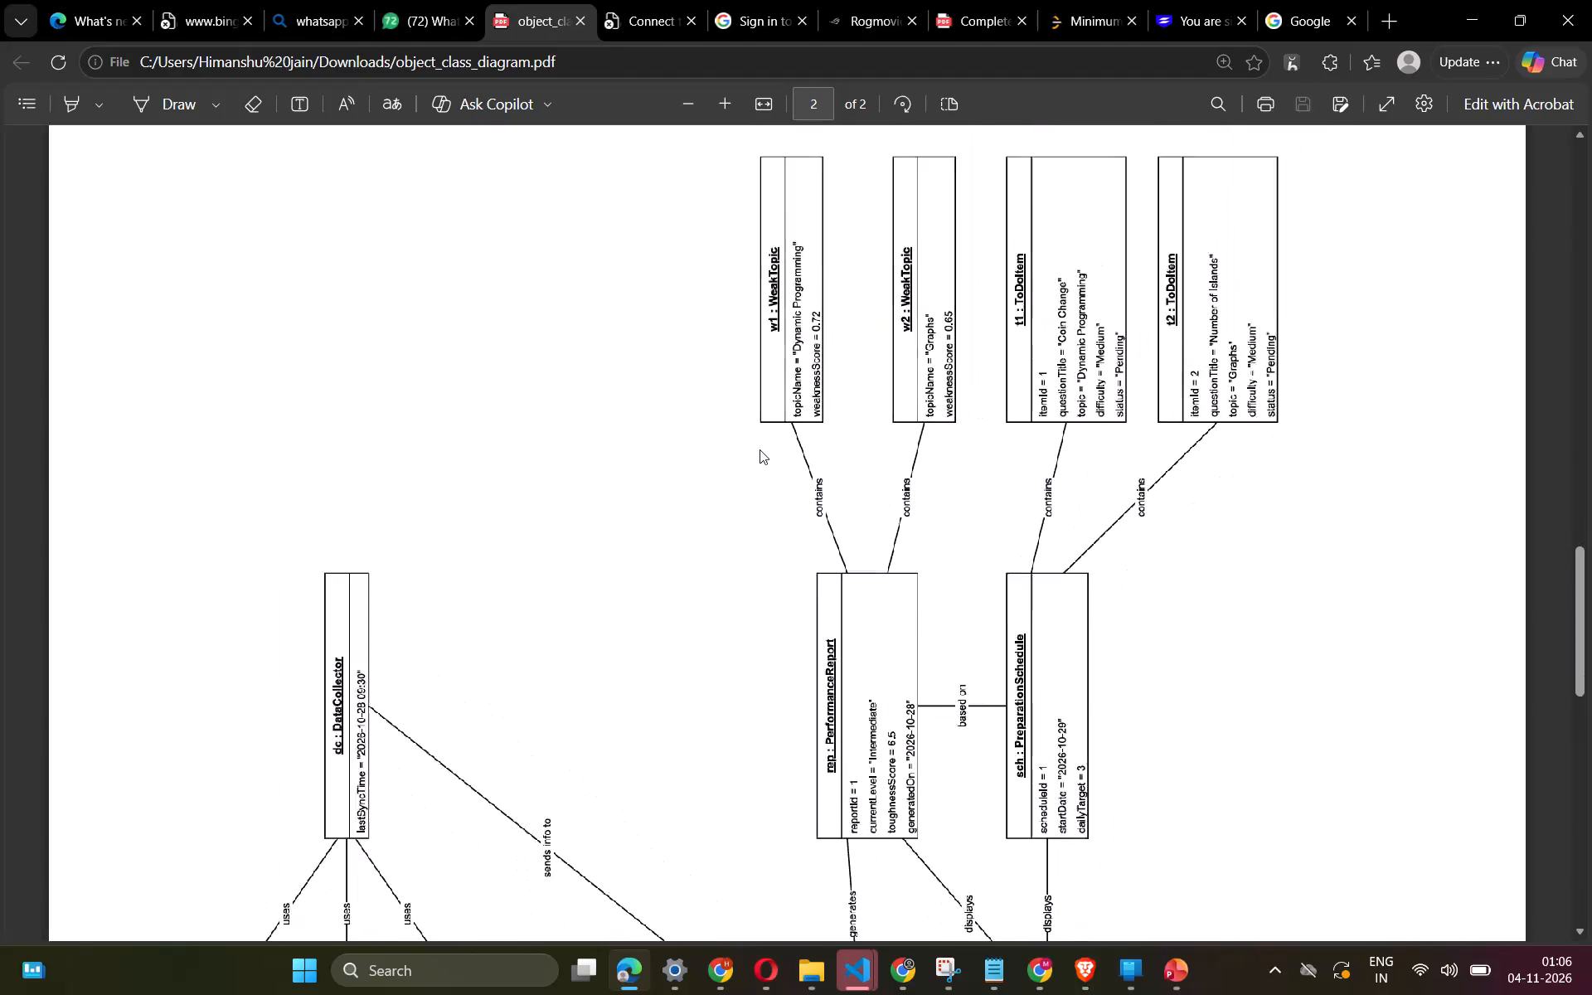
scroll(760, 449, down, 7)
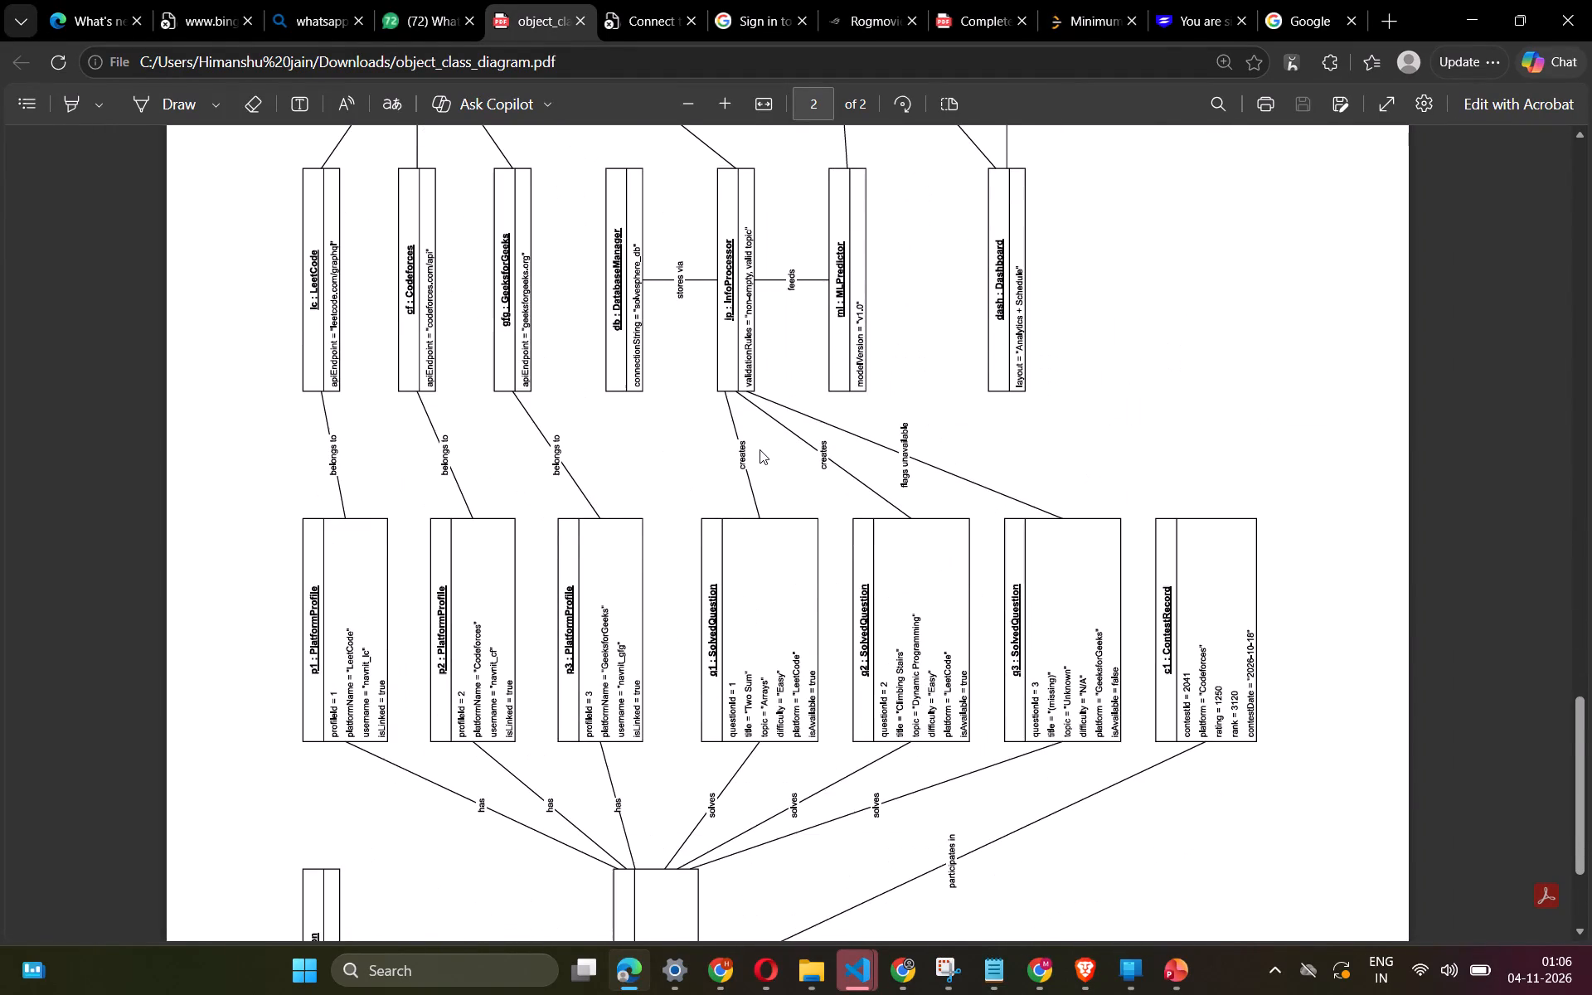
scroll(760, 449, up, 3)
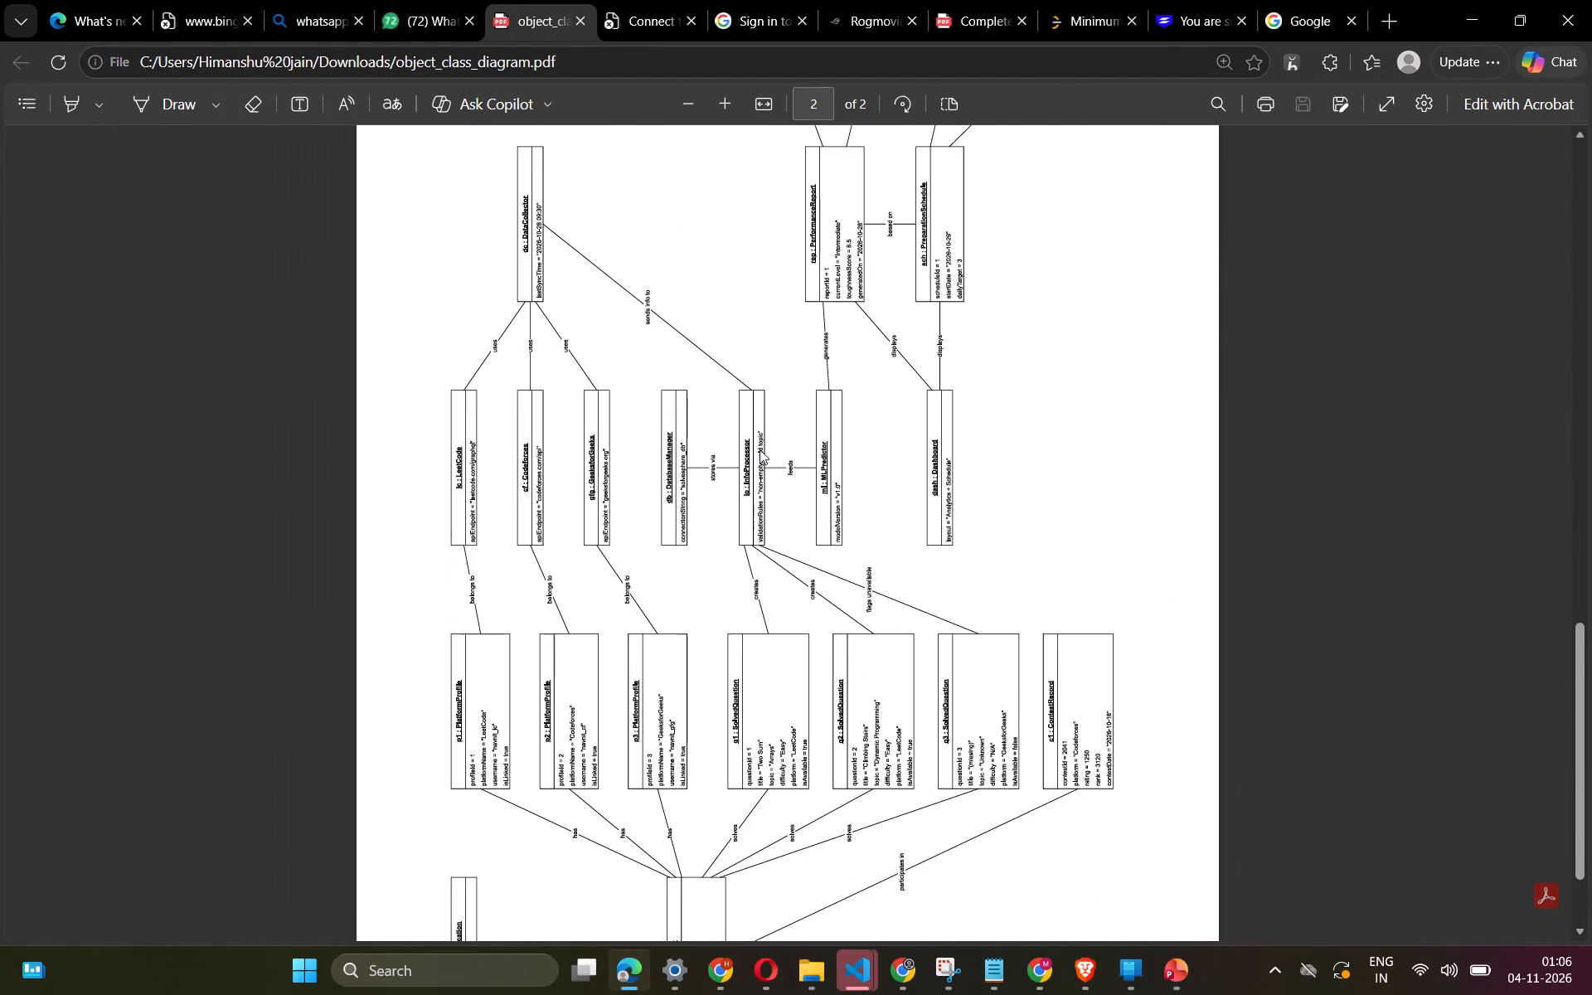
scroll(760, 449, up, 1)
scroll(760, 449, down, 1)
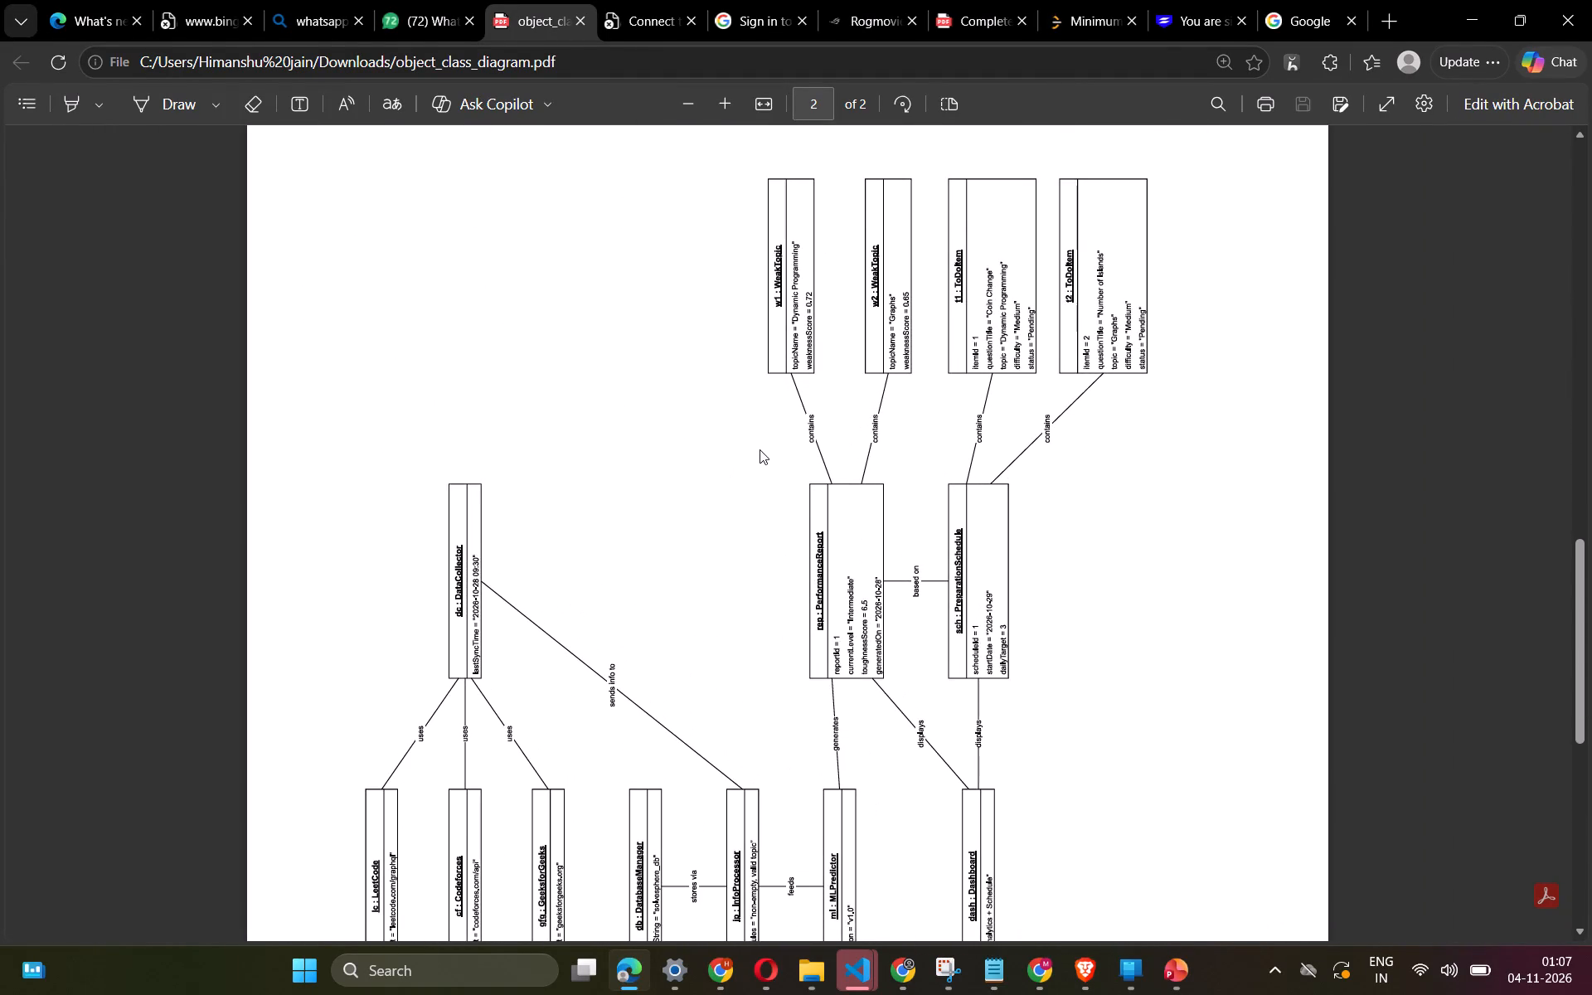
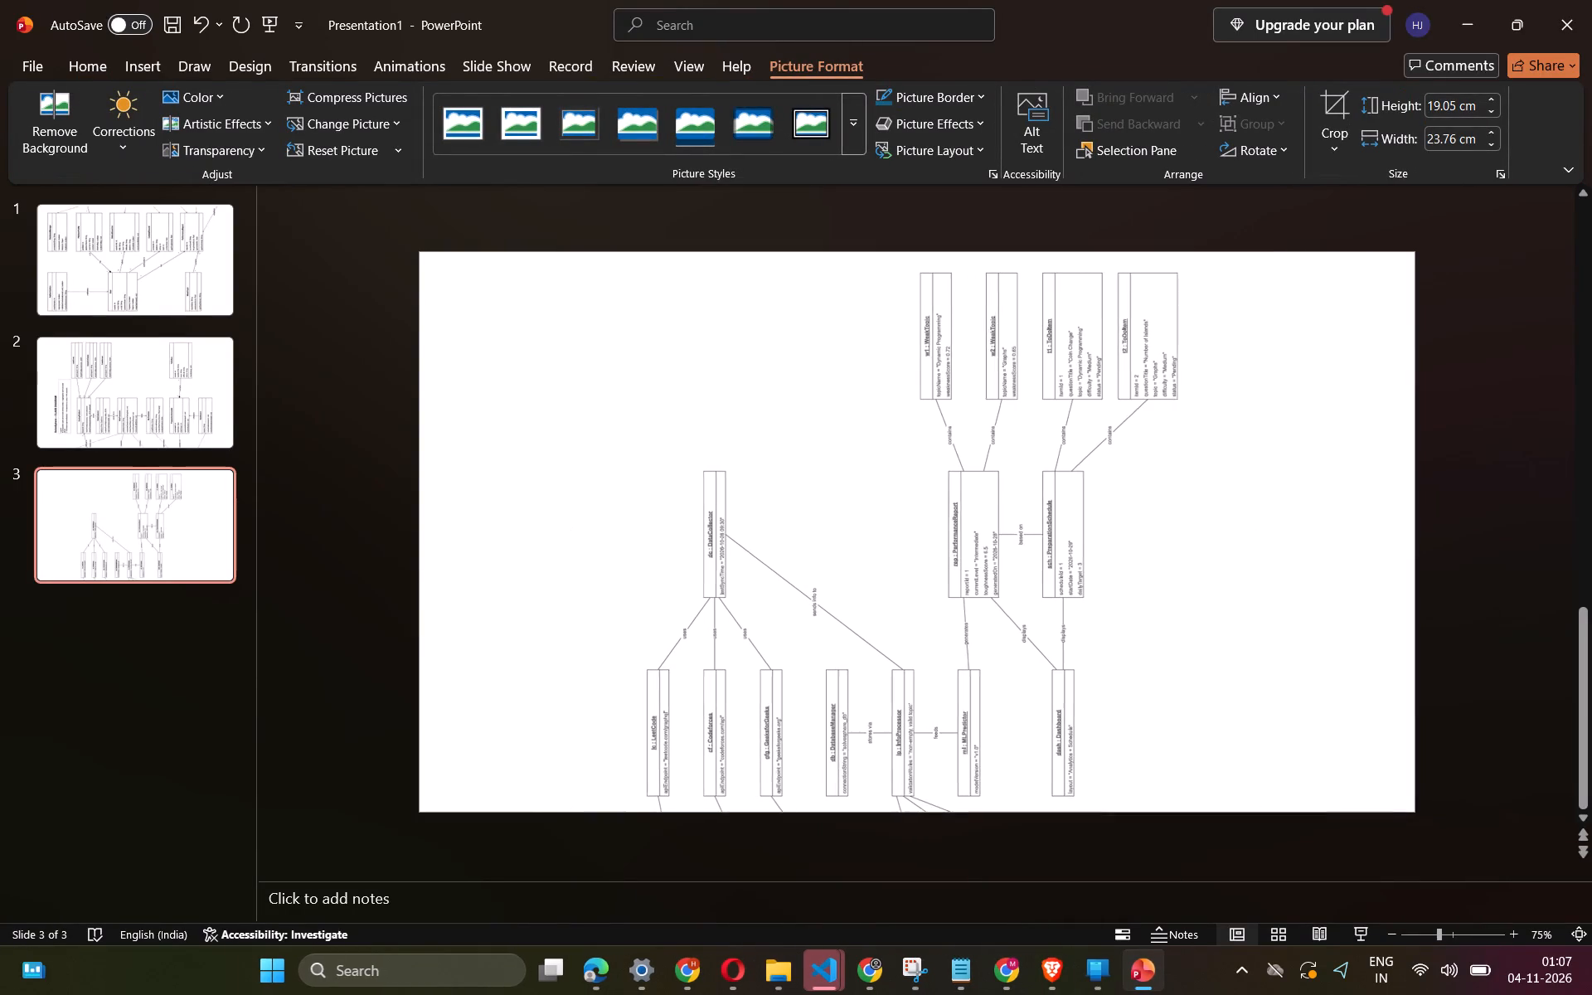
drag(1308, 522, 1329, 523)
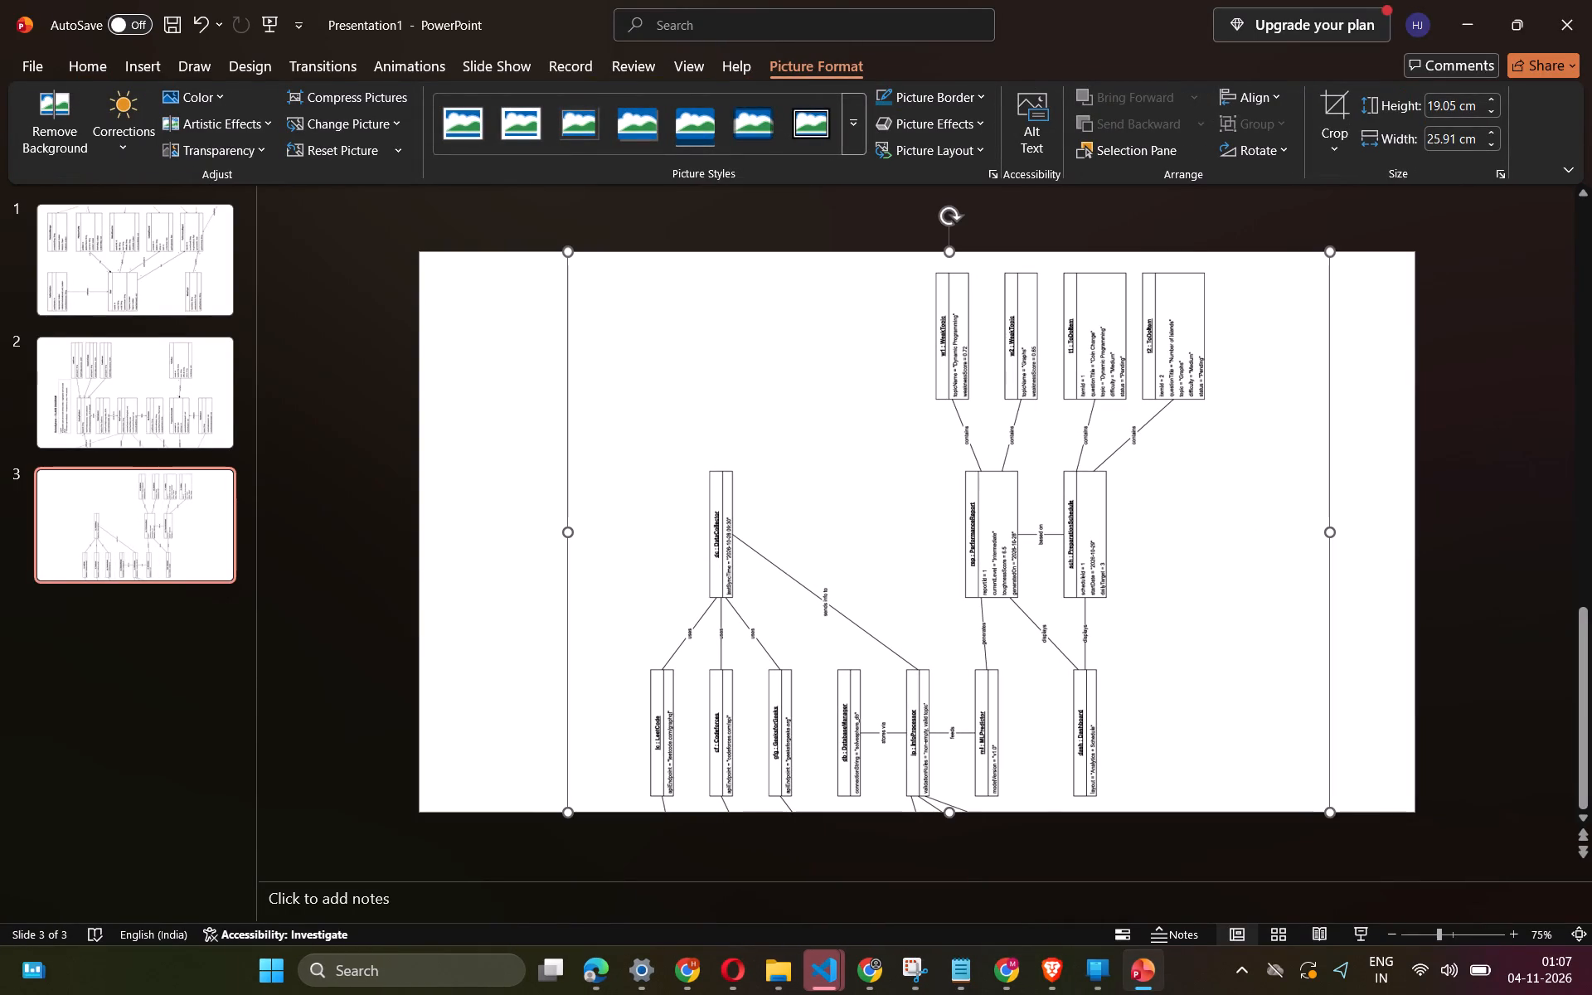
click(1032, 478)
click(1032, 478)
drag(568, 532, 483, 533)
ctrl+scroll(972, 593, up, 4)
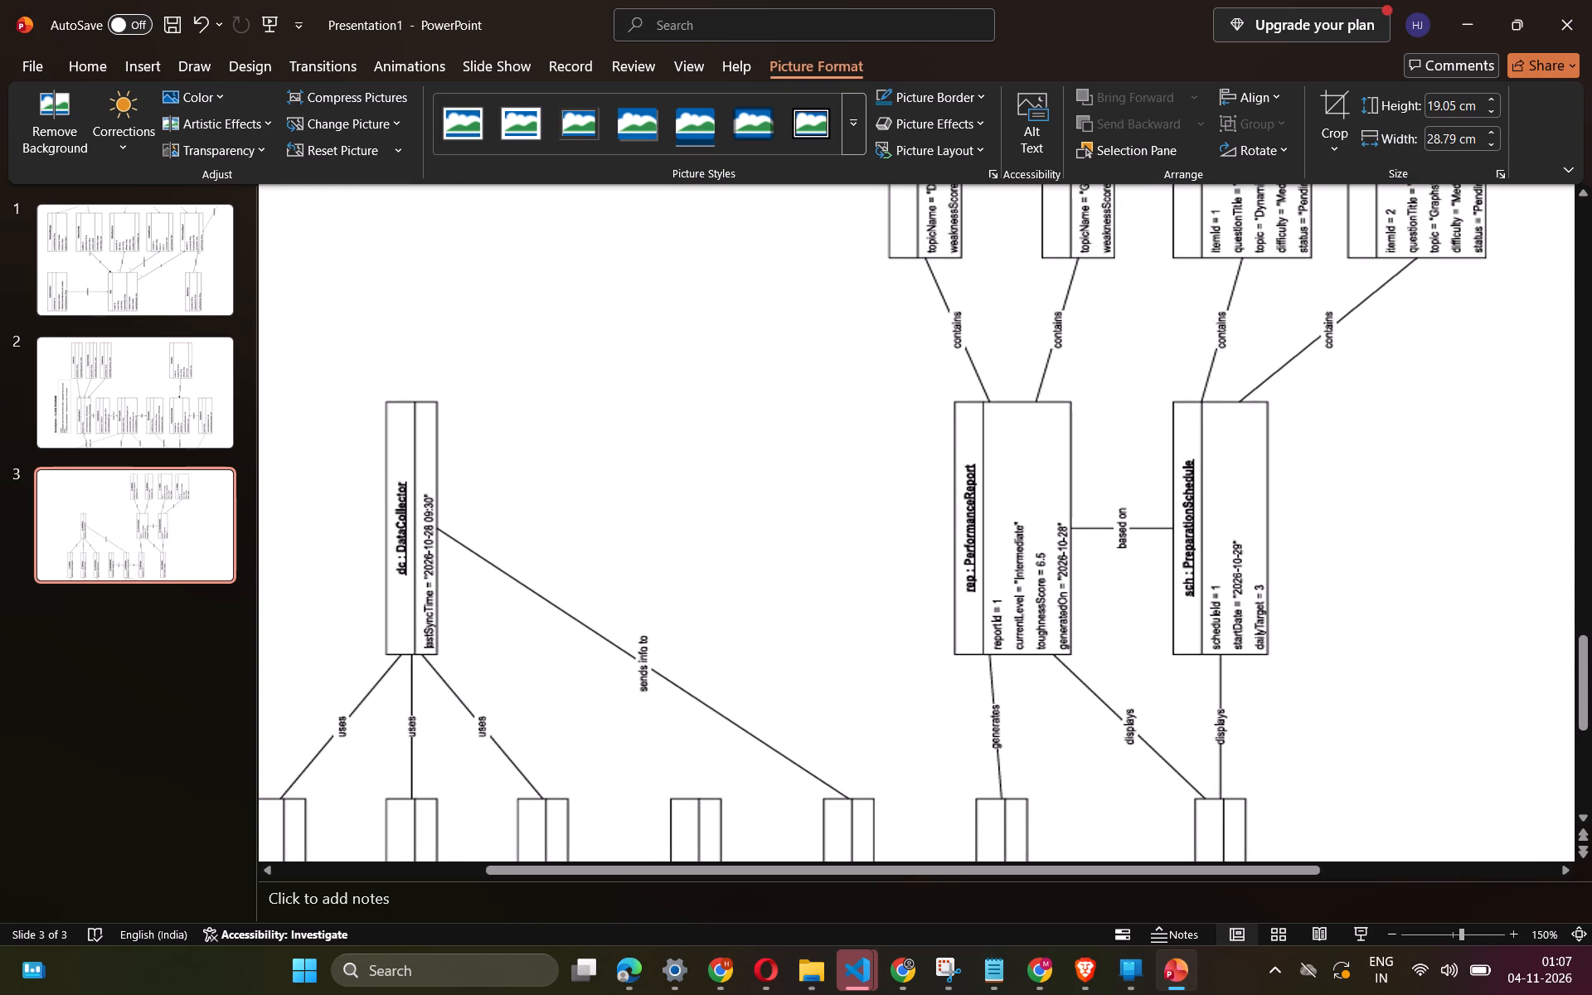
ctrl+scroll(972, 593, up, 4)
ctrl+scroll(972, 593, down, 8)
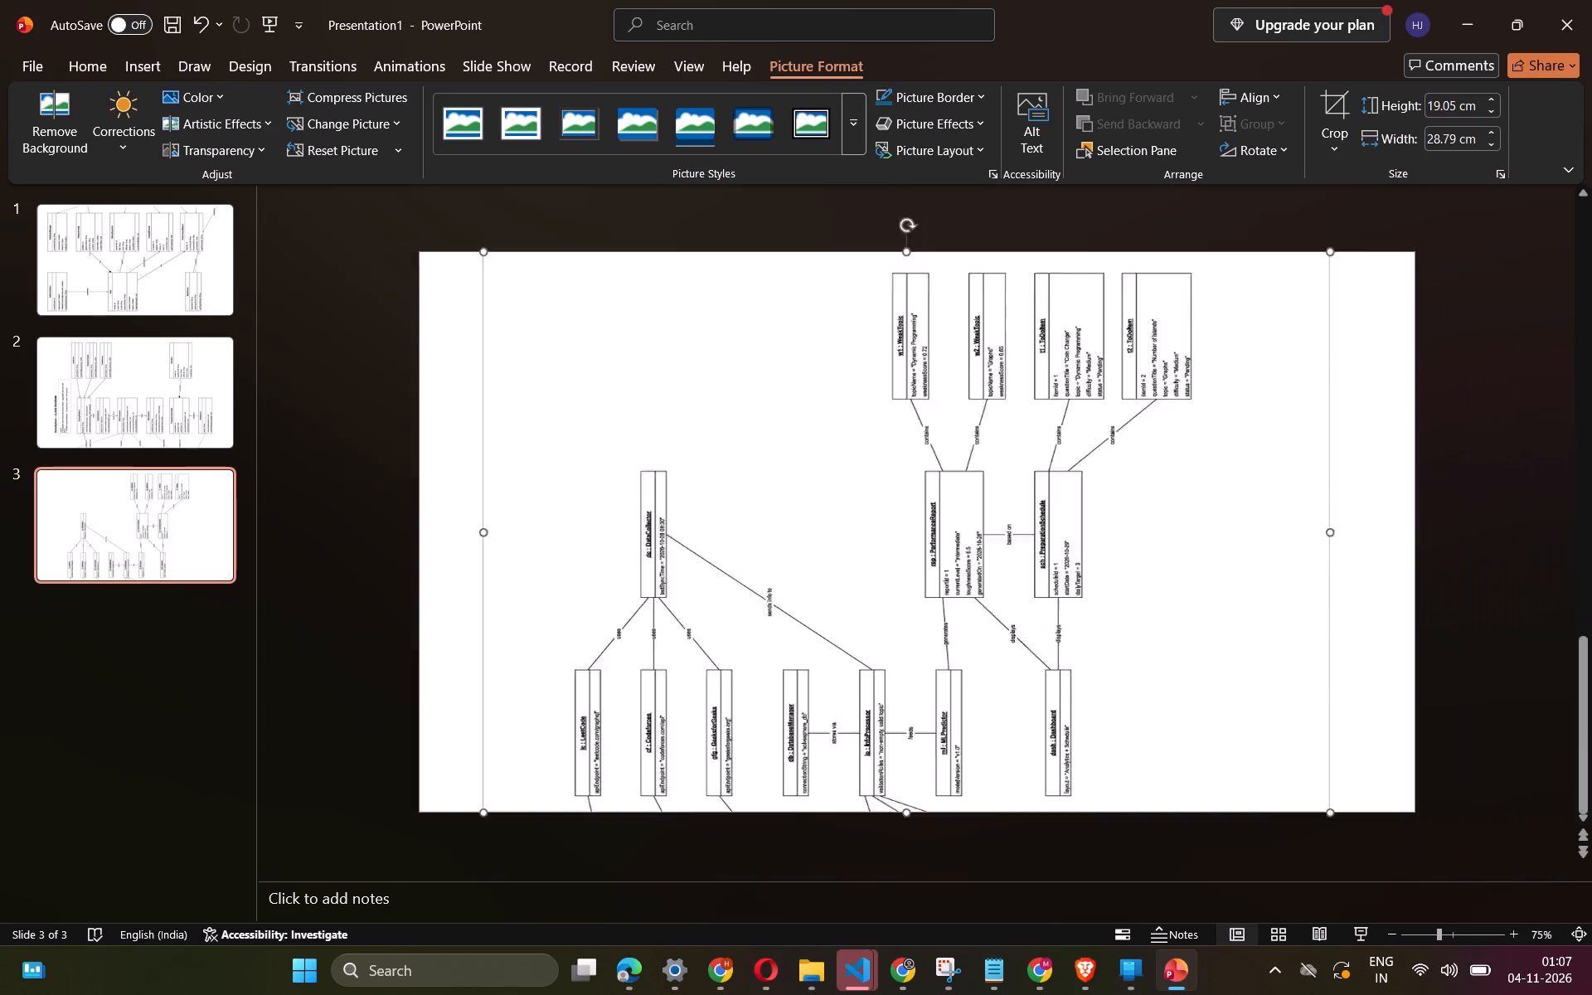
drag(1279, 531, 1310, 537)
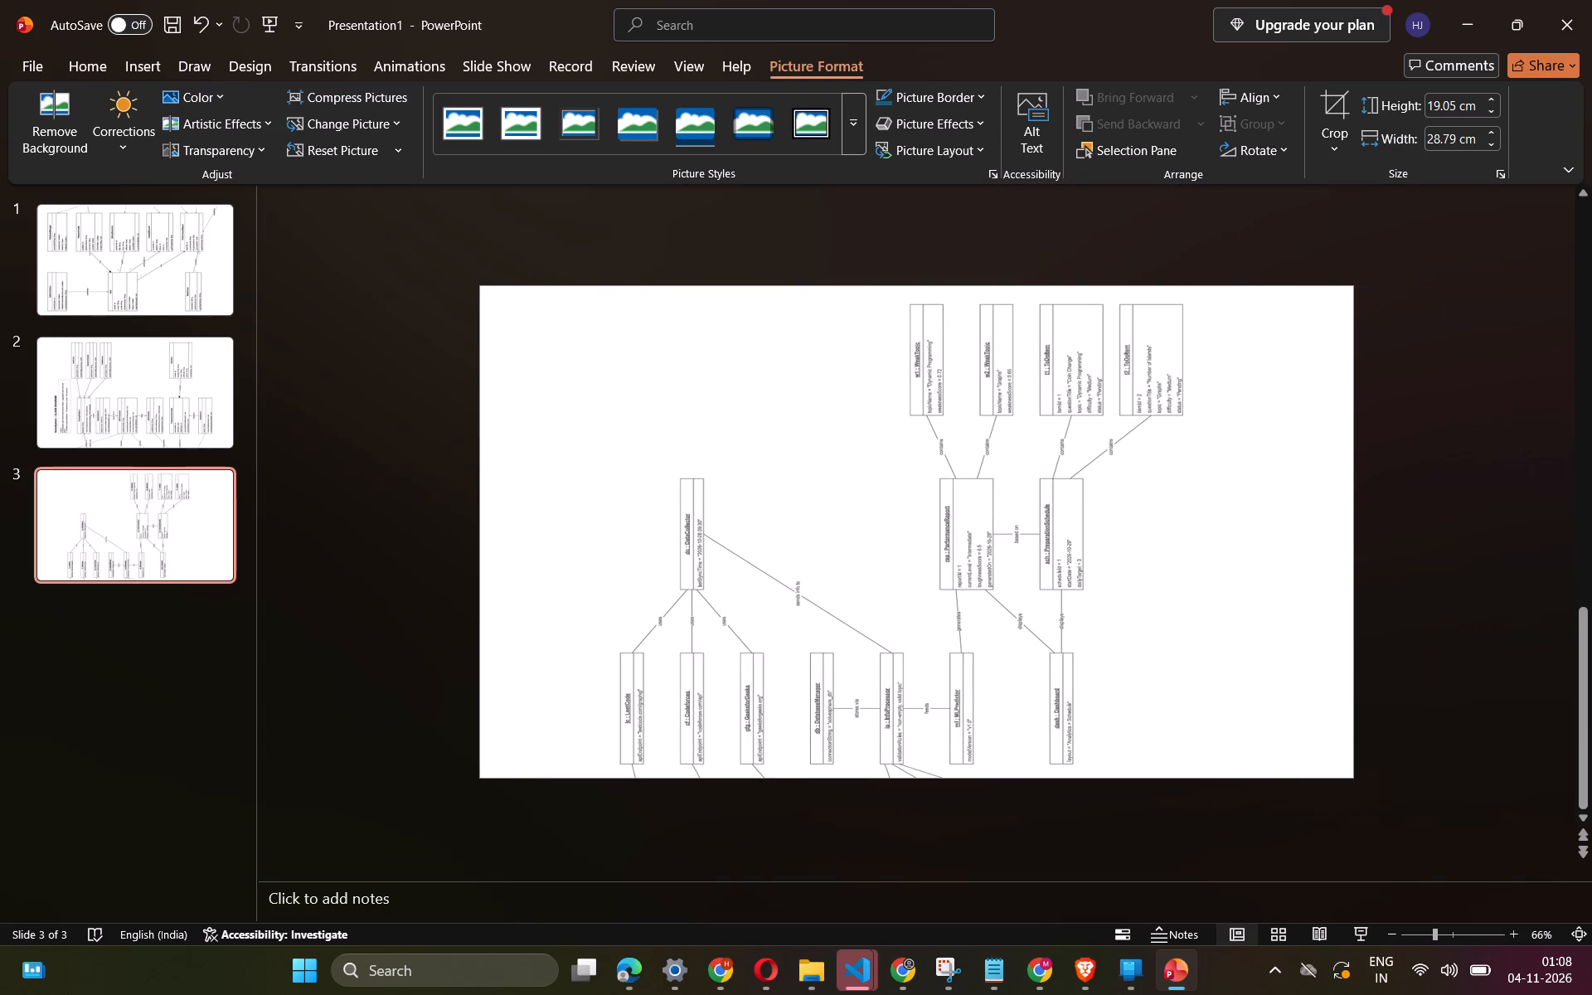
click(794, 607)
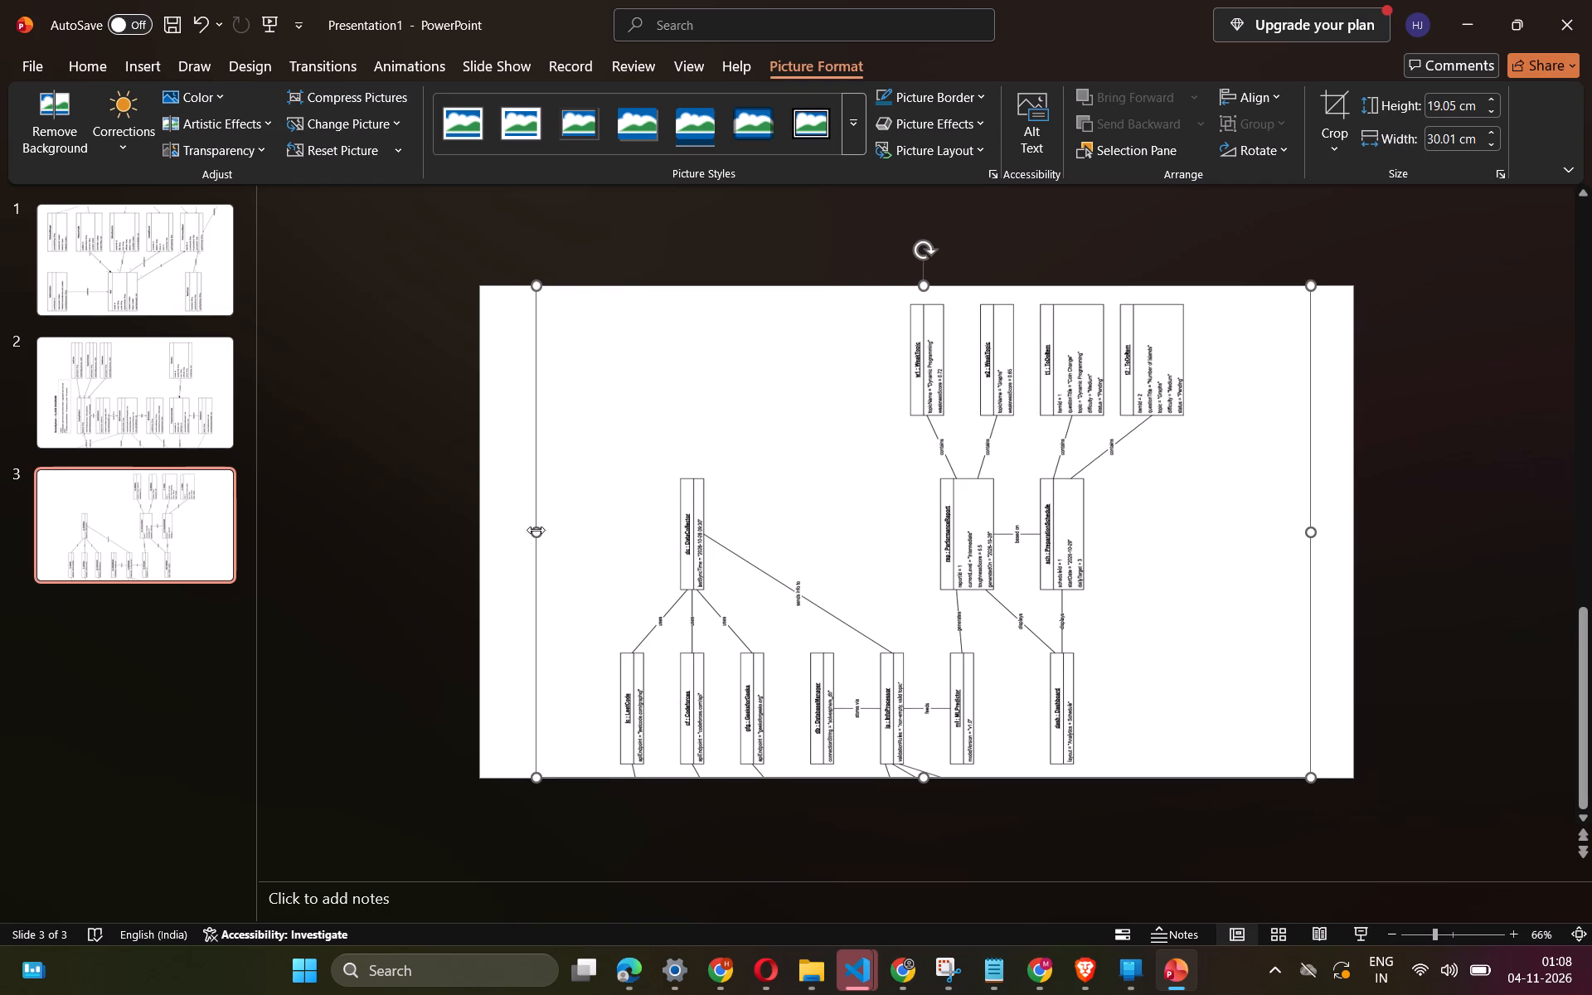
drag(536, 530, 517, 531)
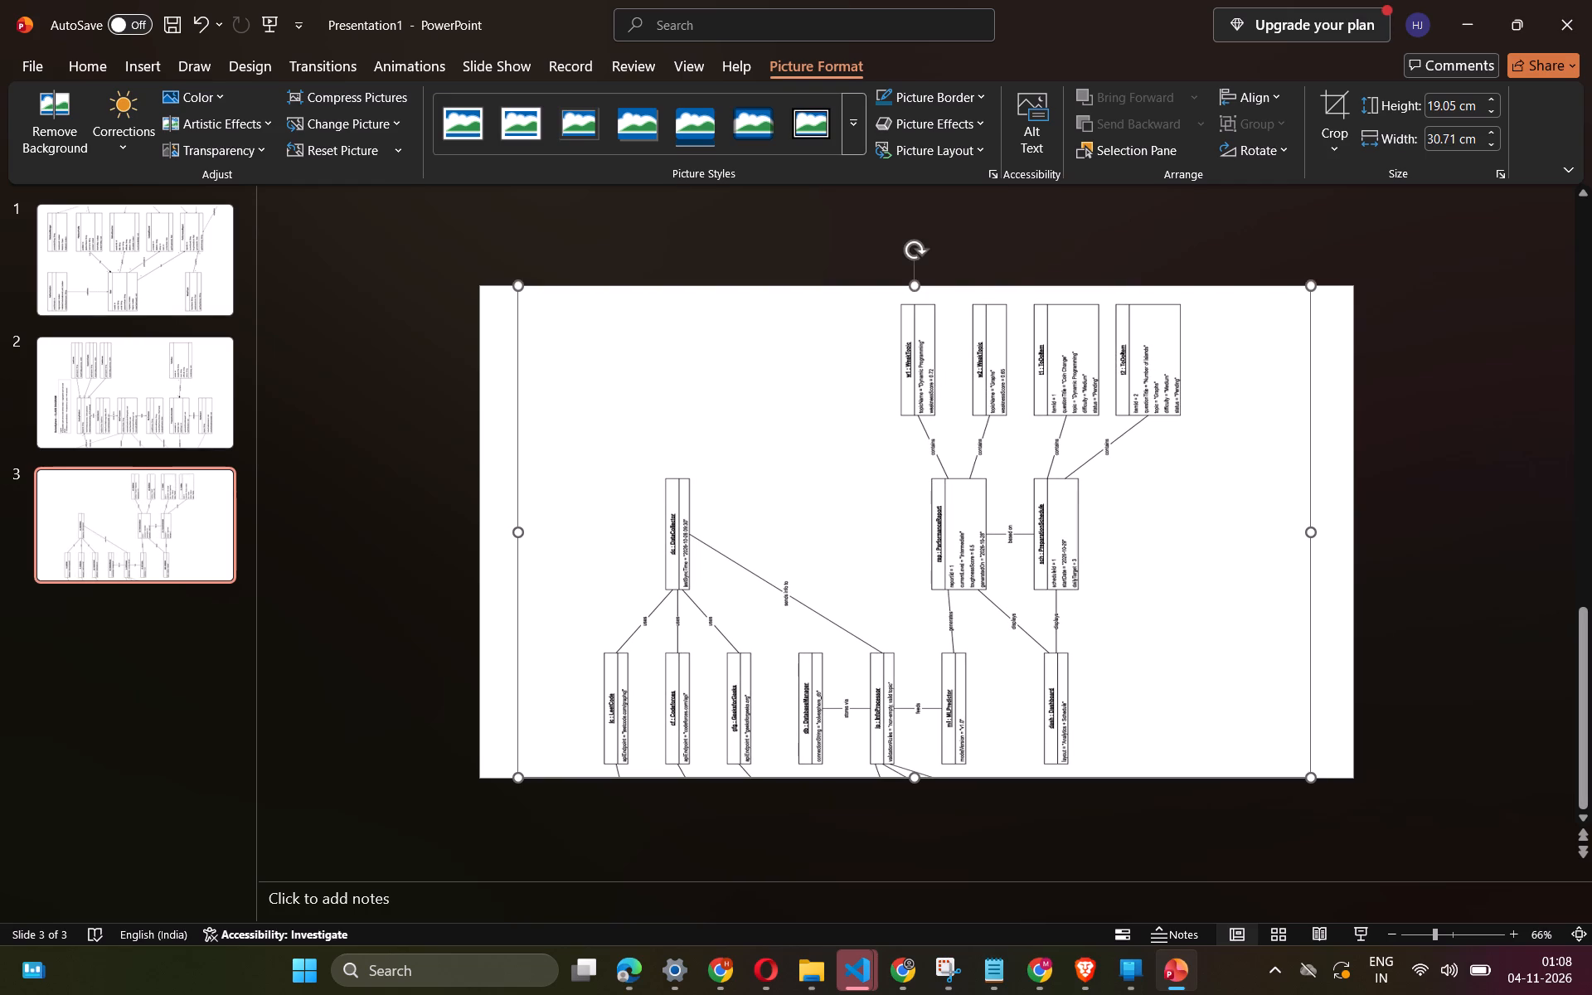
click(1334, 488)
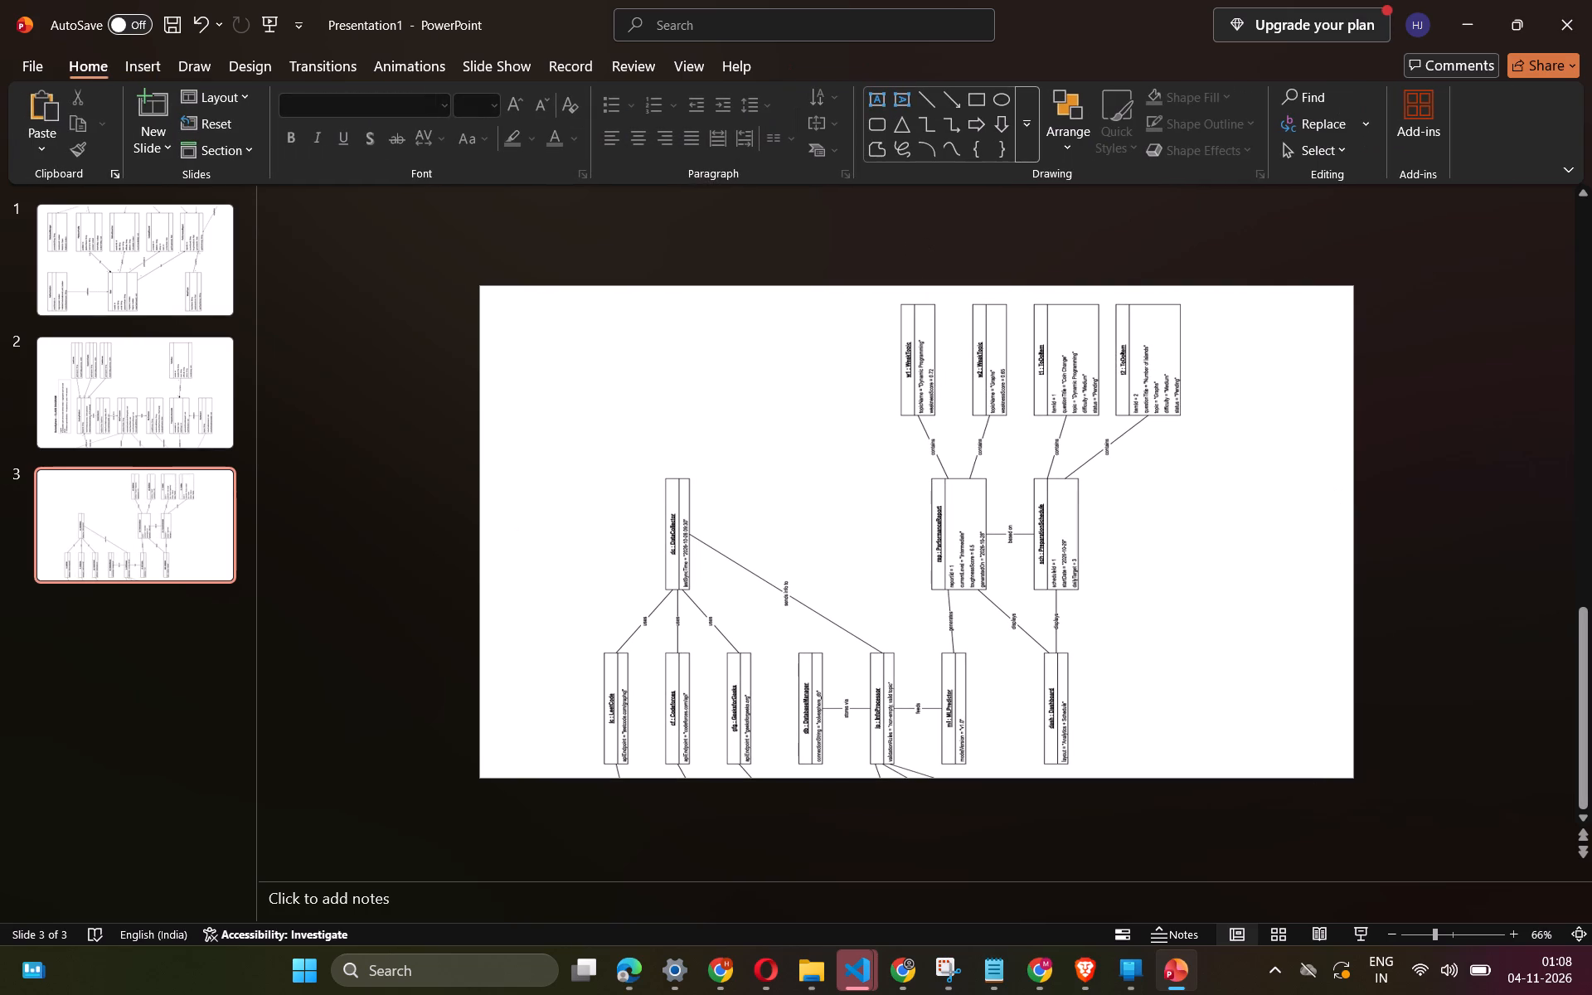
Add a fourth slide with the Blank layout.
ctrl+scroll(978, 469, up, 4)
scroll(978, 469, left, 1)
ctrl+scroll(978, 469, up, 4)
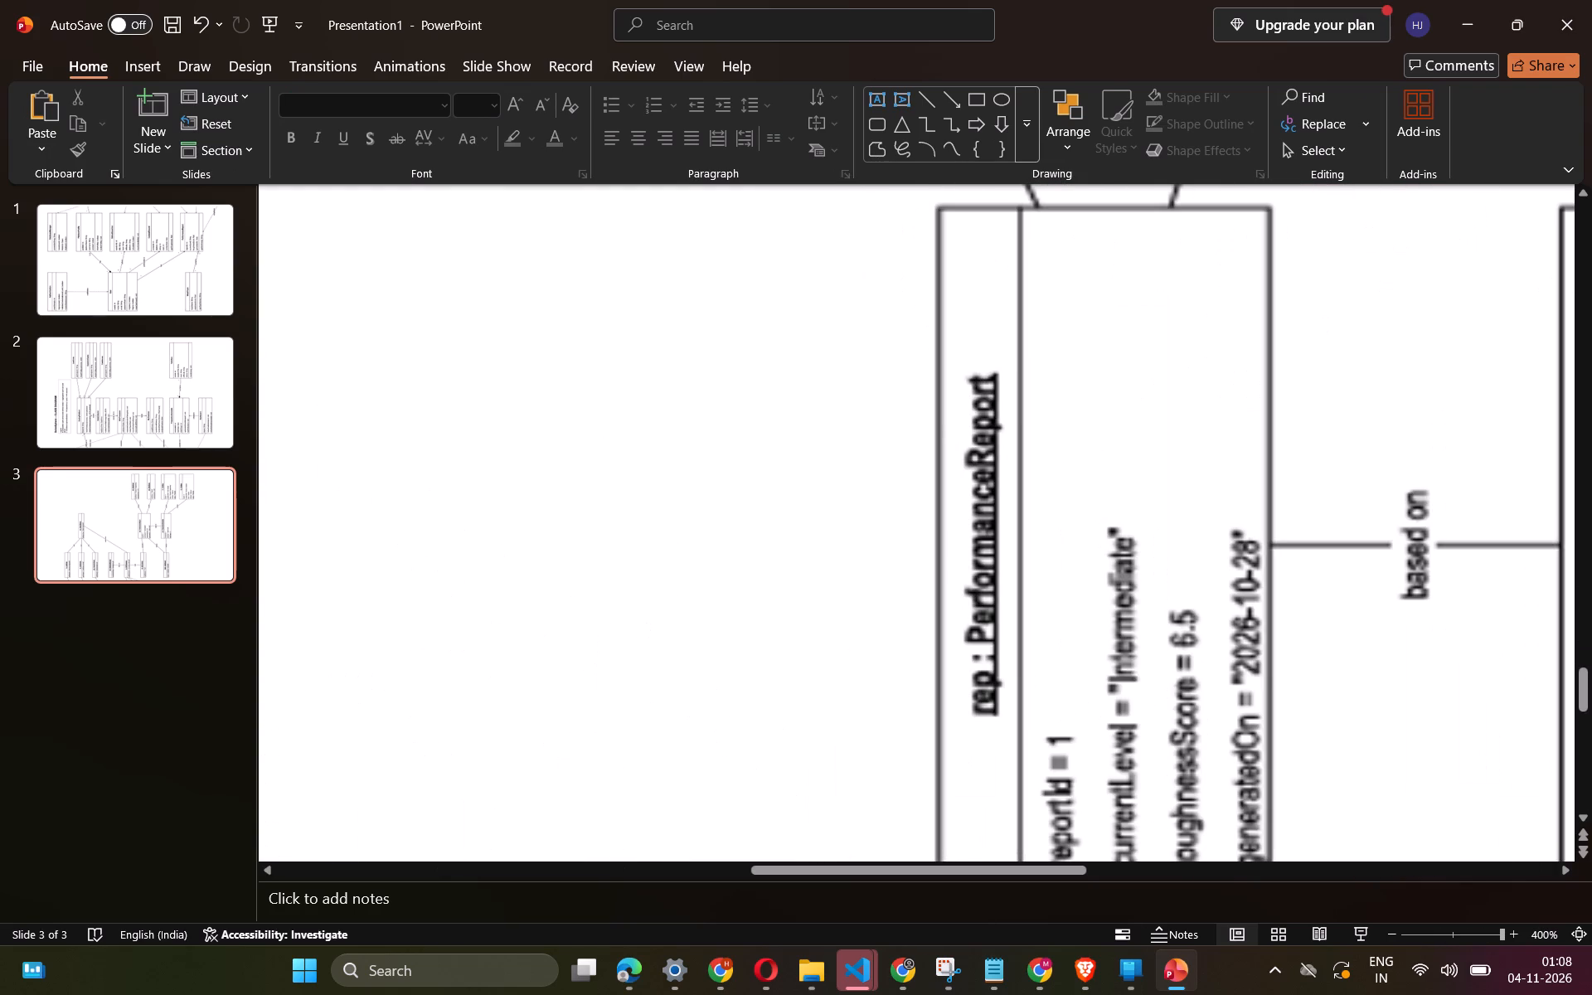
ctrl+scroll(978, 469, down, 7)
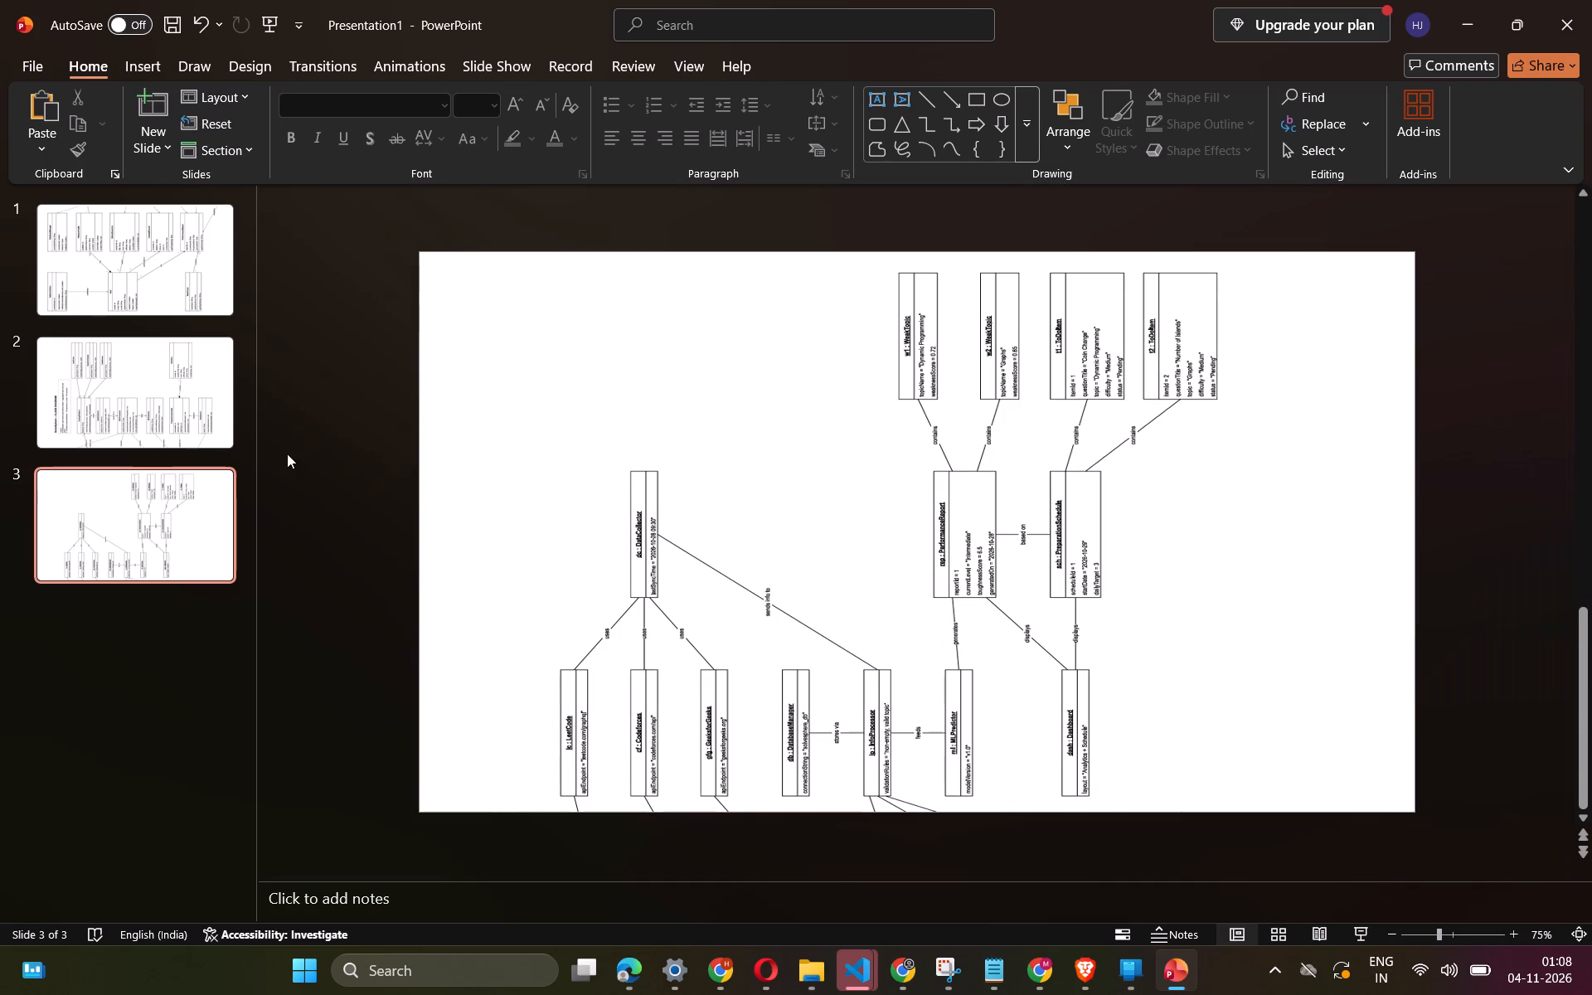
click(145, 161)
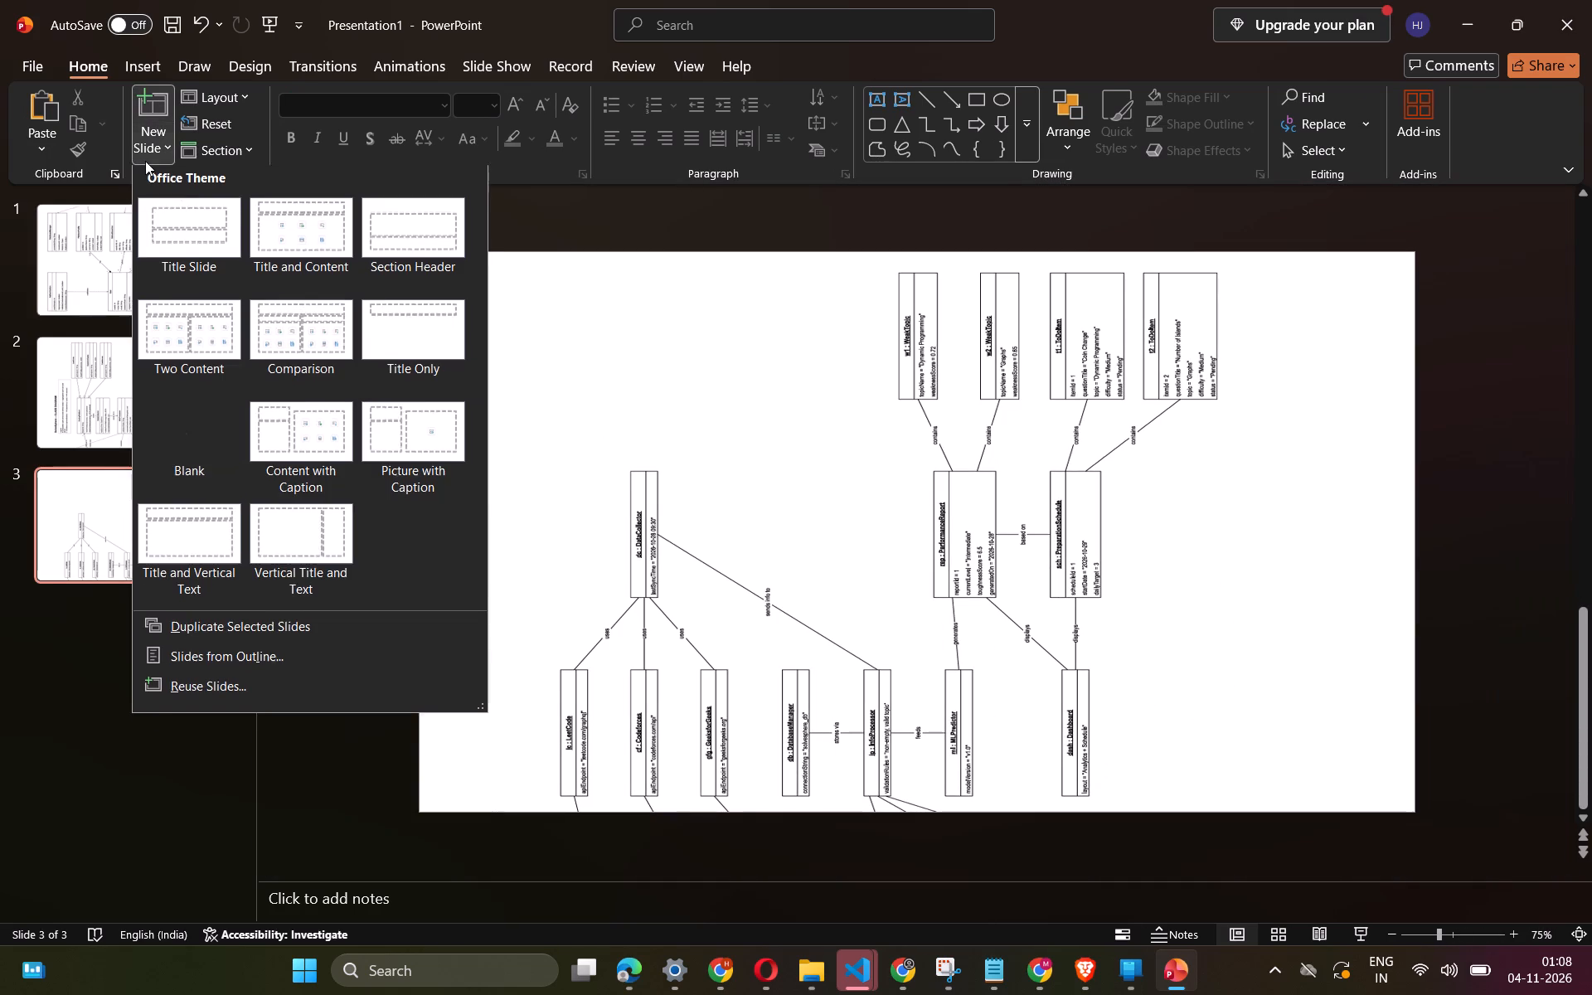
click(190, 430)
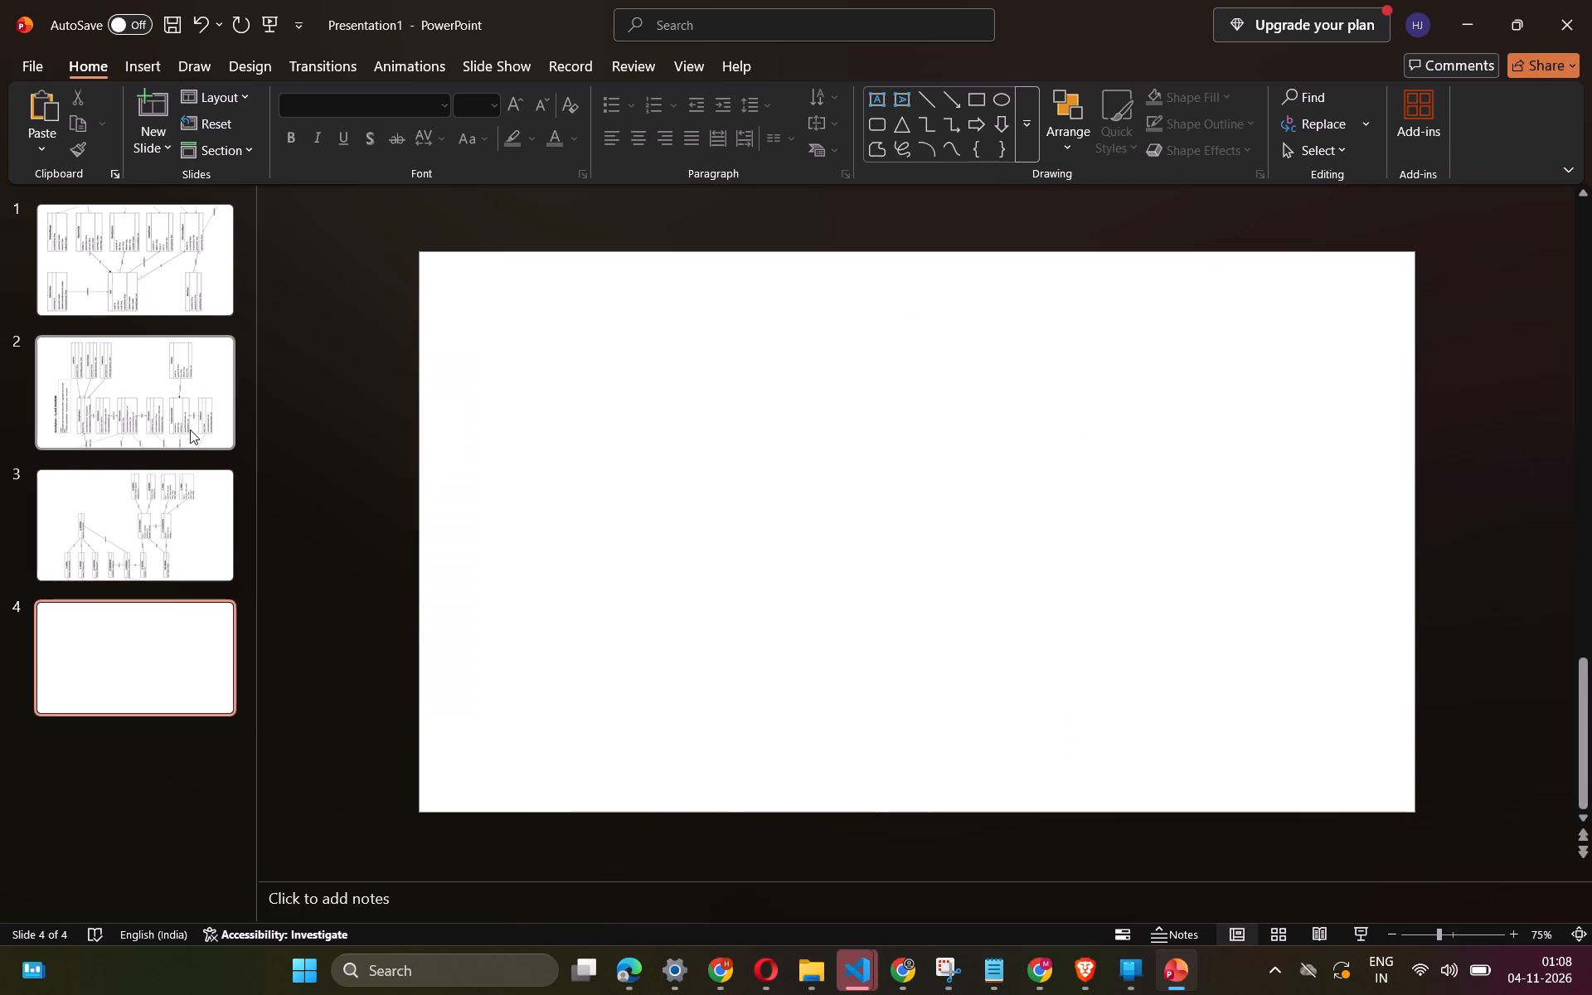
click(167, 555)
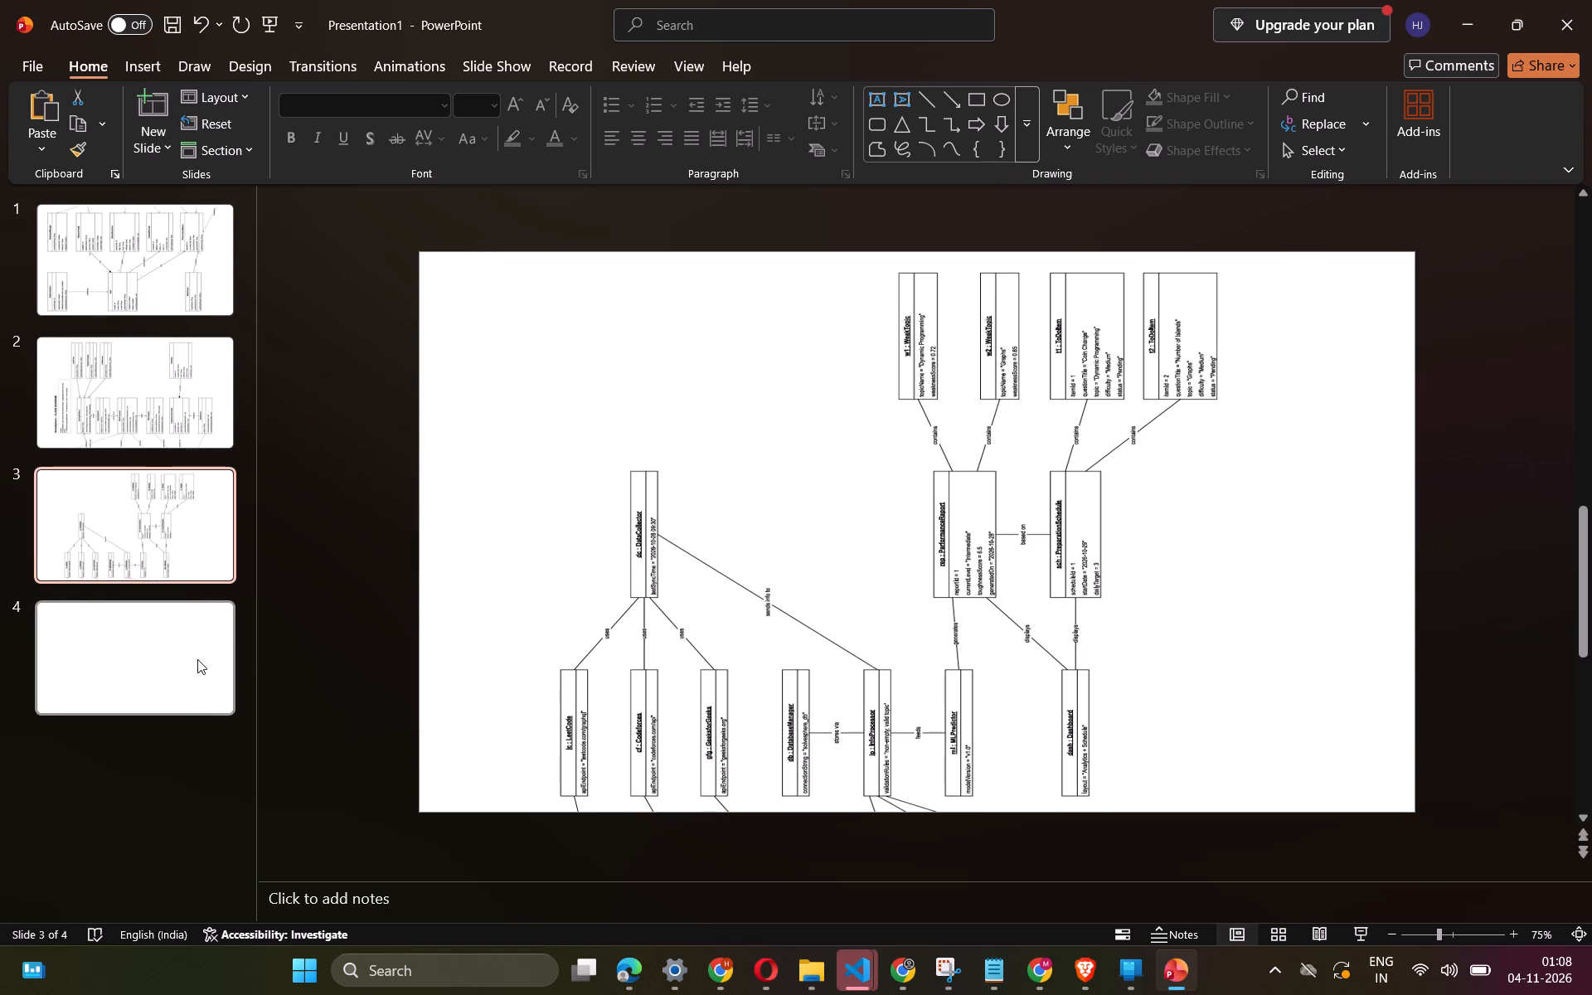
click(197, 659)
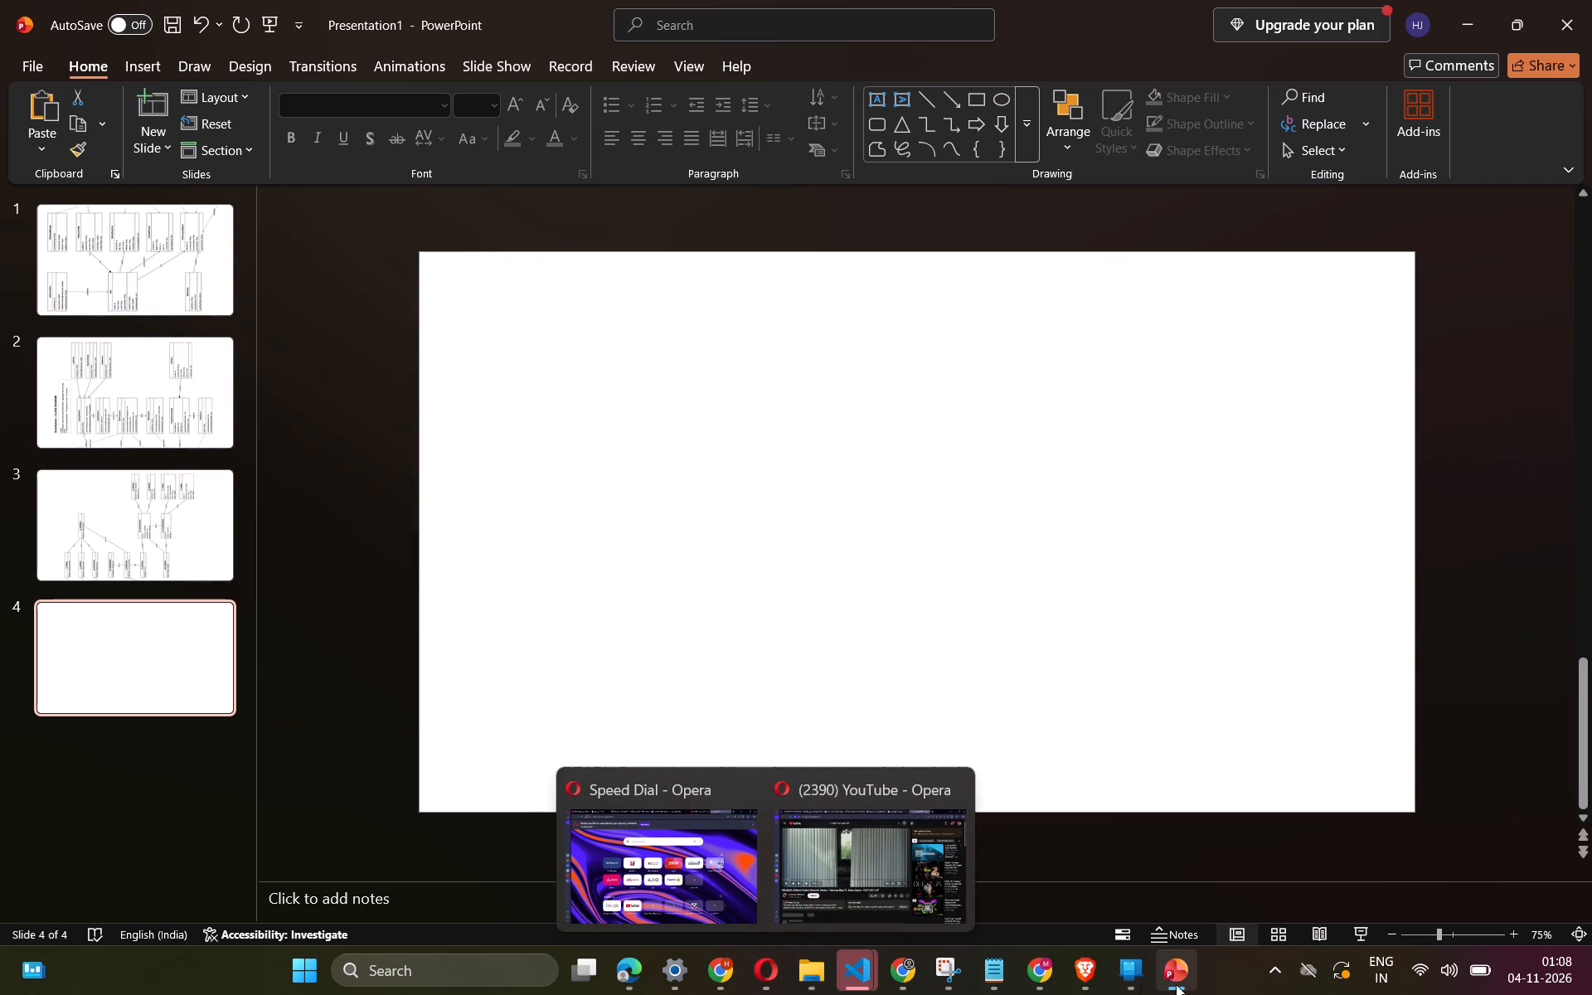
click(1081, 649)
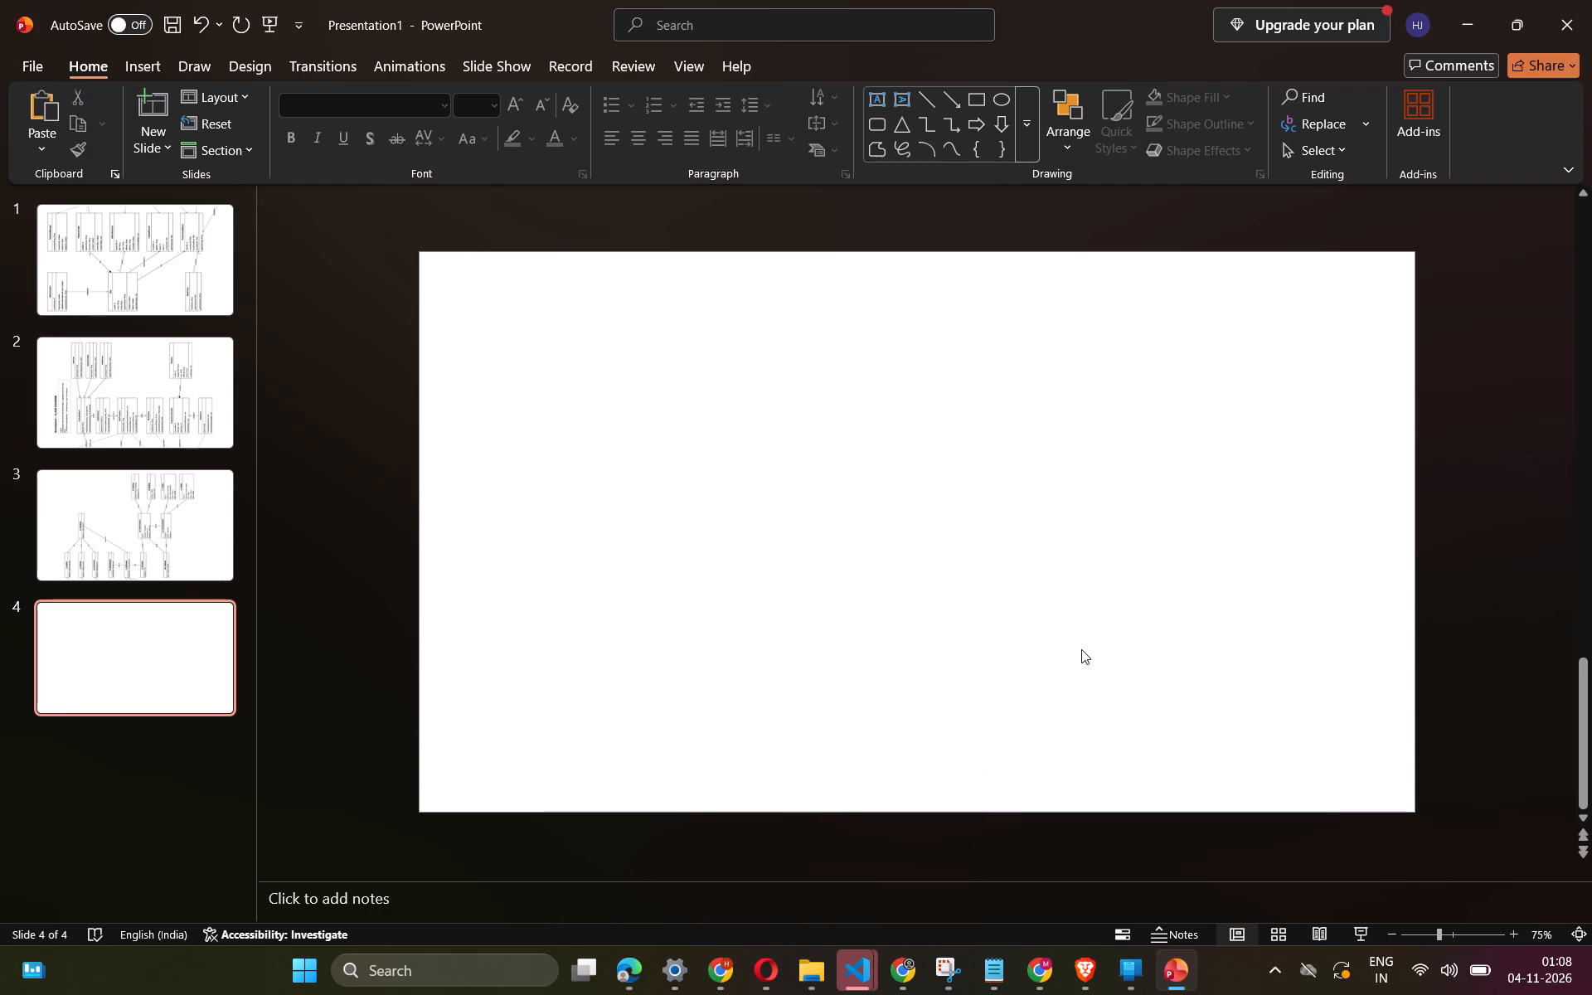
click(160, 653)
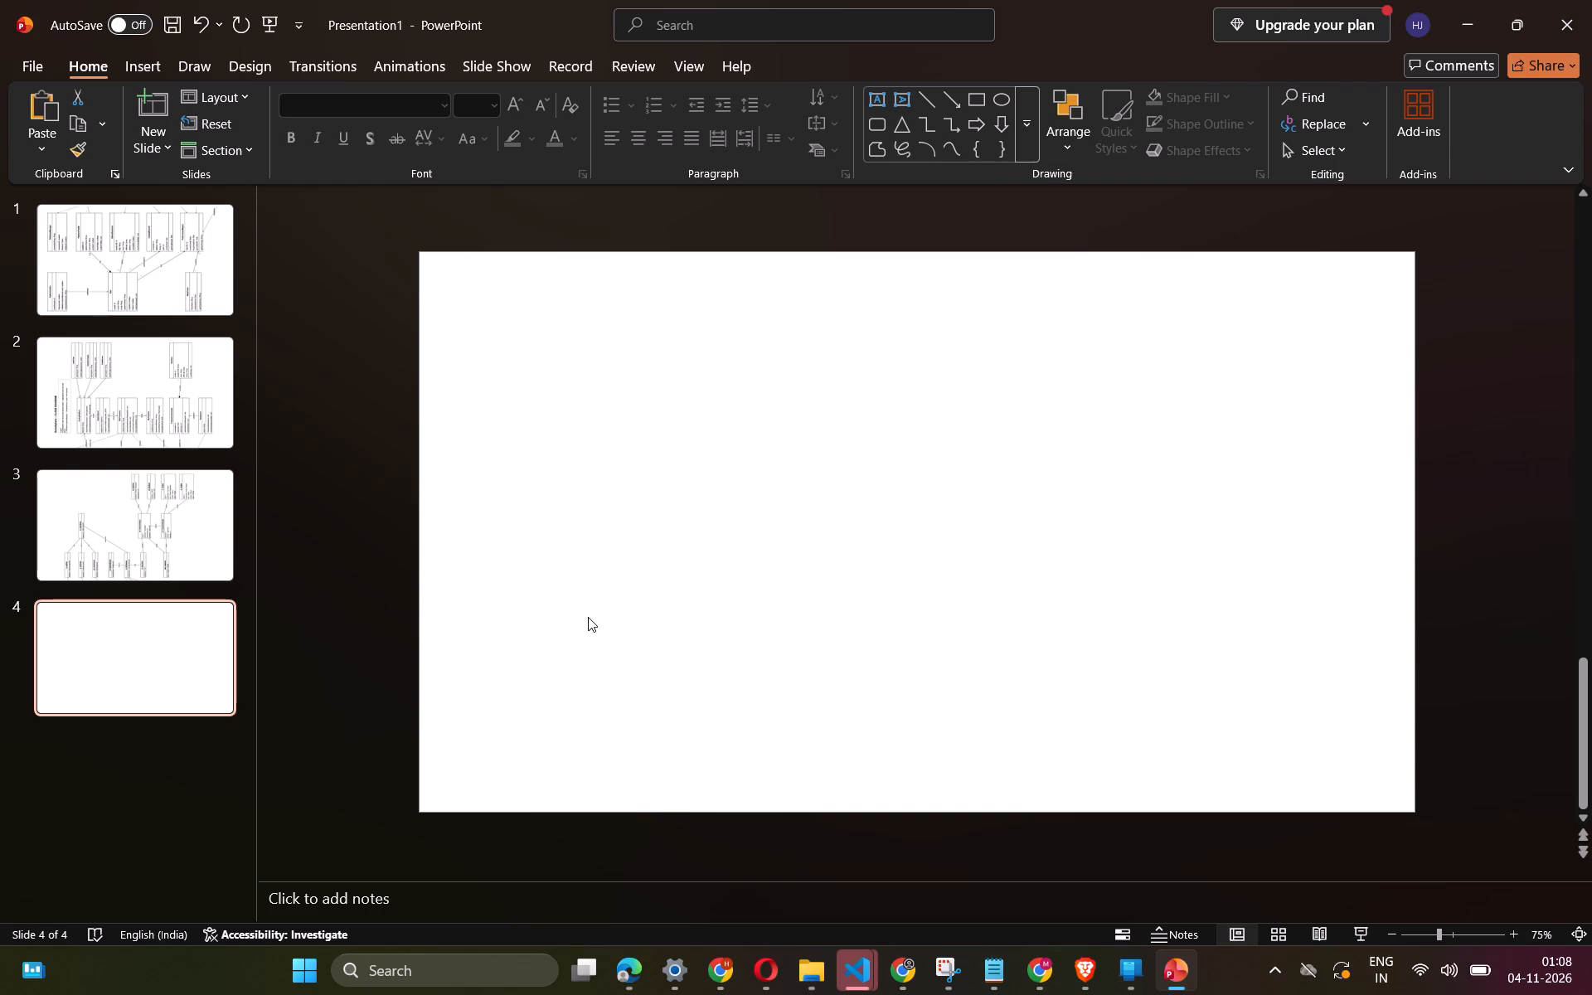
Switch to the PDF in Edge and snip page 2's lower part, from midway through the LeetCode–Dashboard row to below the Authentication–User row.
click(624, 963)
scroll(762, 589, down, 1)
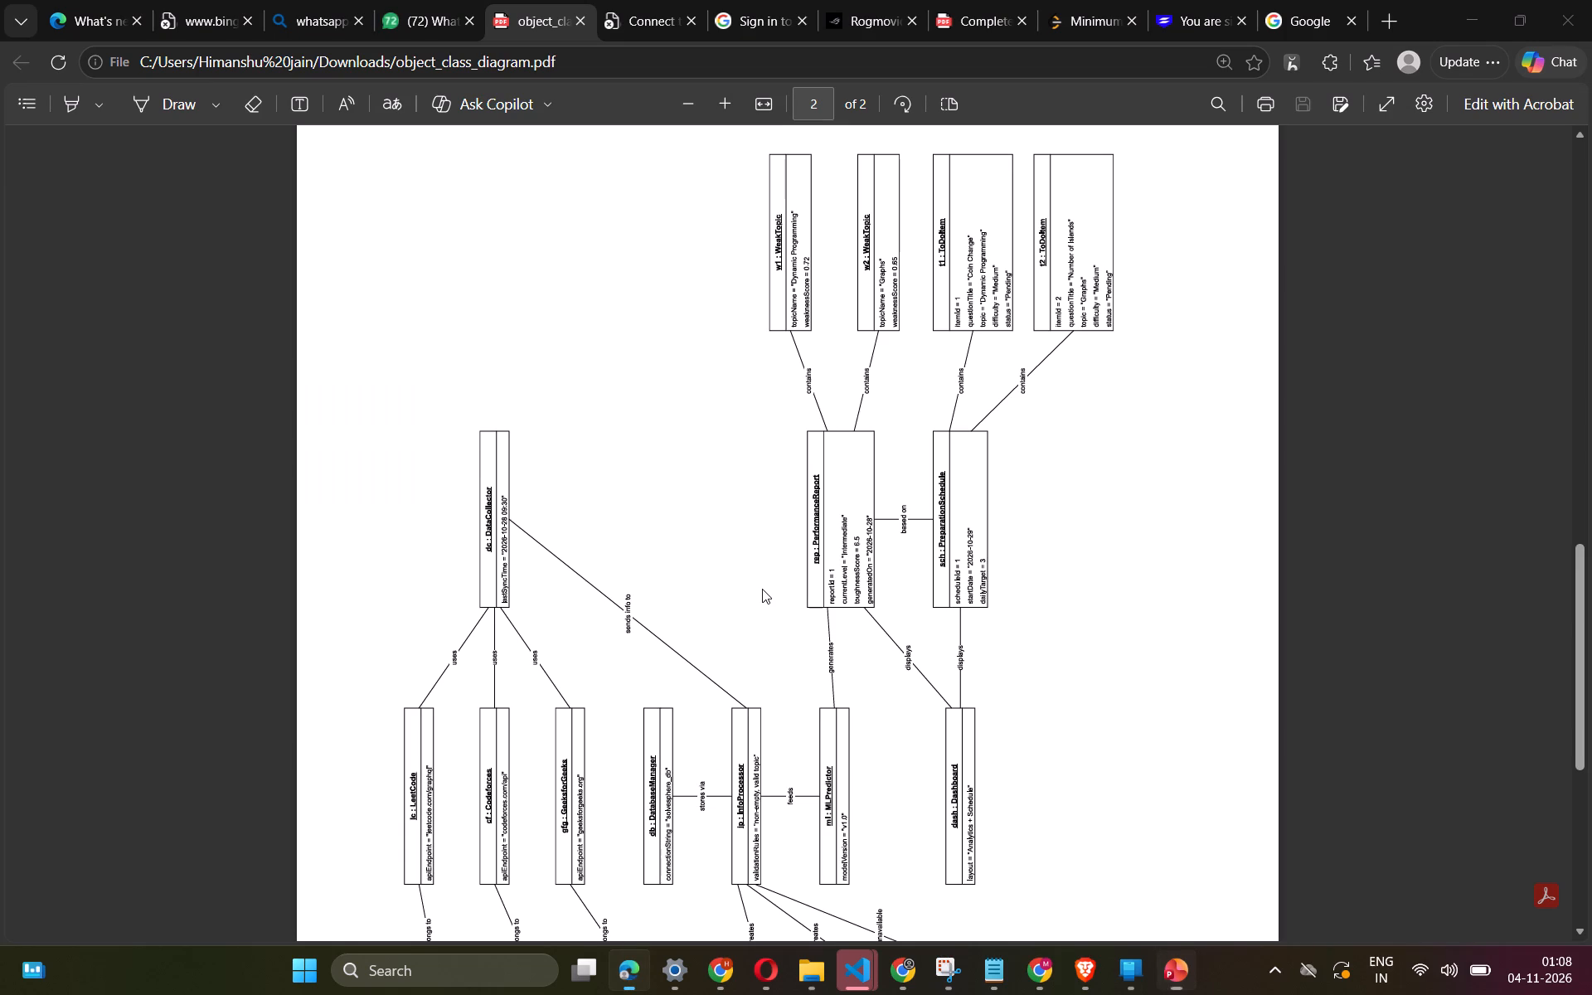
scroll(762, 589, down, 3)
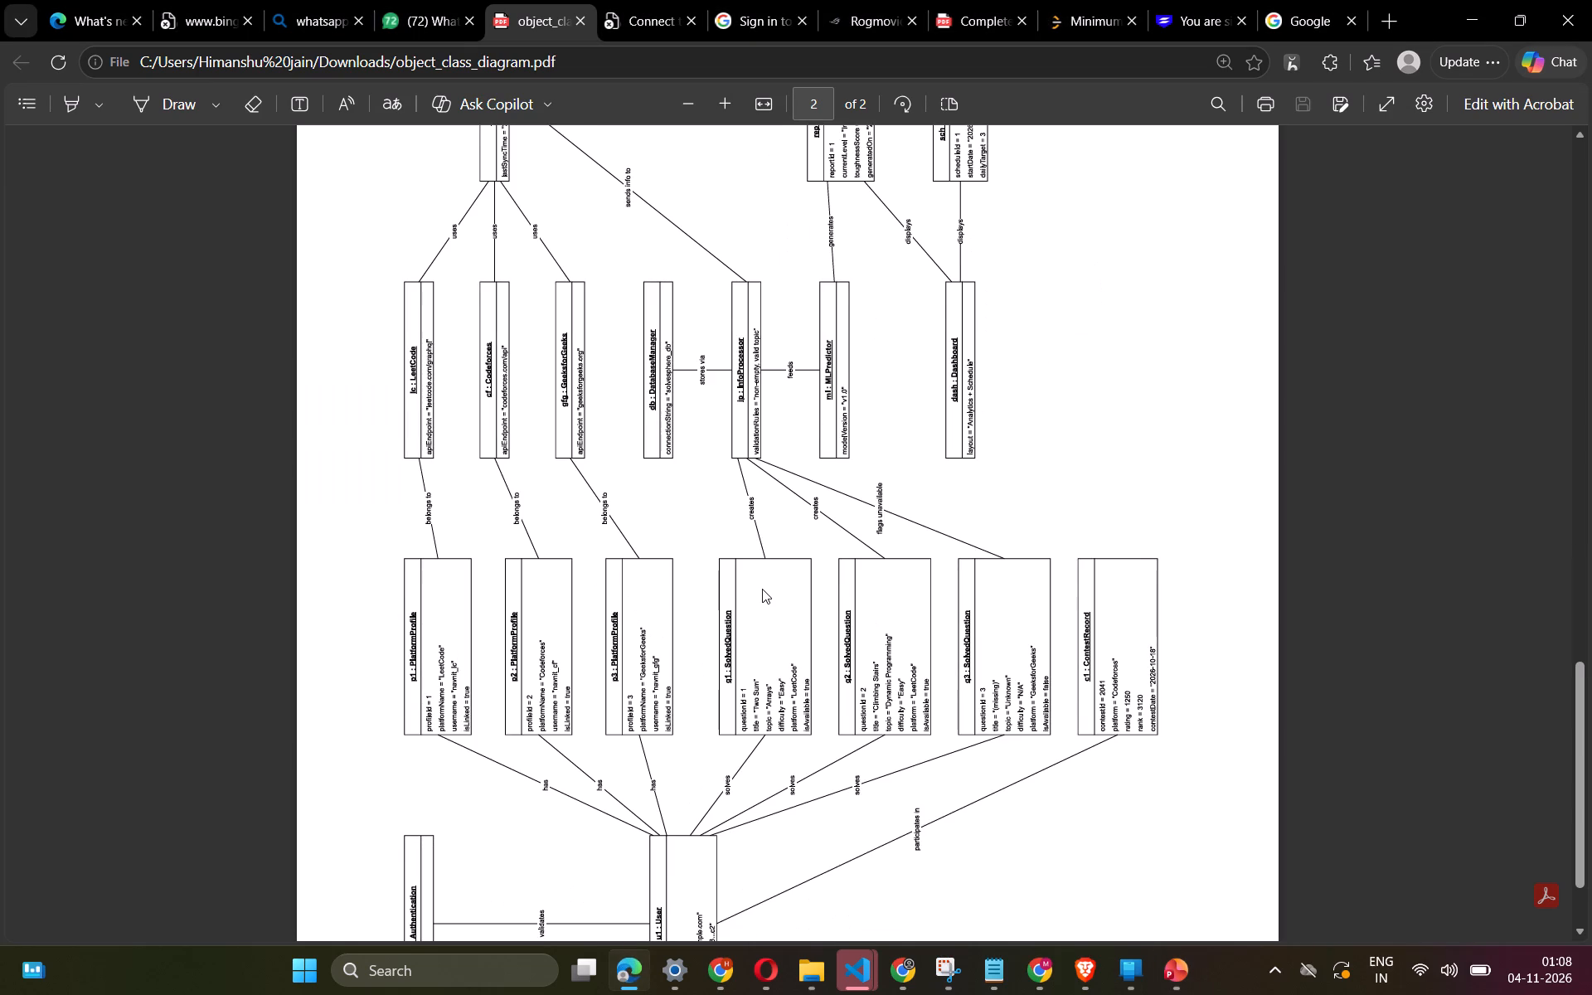
scroll(762, 589, up, 1)
scroll(762, 589, down, 2)
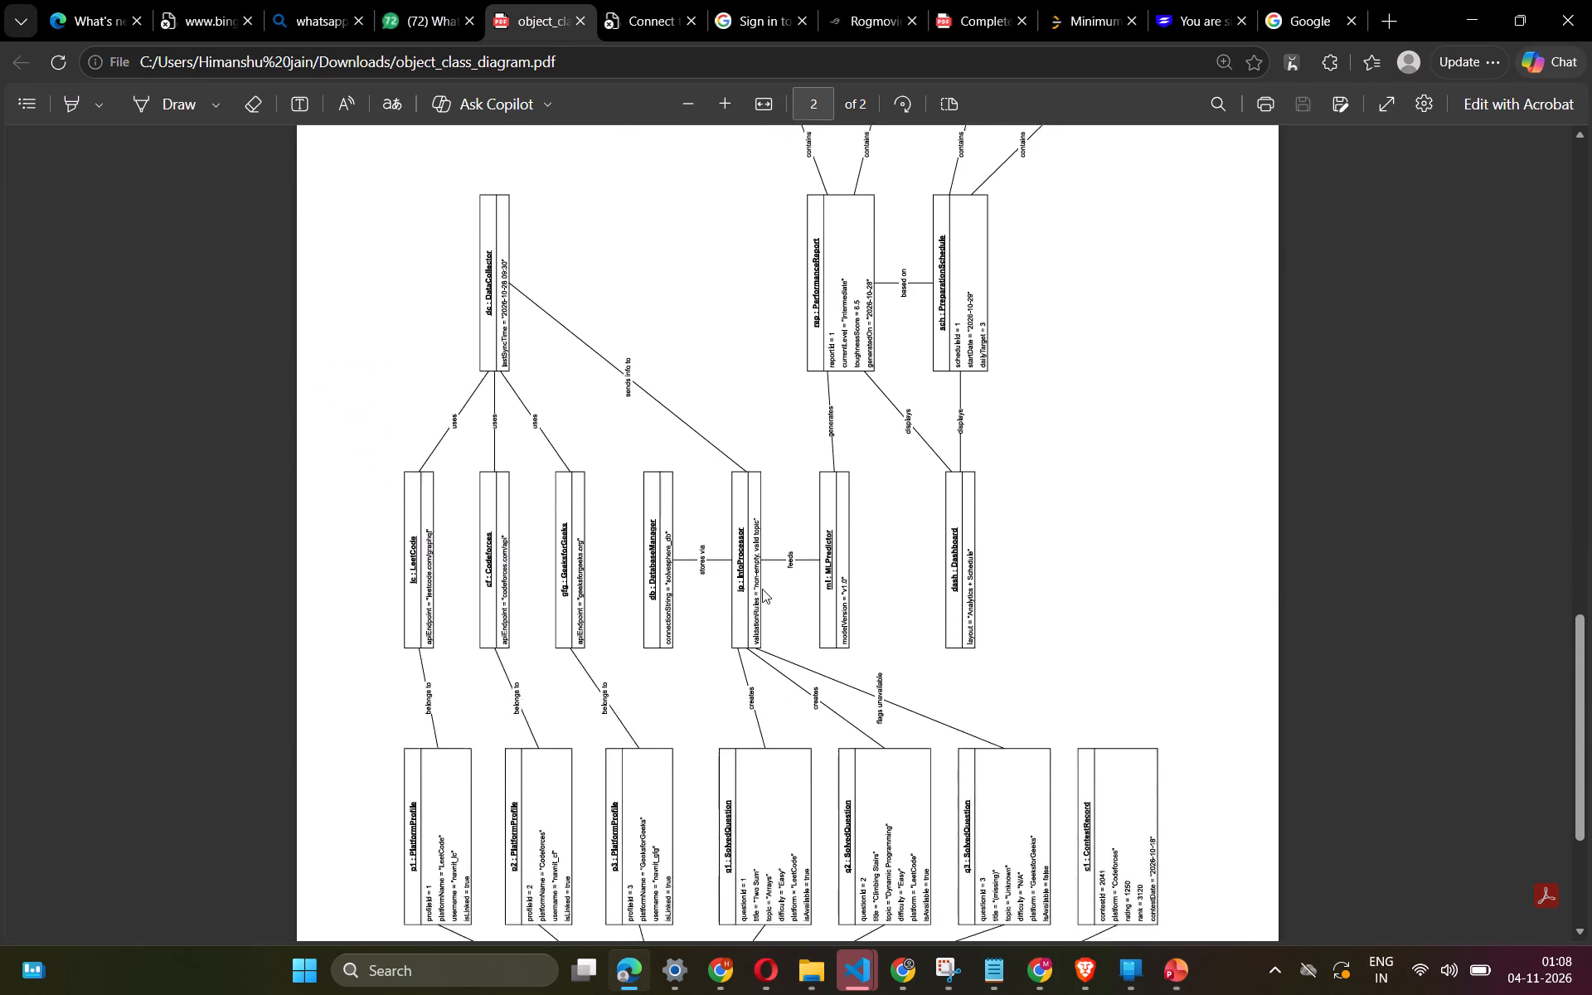
scroll(762, 589, down, 3)
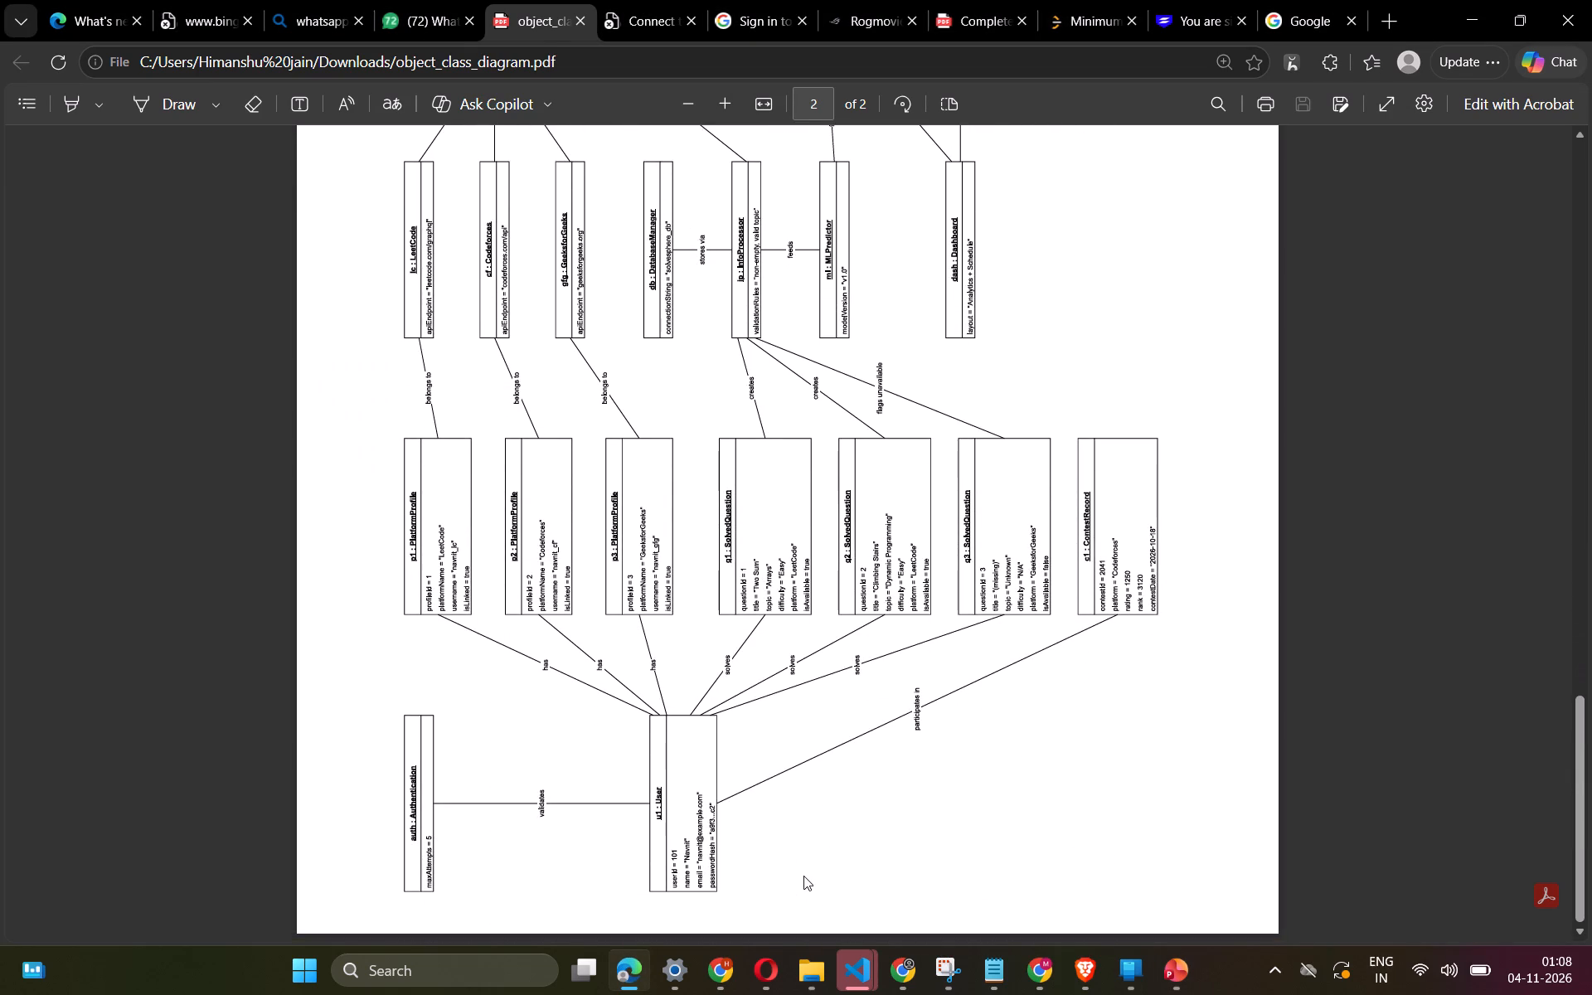
key(shift+super+s)
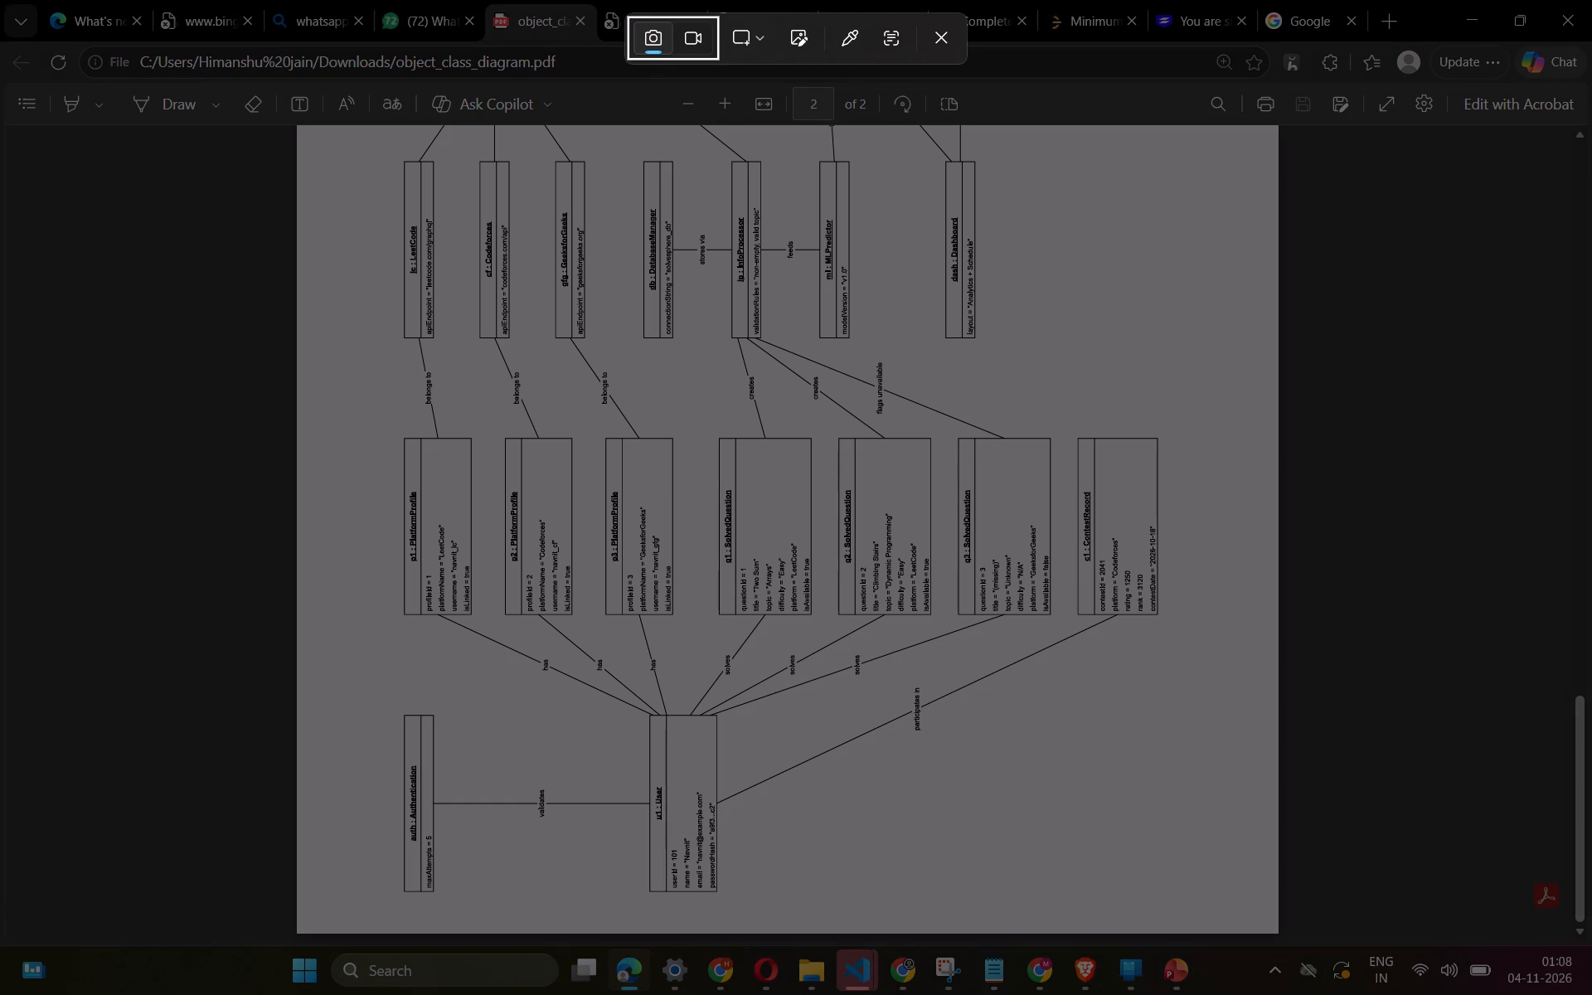
drag(297, 264, 1197, 726)
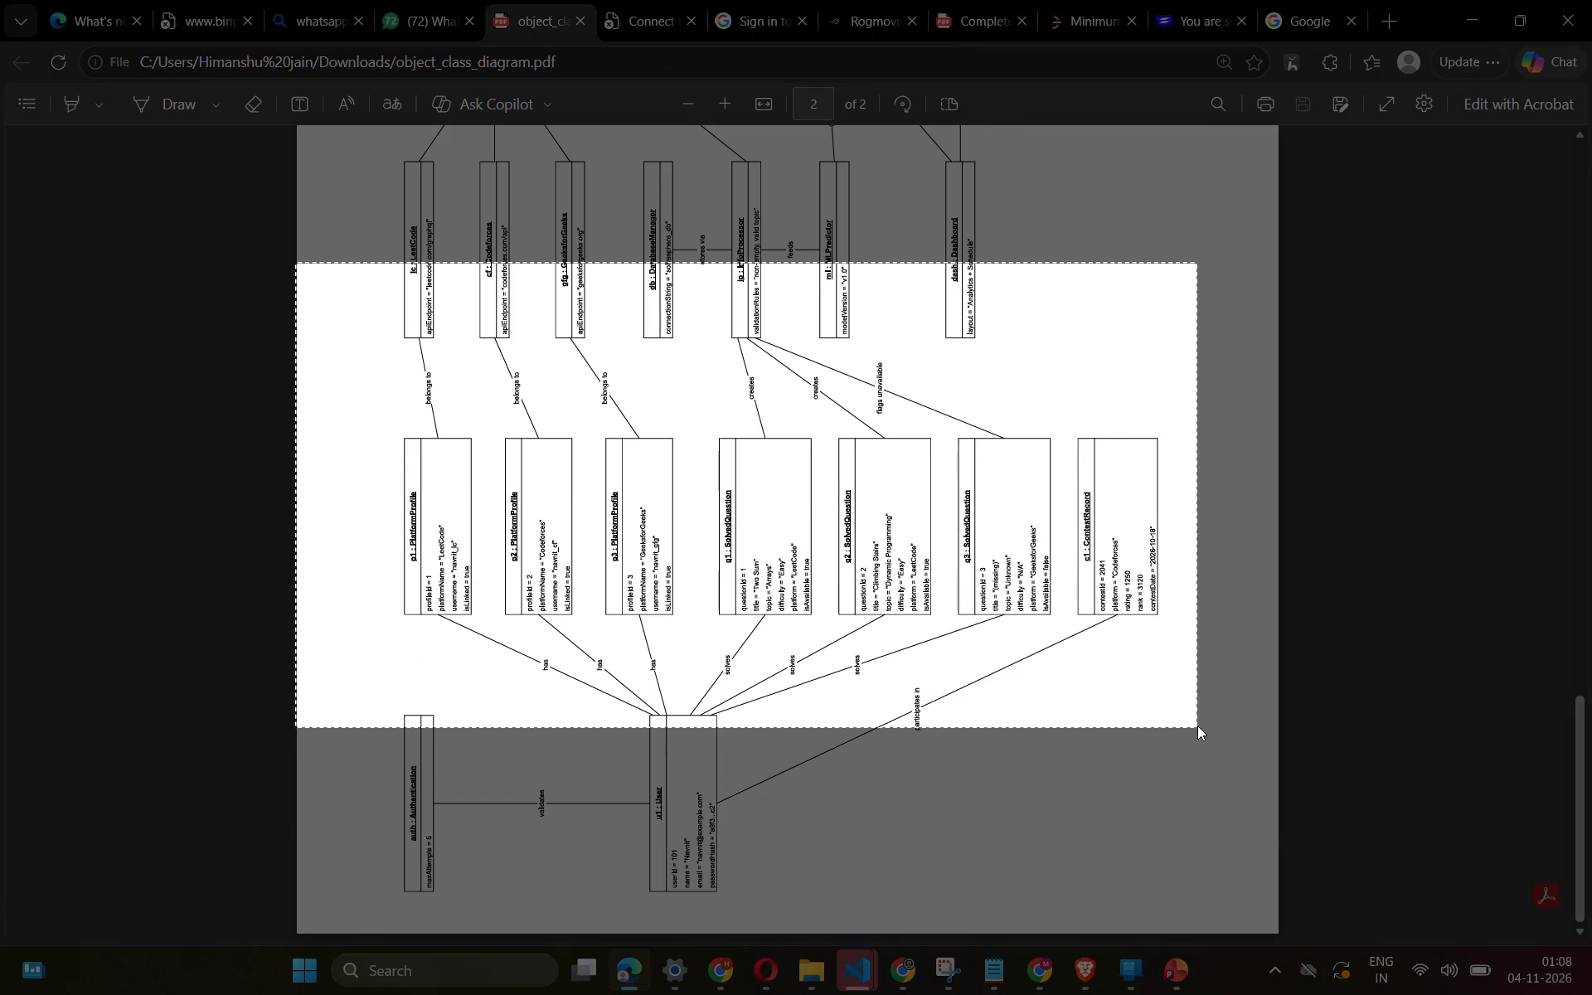
drag(1197, 726, 1280, 920)
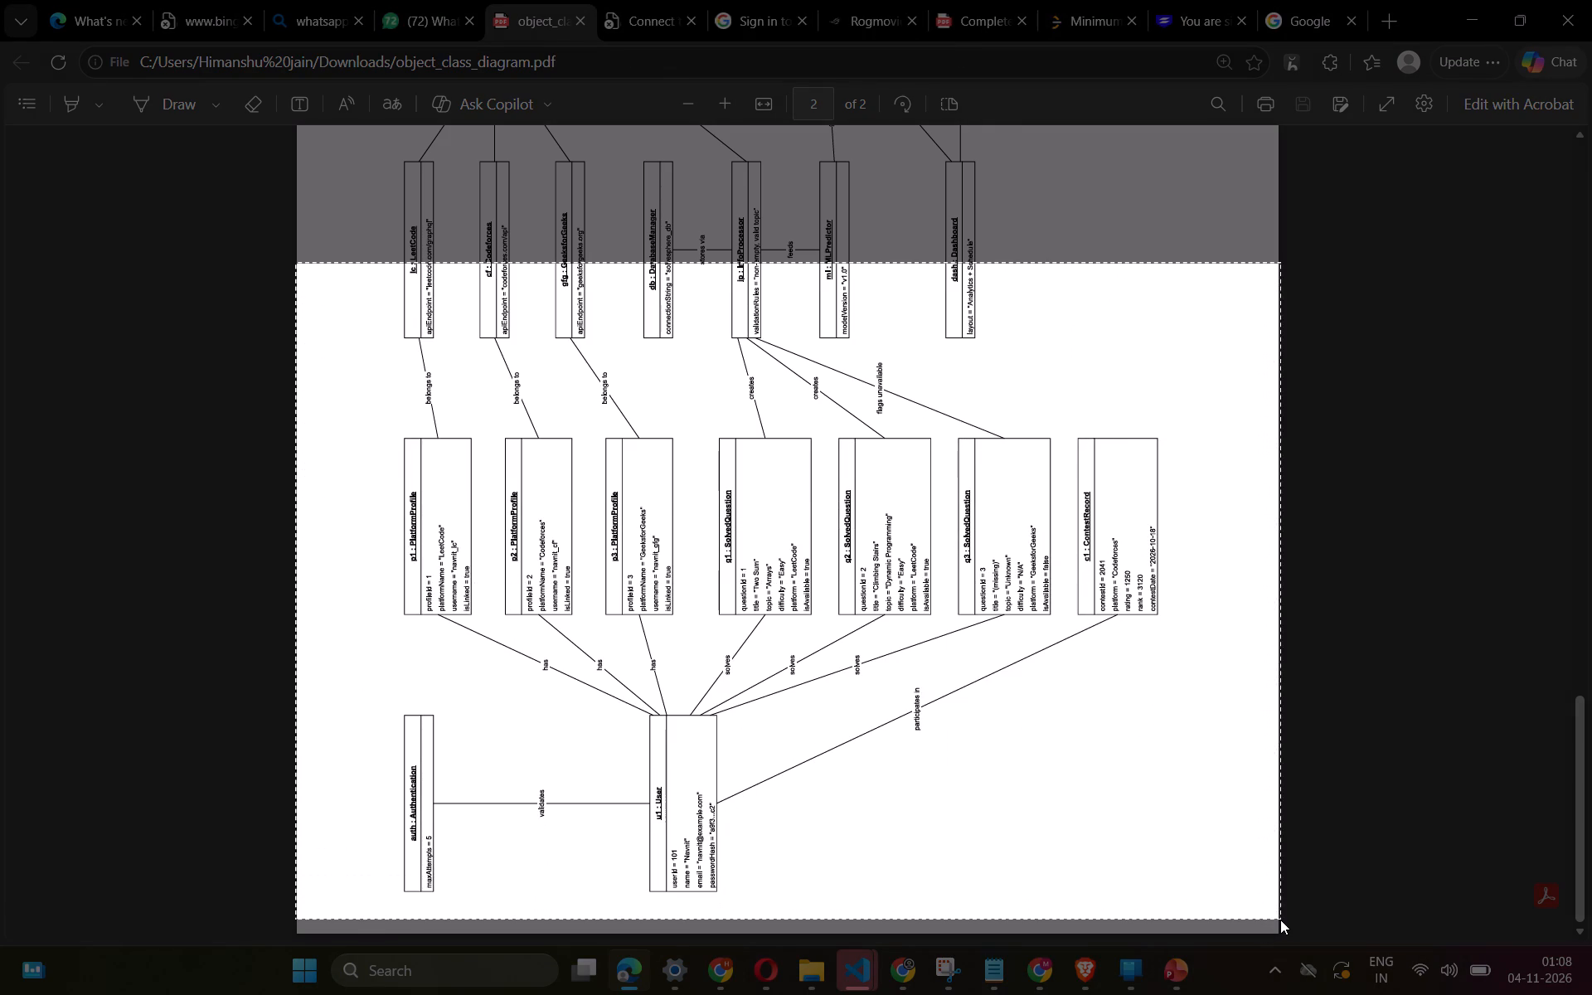
drag(1280, 920, 1264, 917)
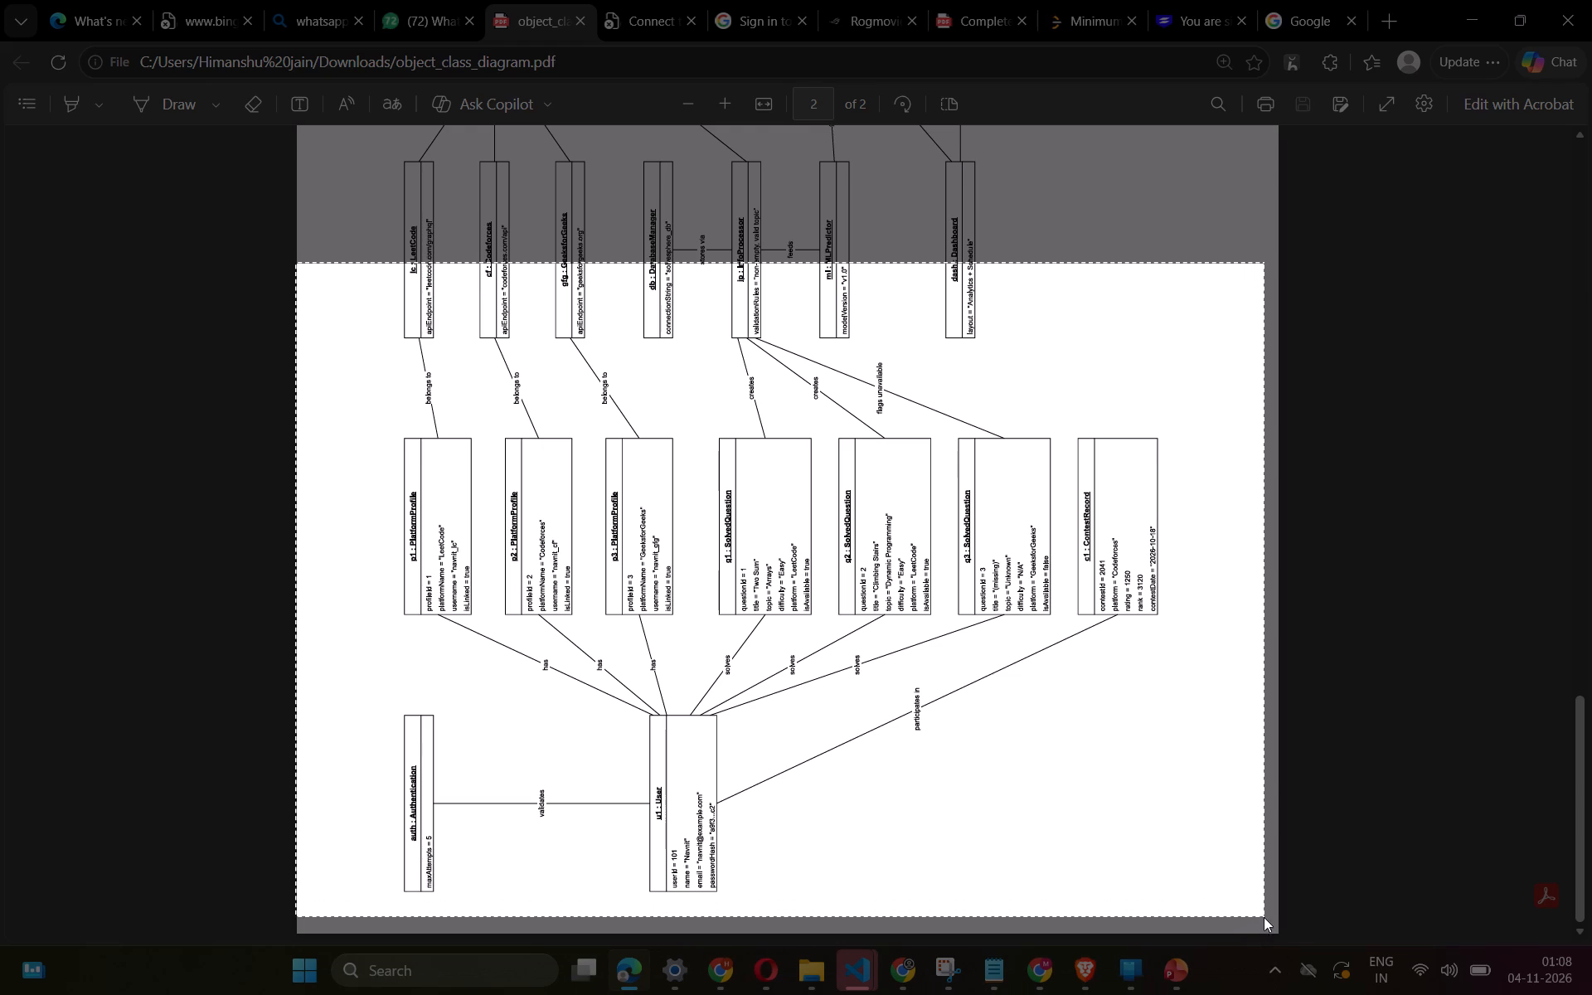
drag(1264, 917, 1276, 919)
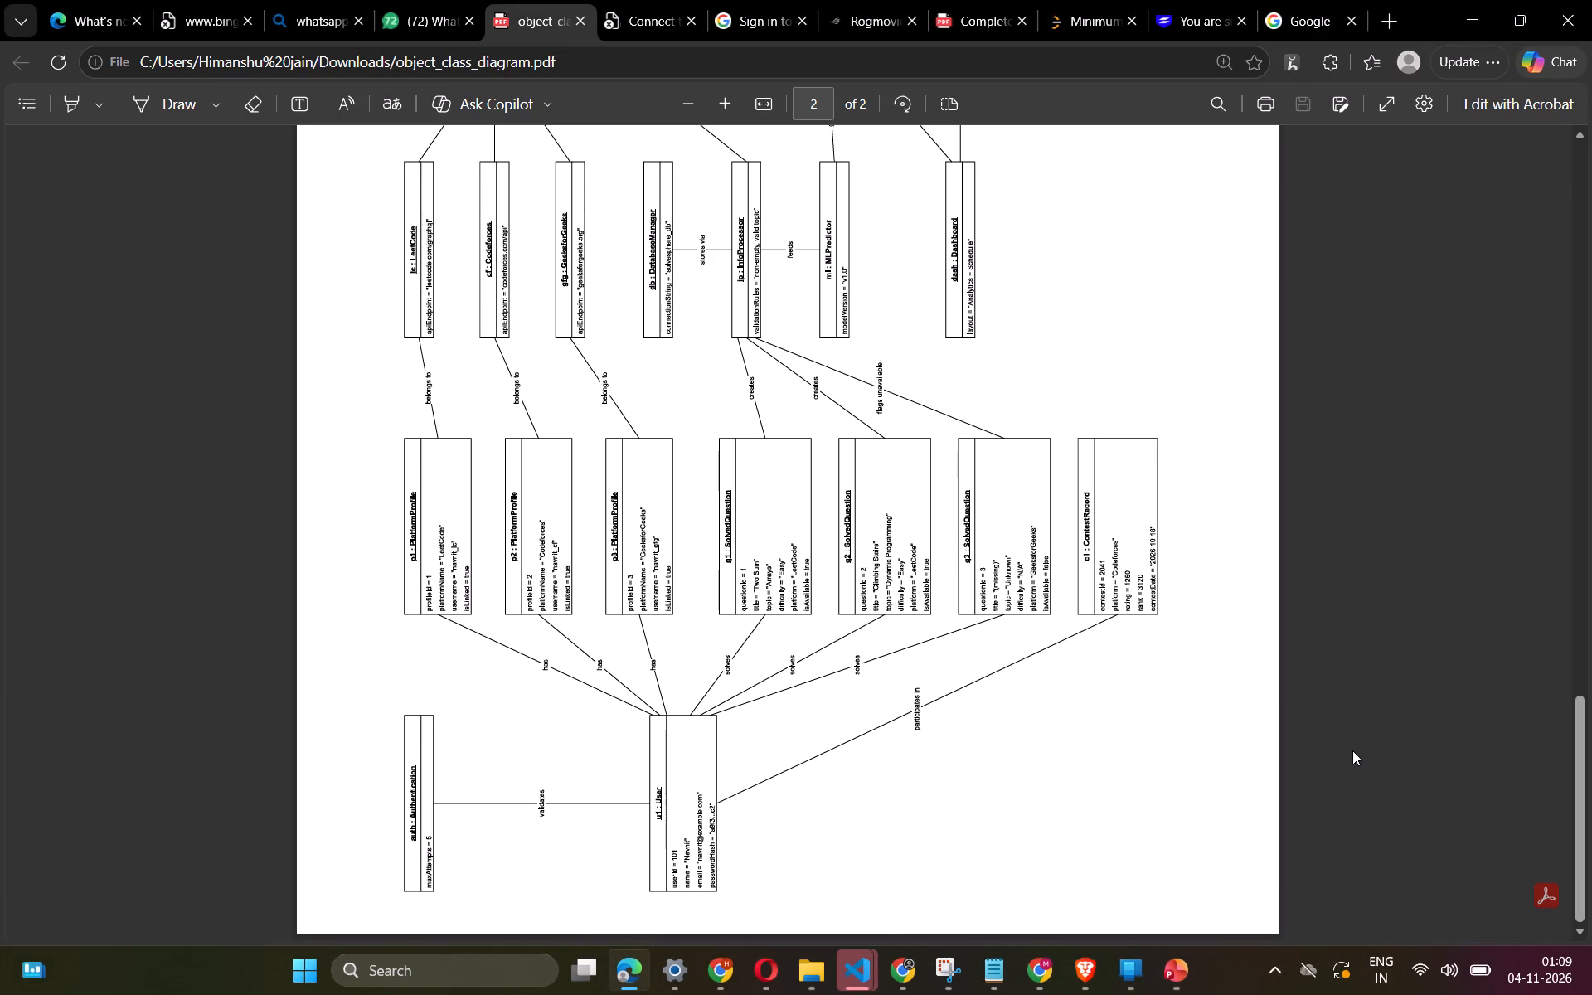
Switch to PowerPoint and paste the captured snip onto the blank slide 4.
click(1190, 980)
click(810, 554)
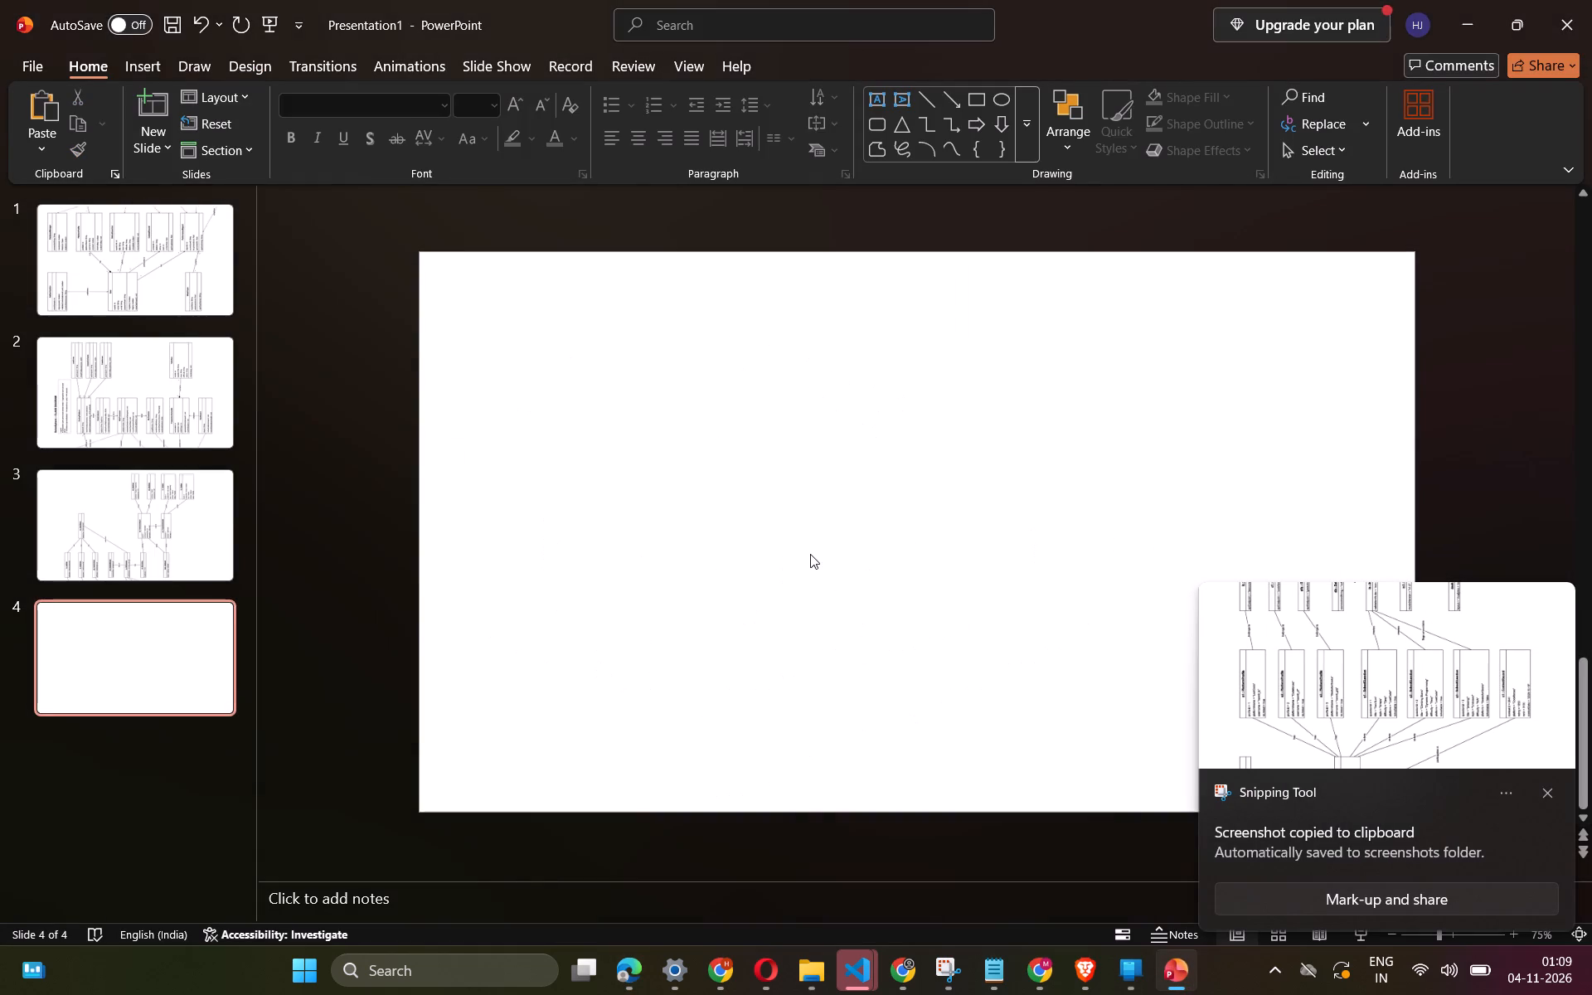
key(ctrl+v)
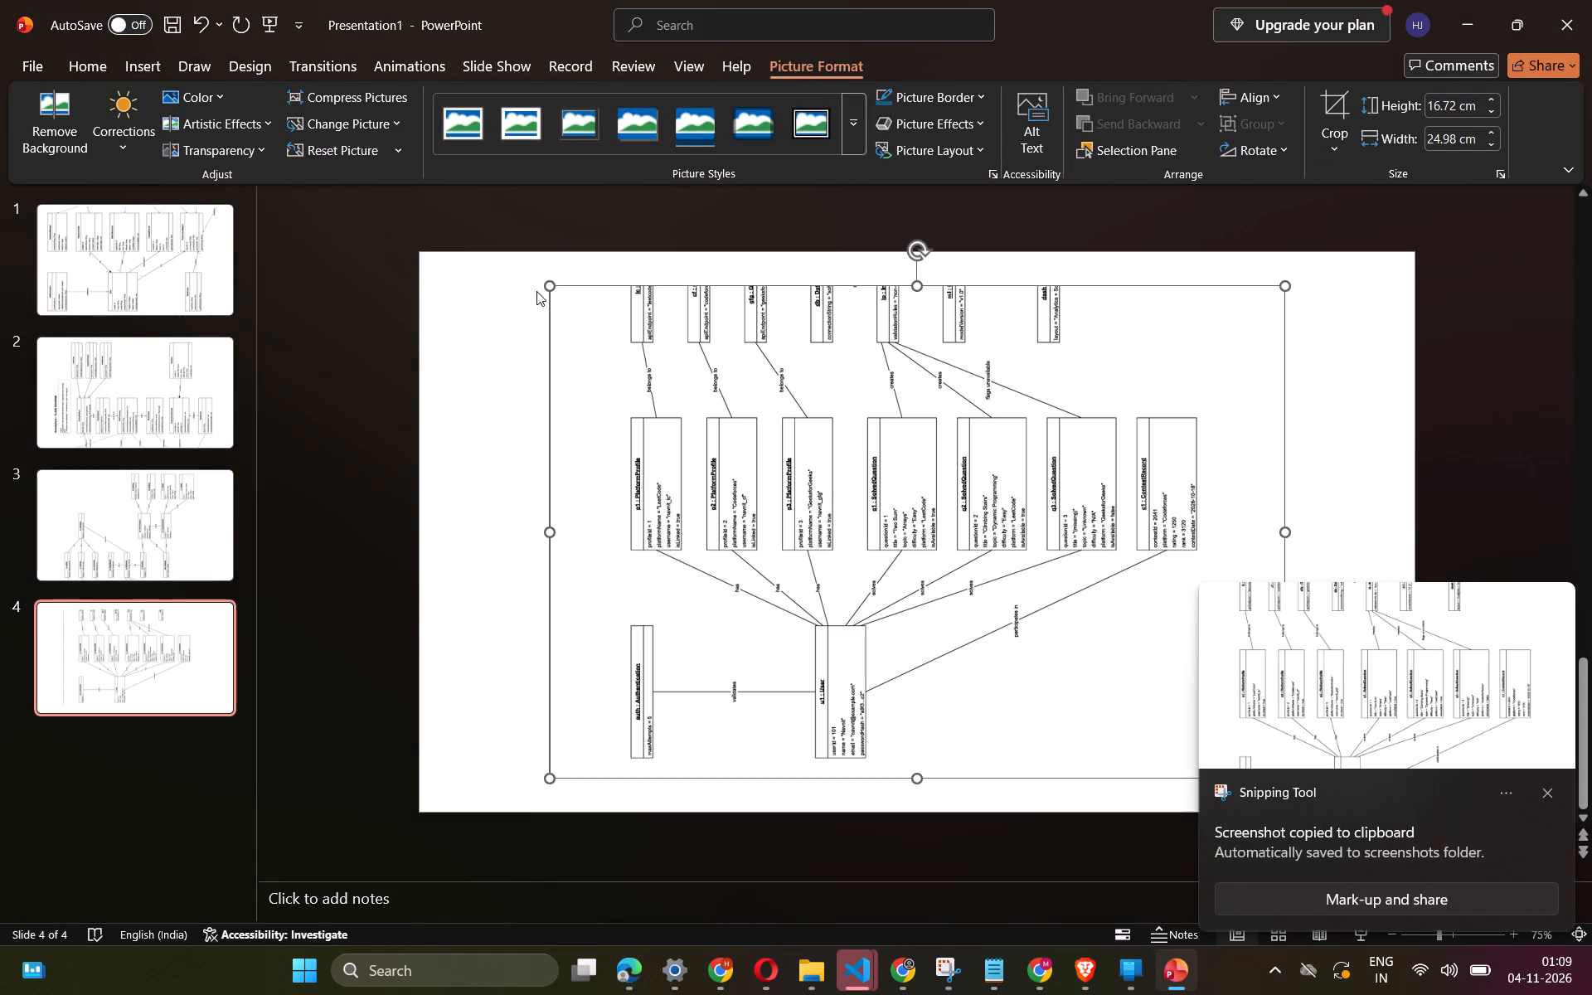
Enlarge the slide 4 picture to about 18.58 cm high and 30.54 cm wide, shifting it toward the slide's left edge.
drag(551, 286, 497, 279)
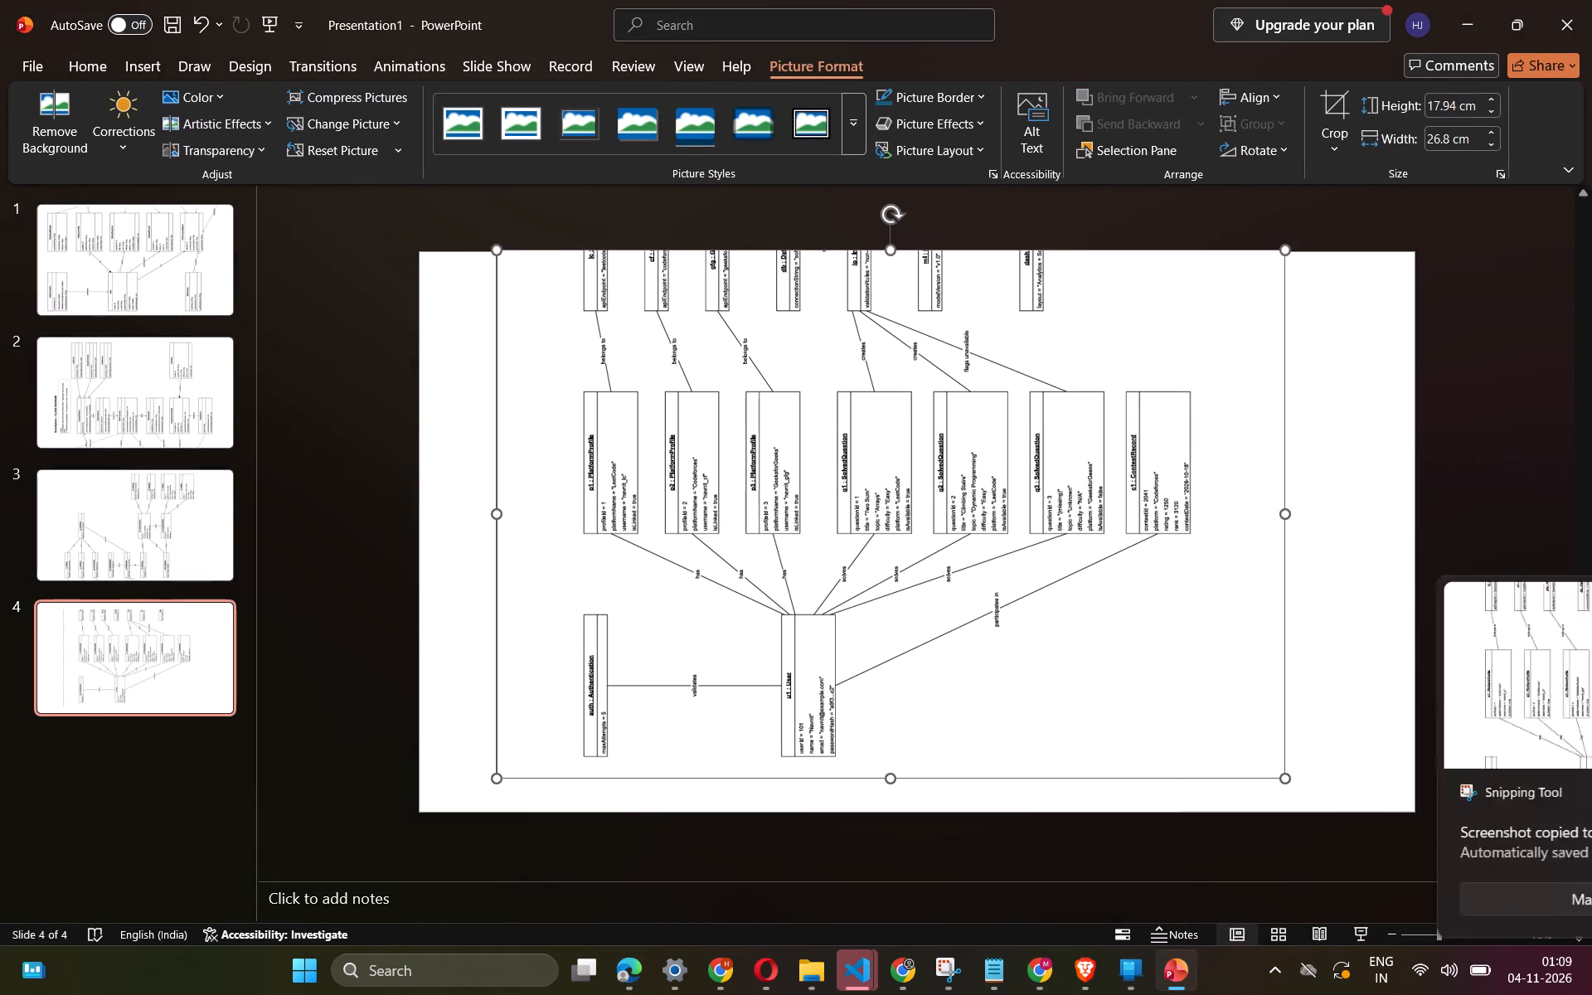
drag(815, 382, 757, 407)
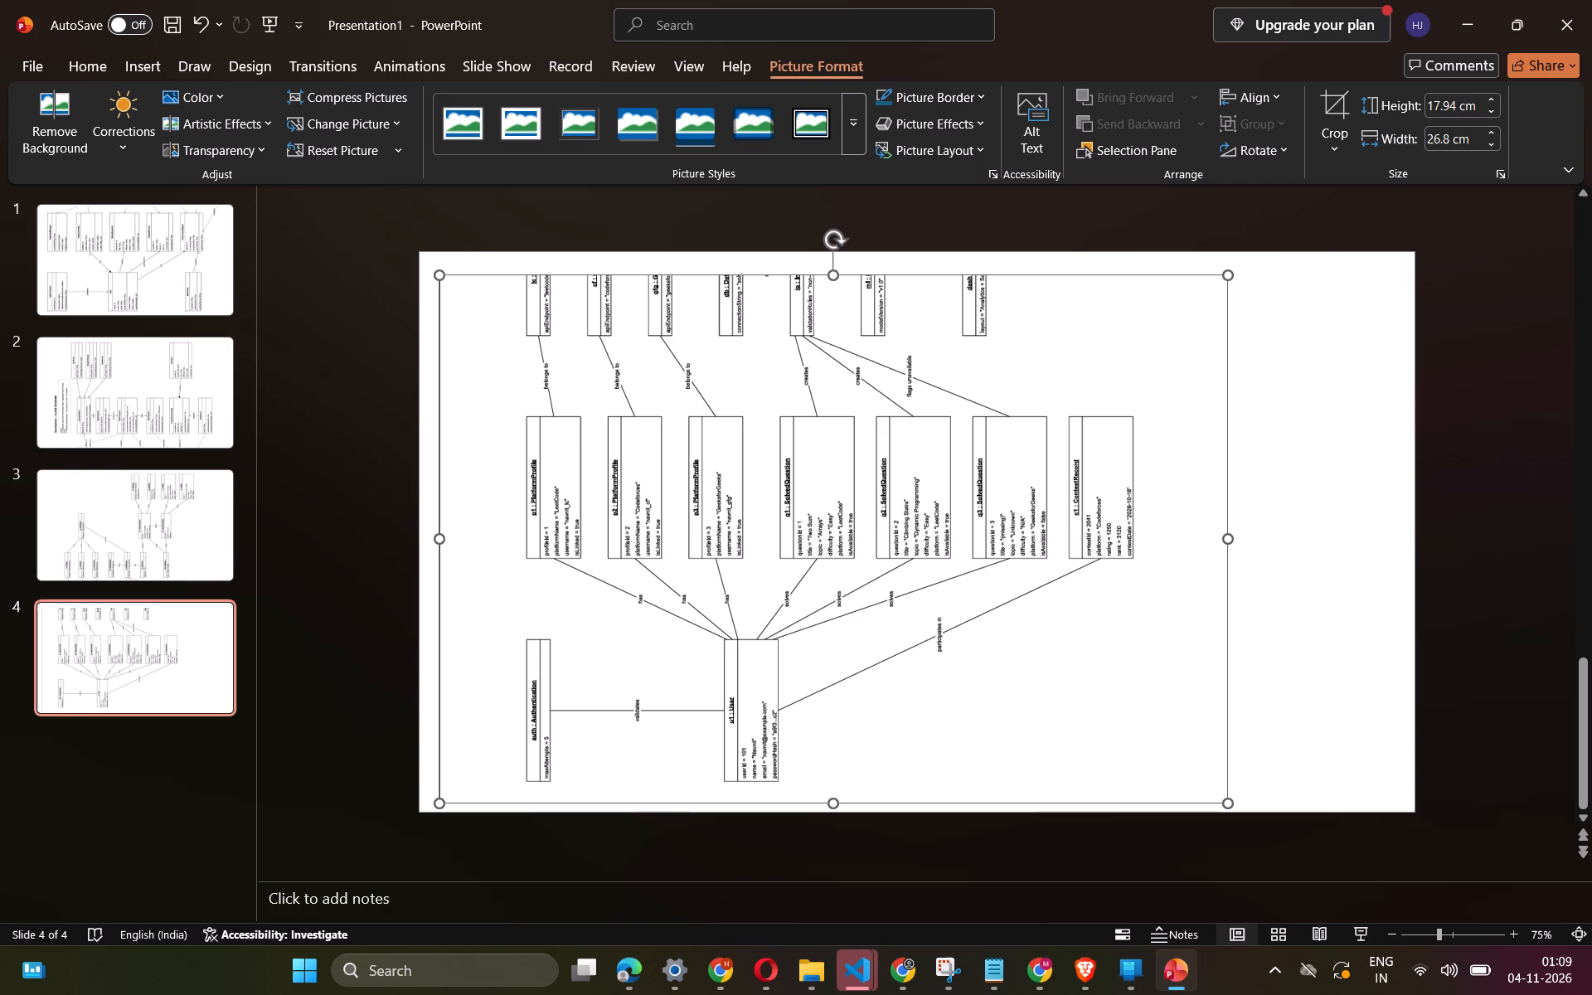
drag(1227, 535, 1237, 535)
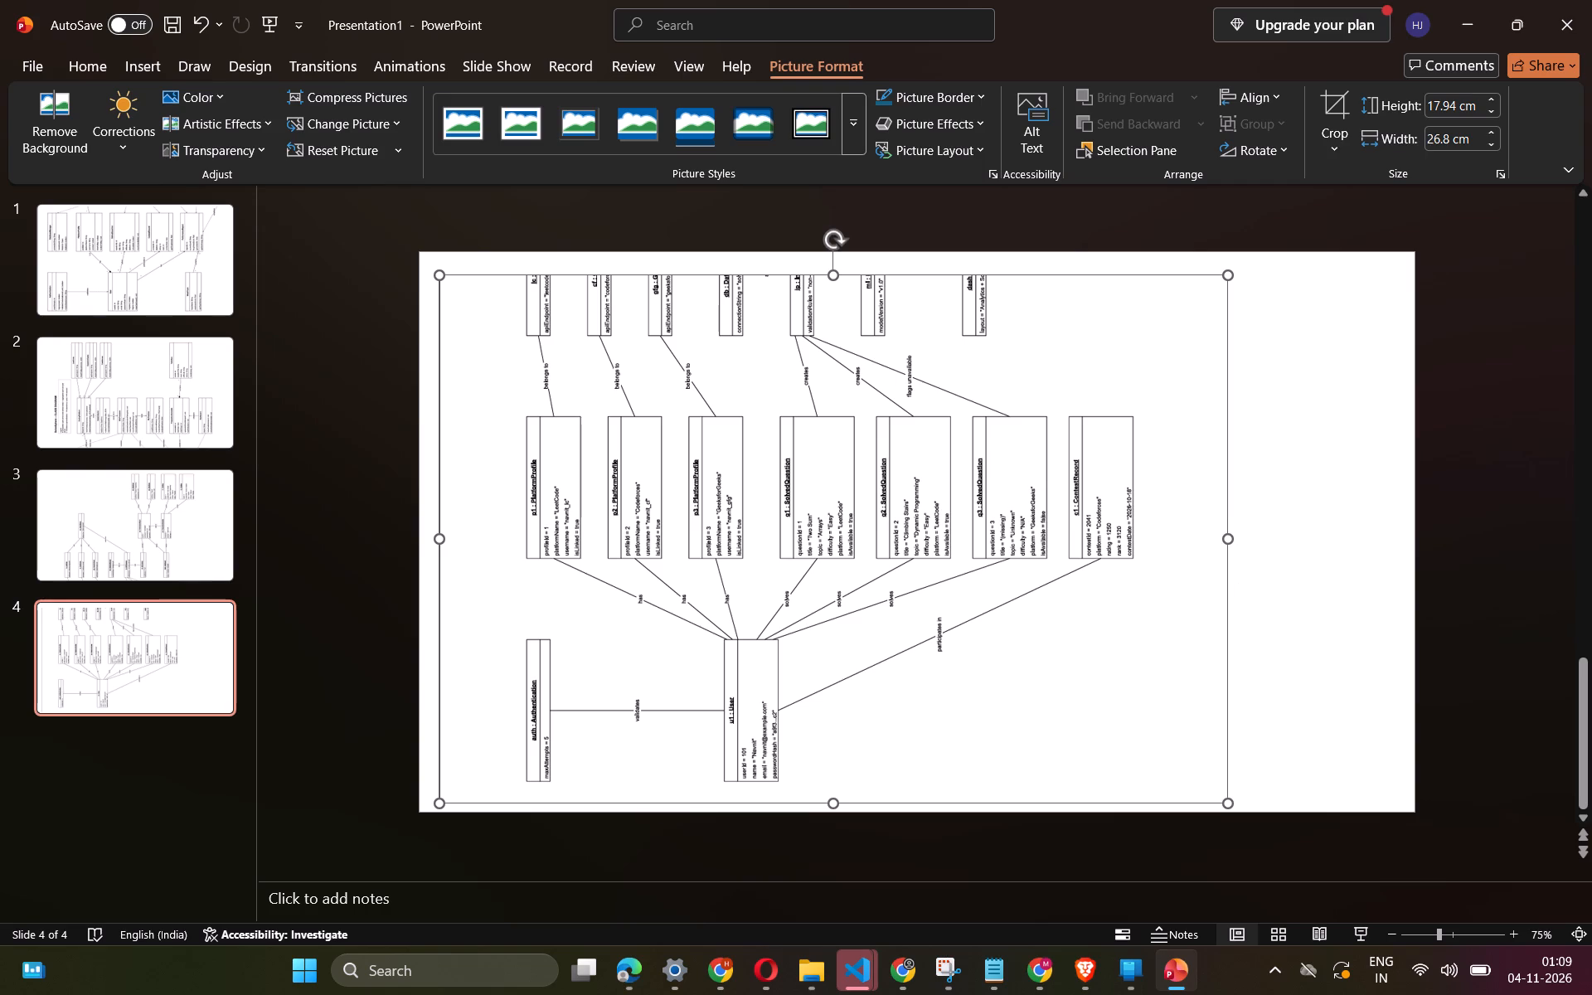
drag(1237, 535, 1306, 527)
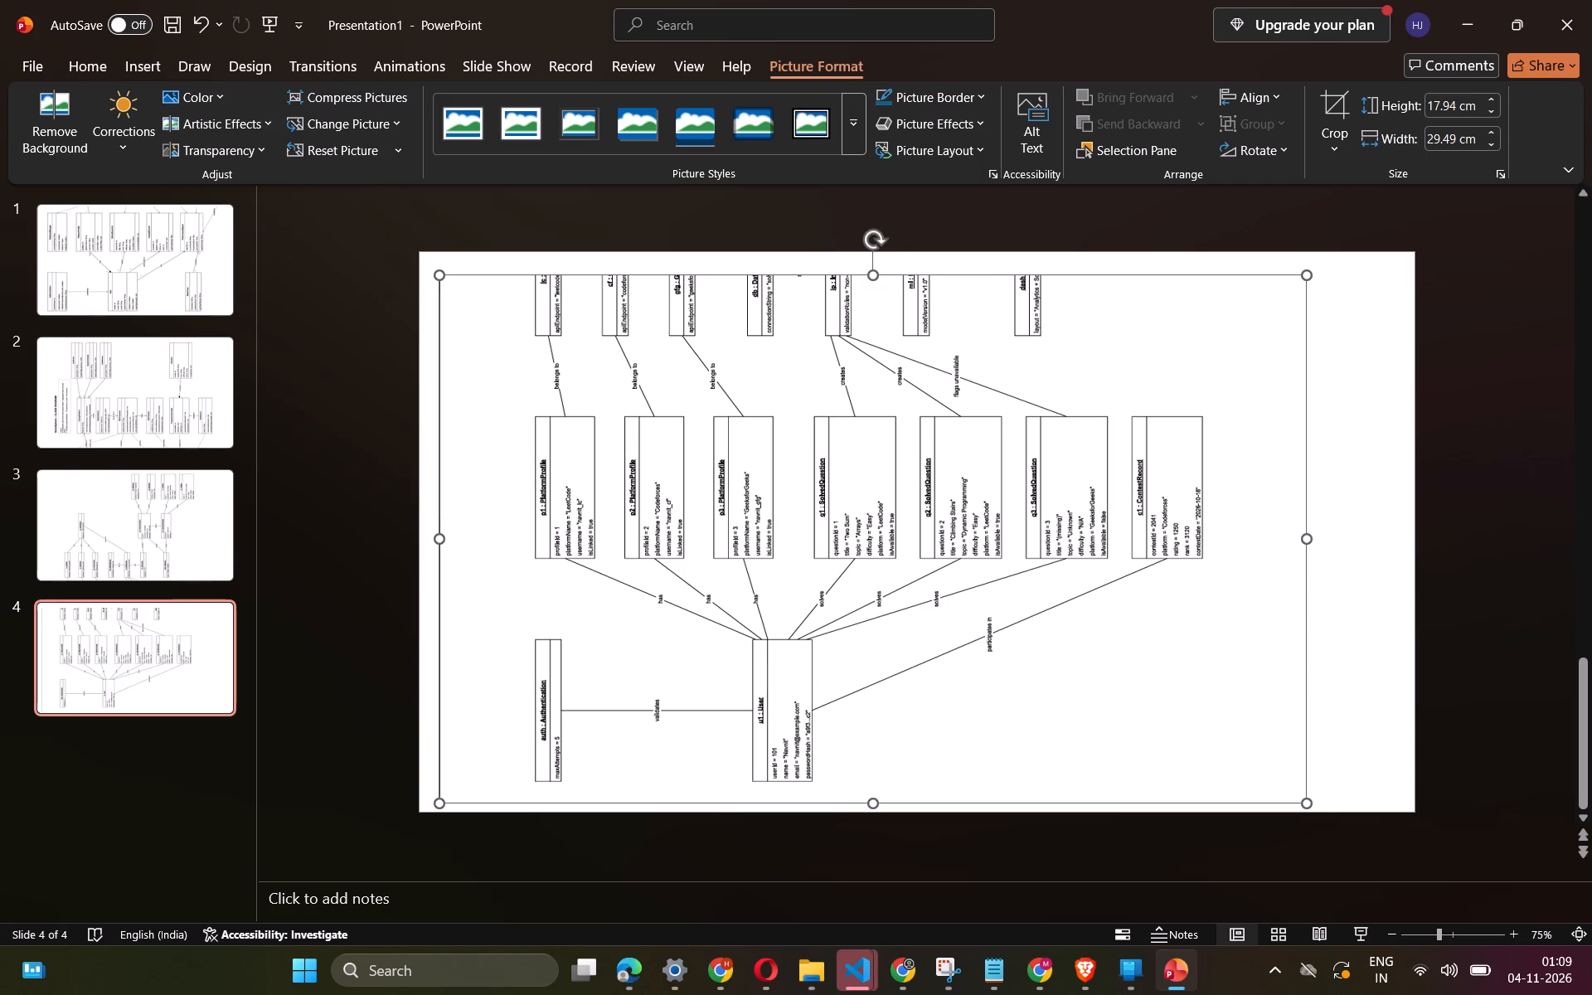
drag(1308, 801, 1363, 800)
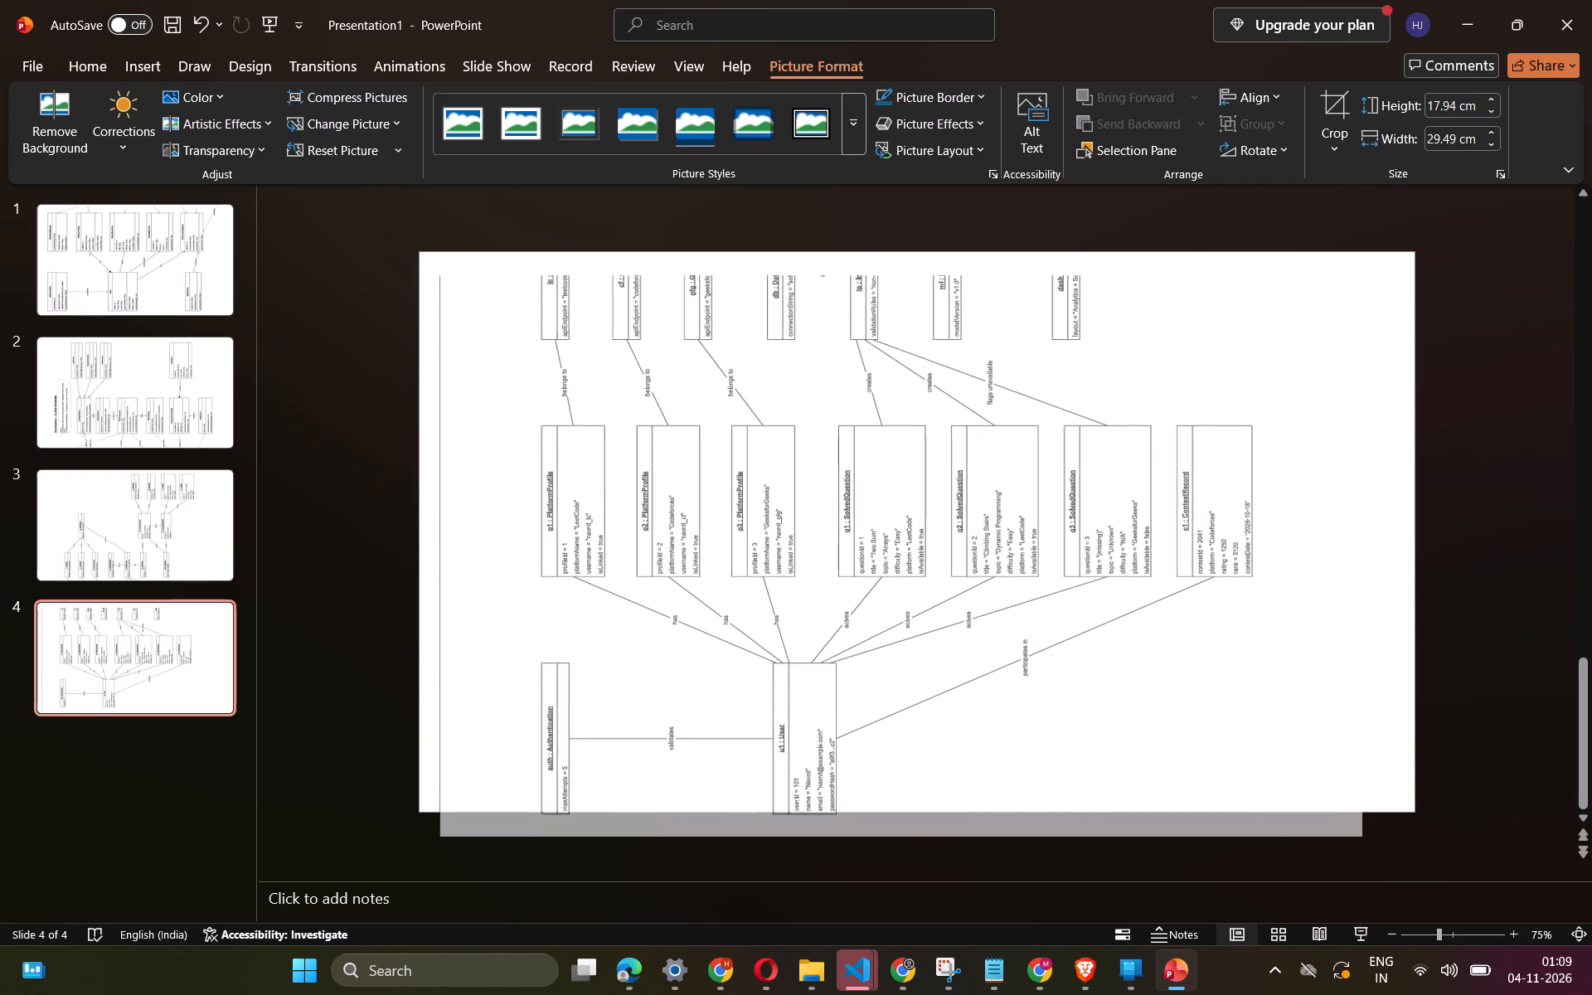
drag(1363, 800, 1337, 781)
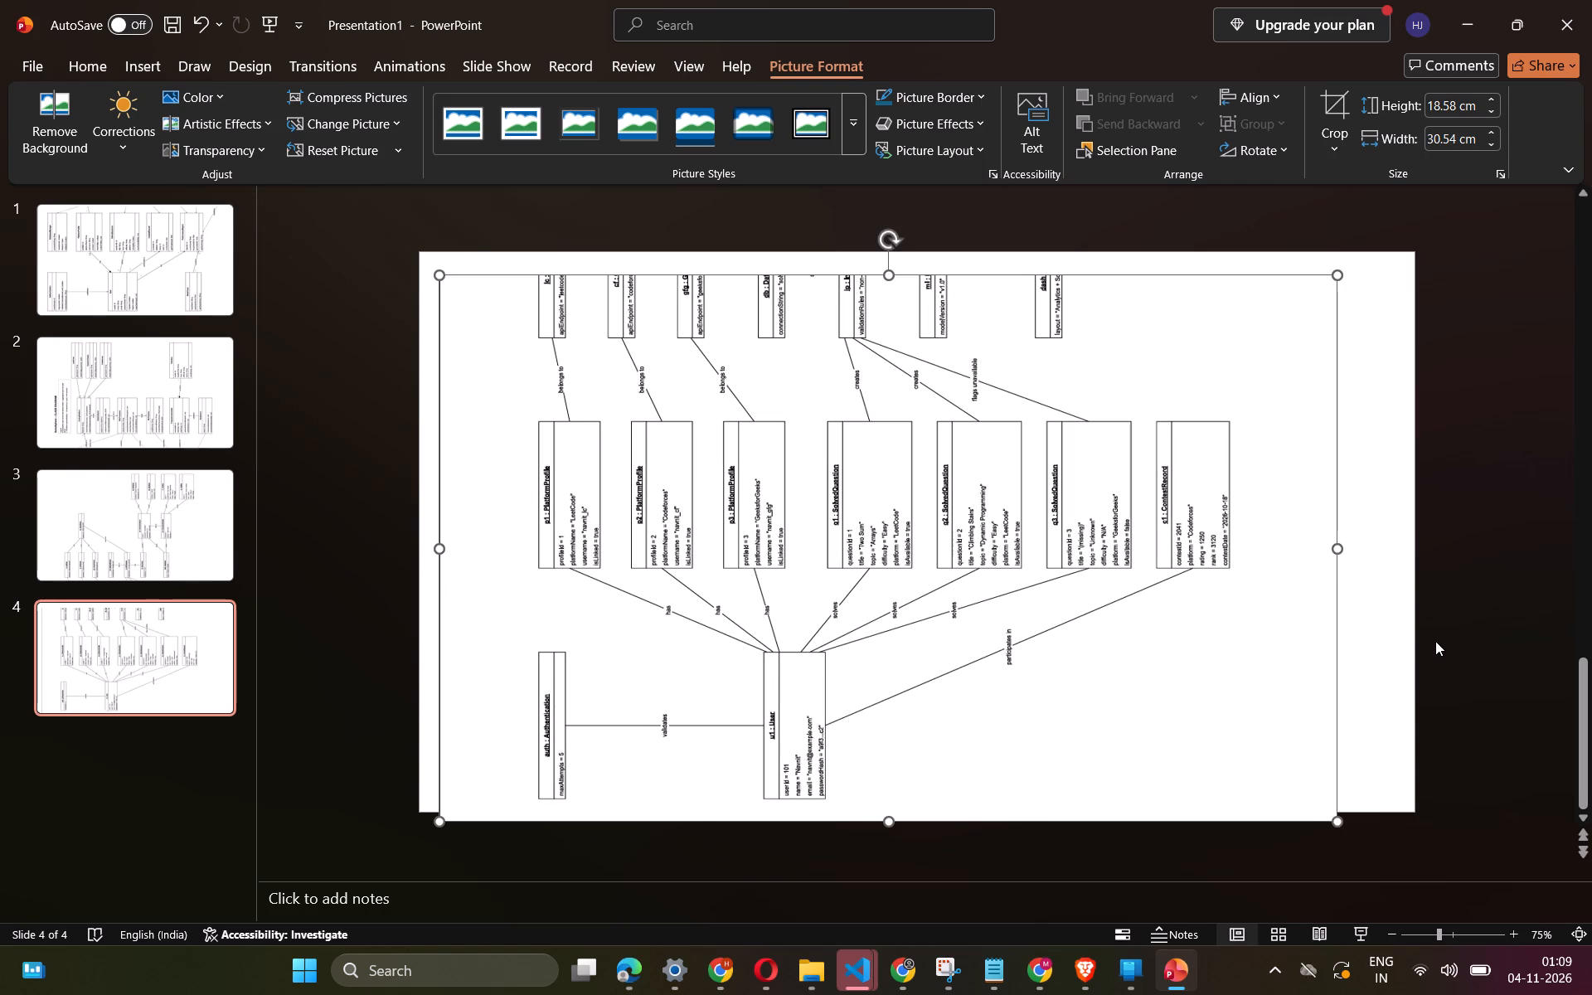
Move the enlarged picture up slightly so it fits within slide 4's height, and deselect it.
click(1435, 641)
click(1119, 613)
drag(1119, 613, 1115, 599)
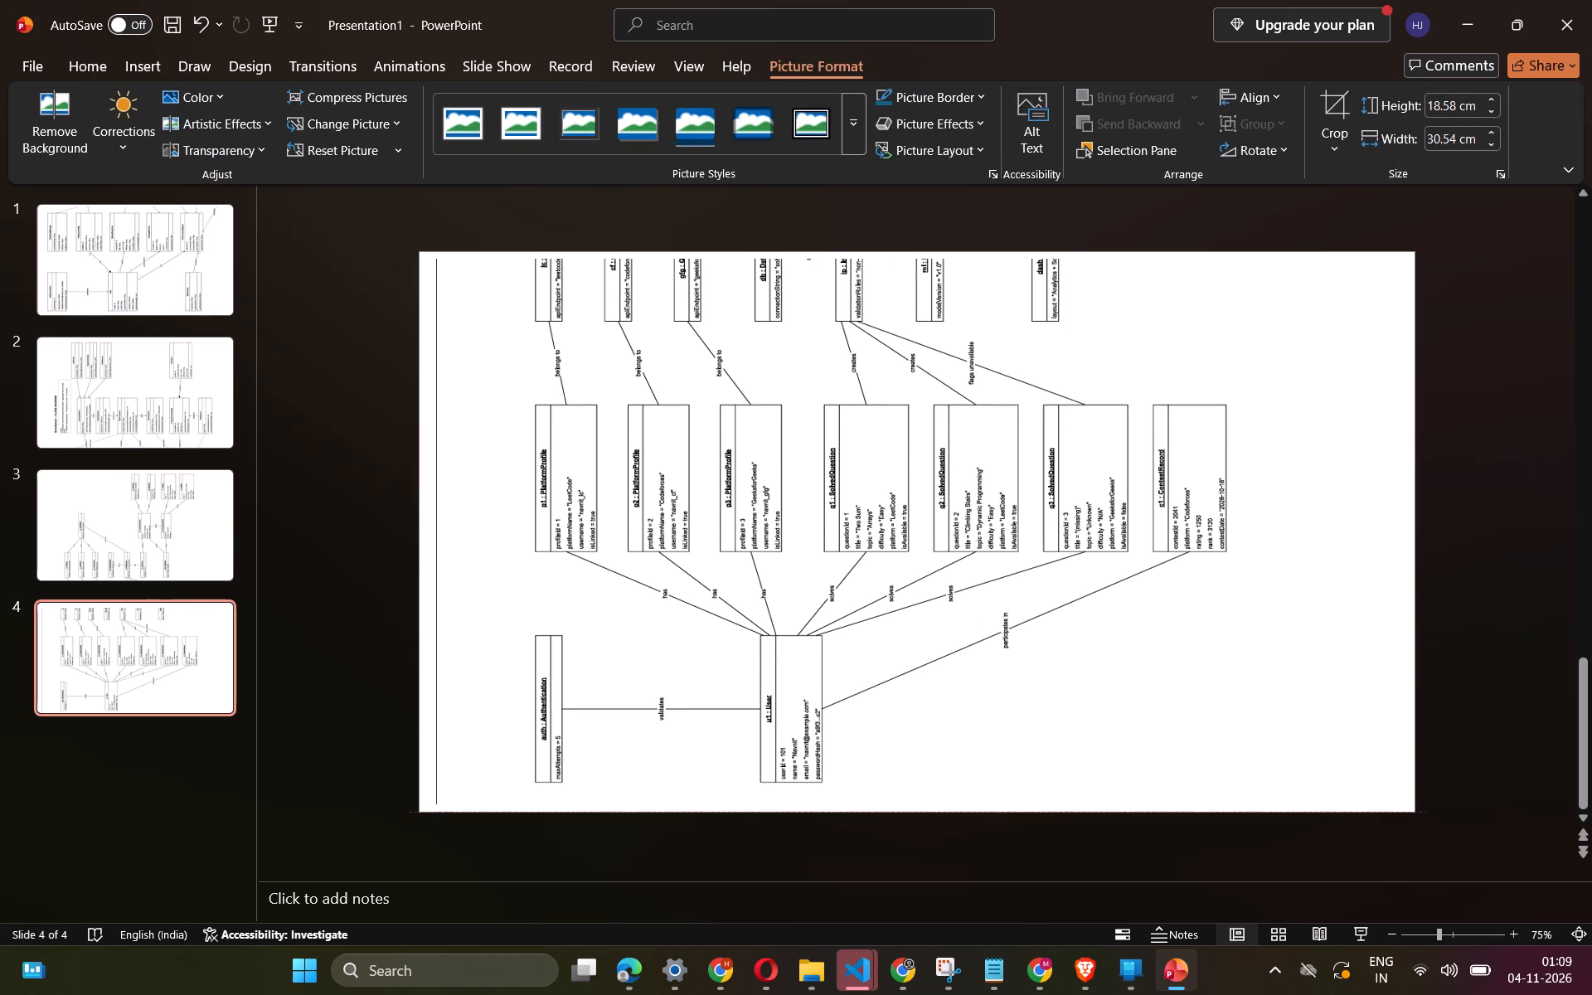
drag(1115, 599, 1115, 599)
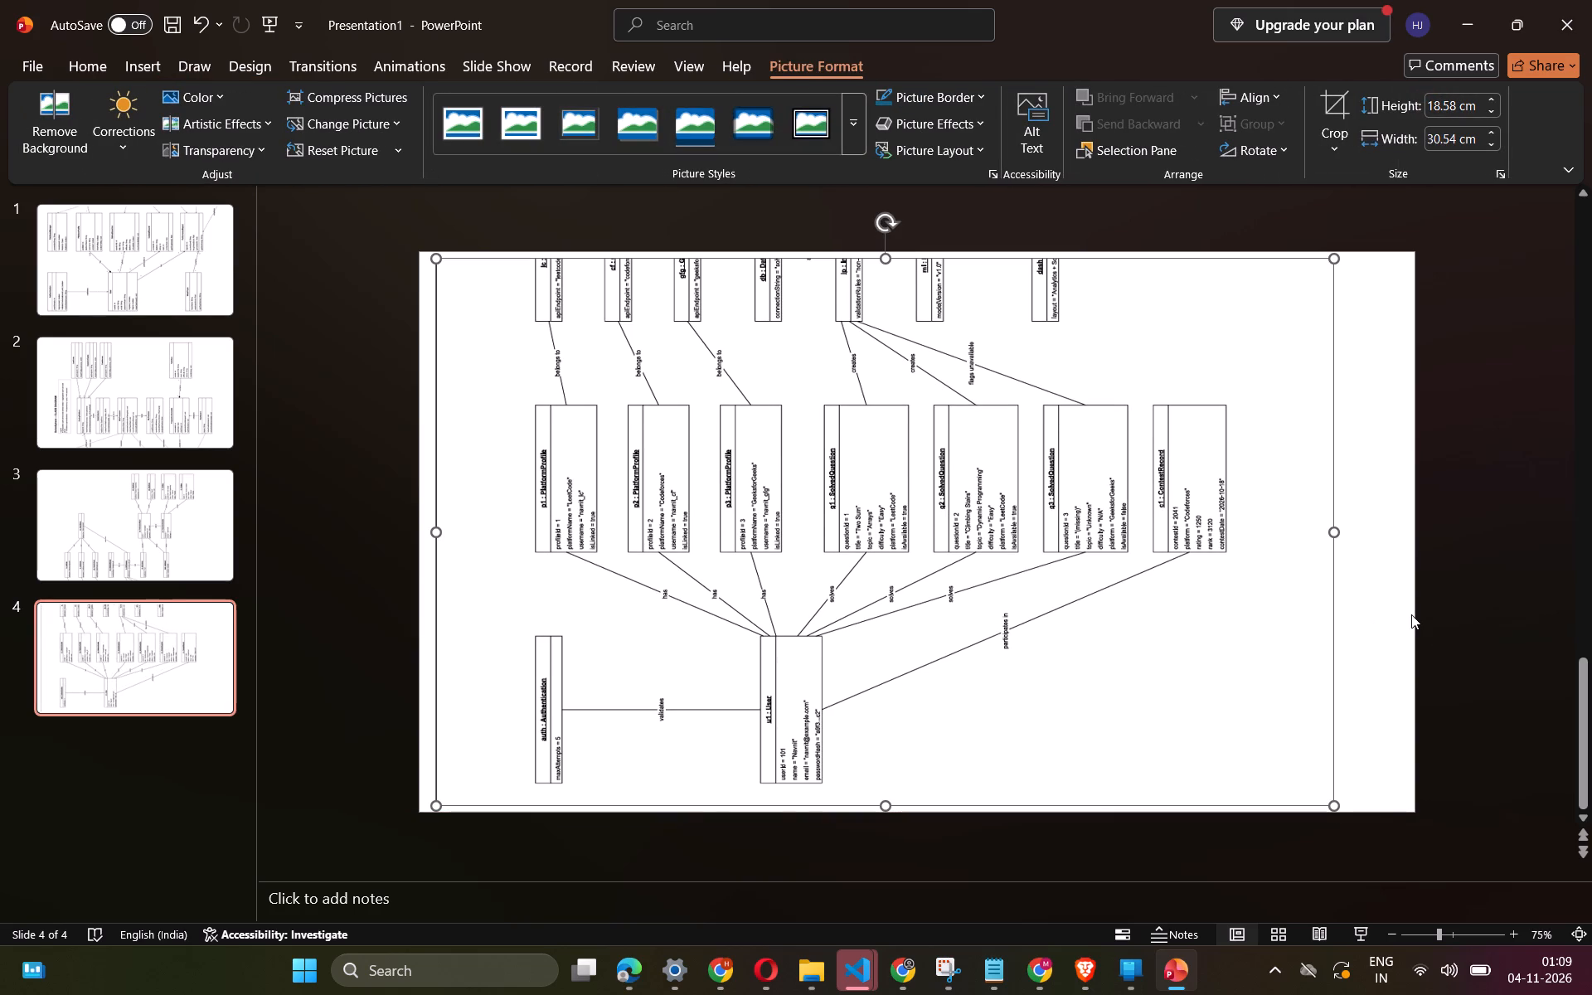
click(1395, 620)
Examine the legibility of the object diagram capture on slide 4 at different magnifications.
ctrl+scroll(781, 394, up, 6)
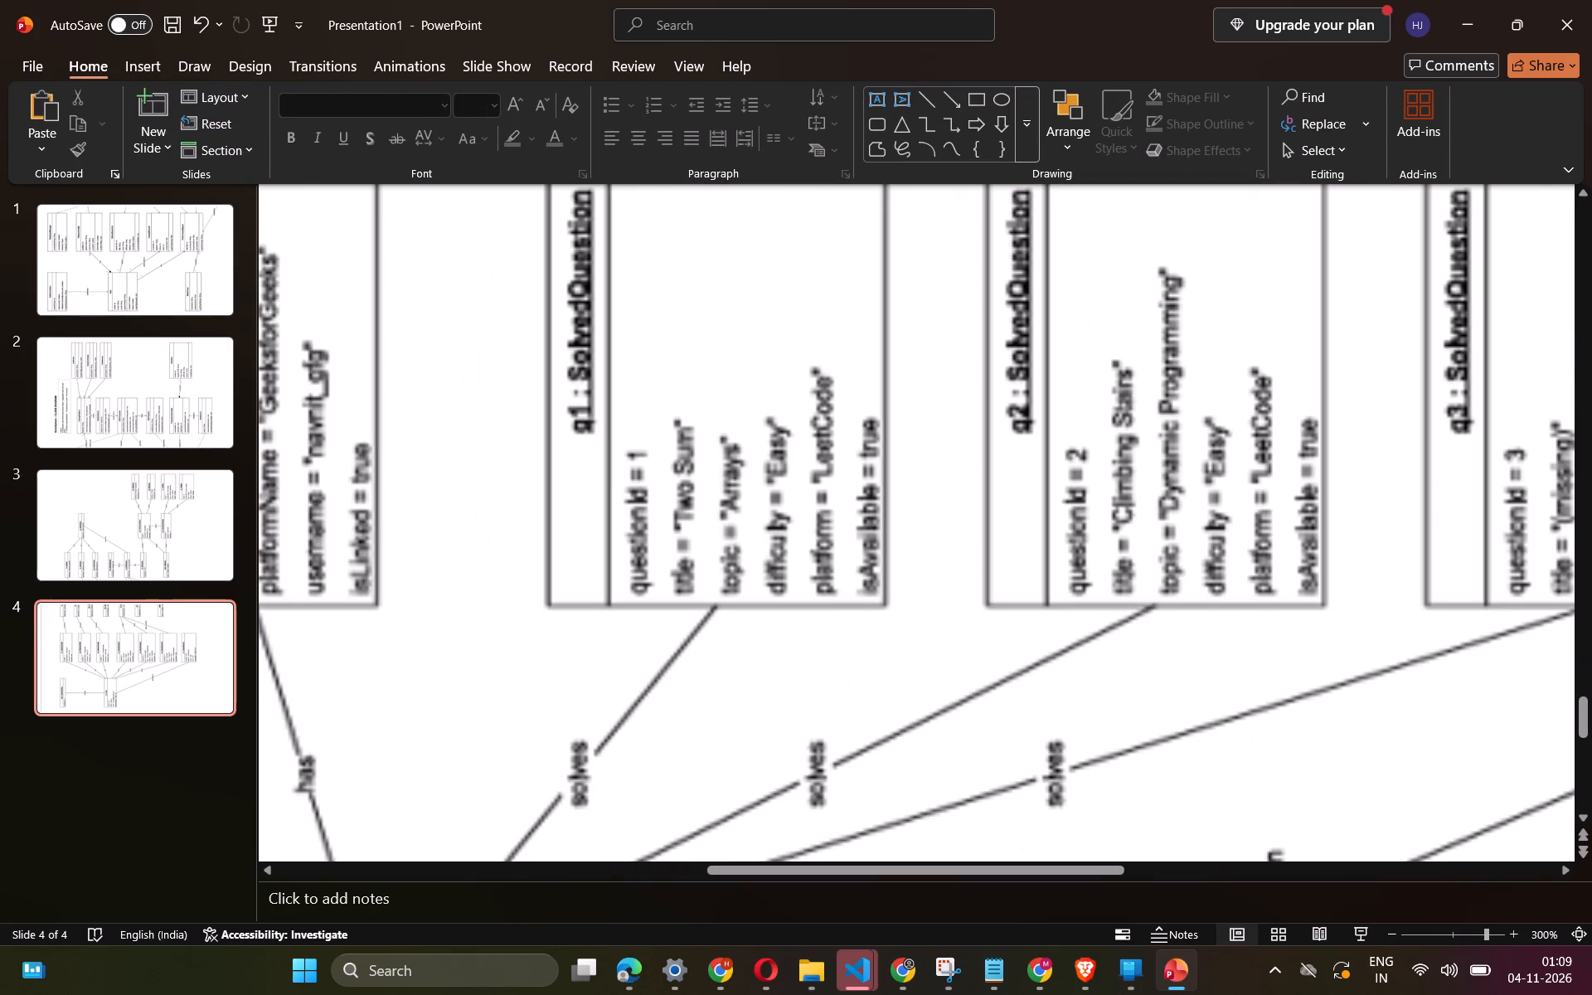
ctrl+scroll(781, 394, down, 6)
ctrl+scroll(781, 394, up, 1)
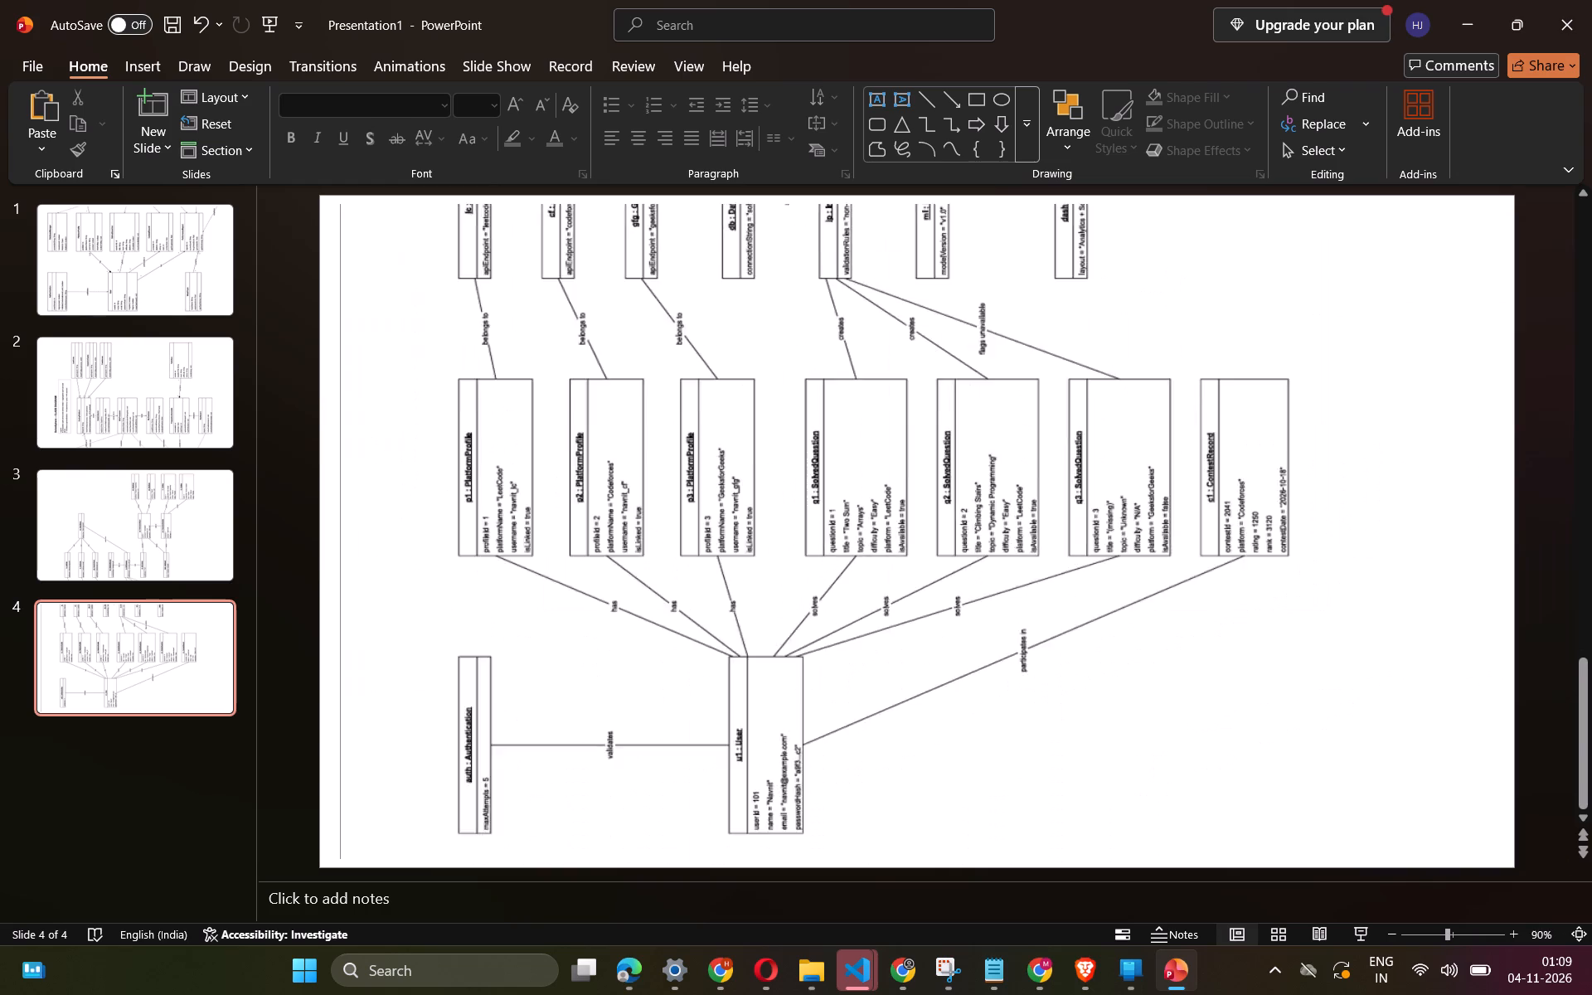
ctrl+scroll(781, 394, up, 1)
ctrl+scroll(781, 394, down, 5)
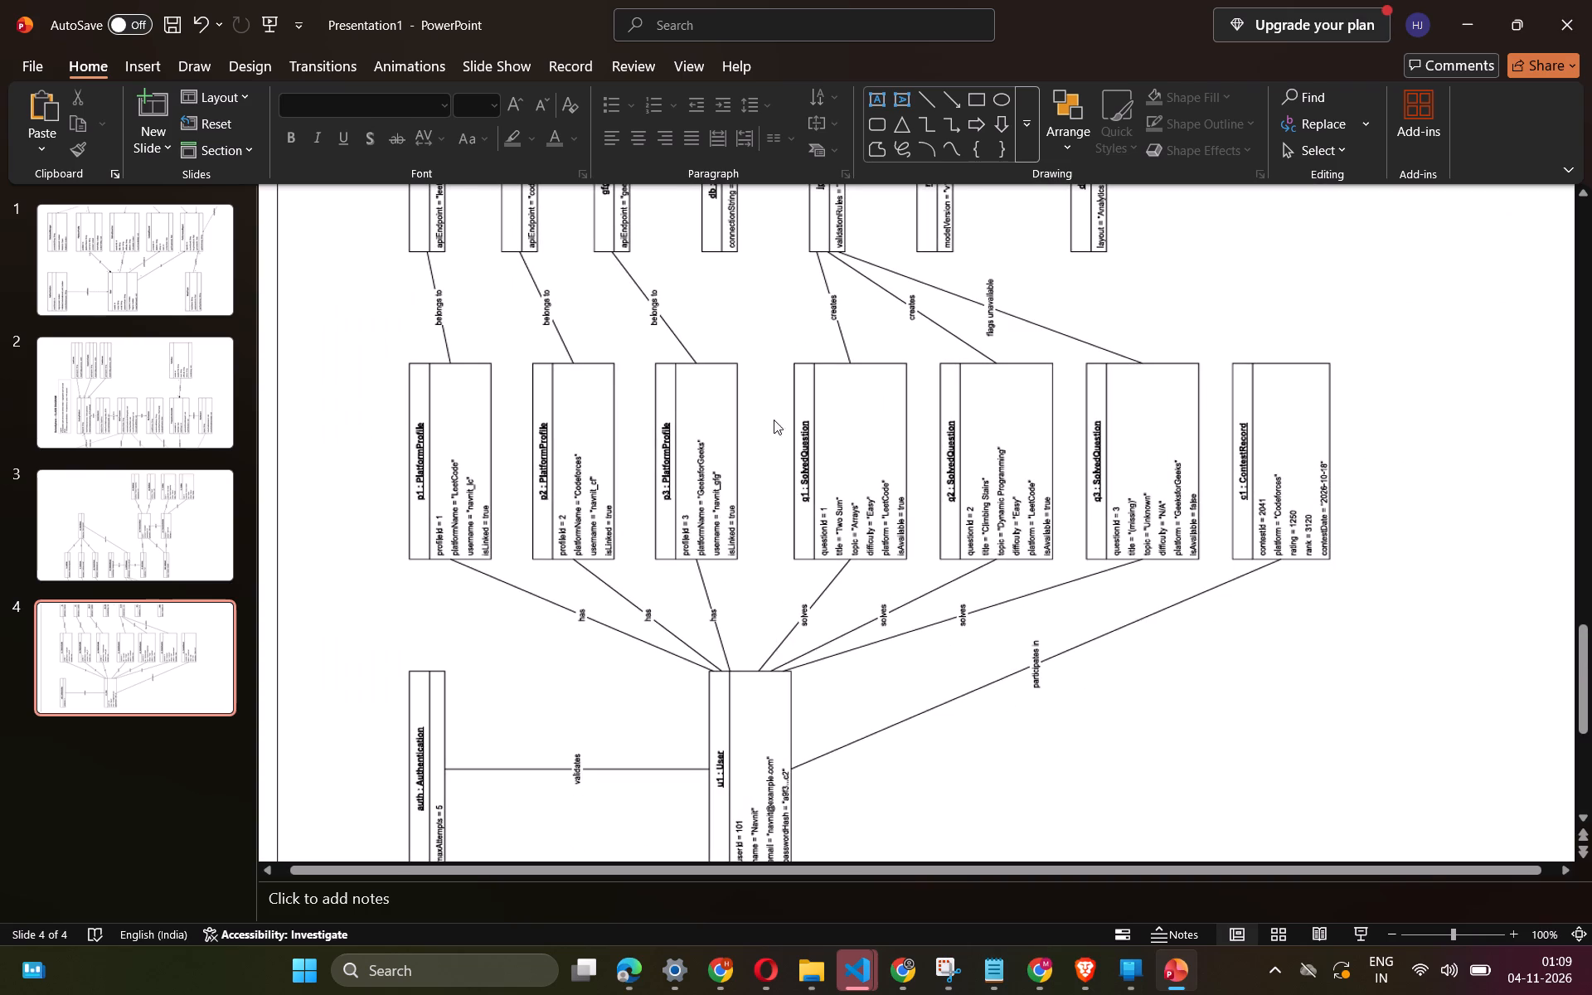
ctrl+scroll(758, 576, down, 3)
ctrl+scroll(758, 576, up, 1)
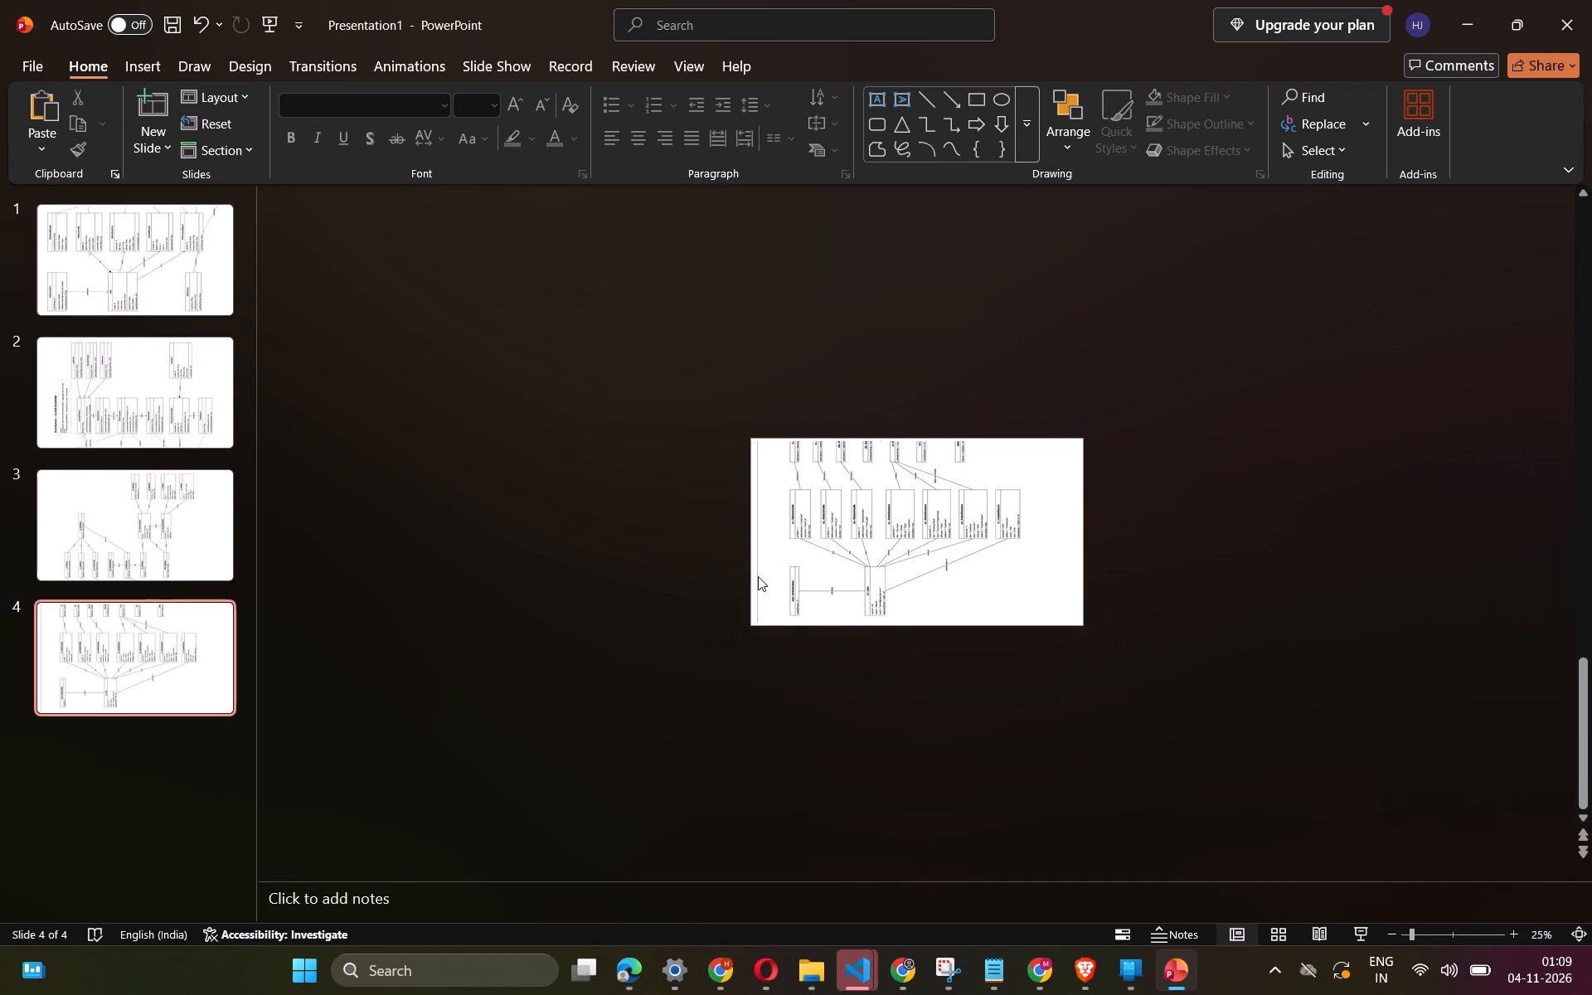
ctrl+scroll(1003, 505, up, 3)
Compare the diagram captures on slides 3 and 2 with slide 4 for sharpness and coverage.
click(216, 540)
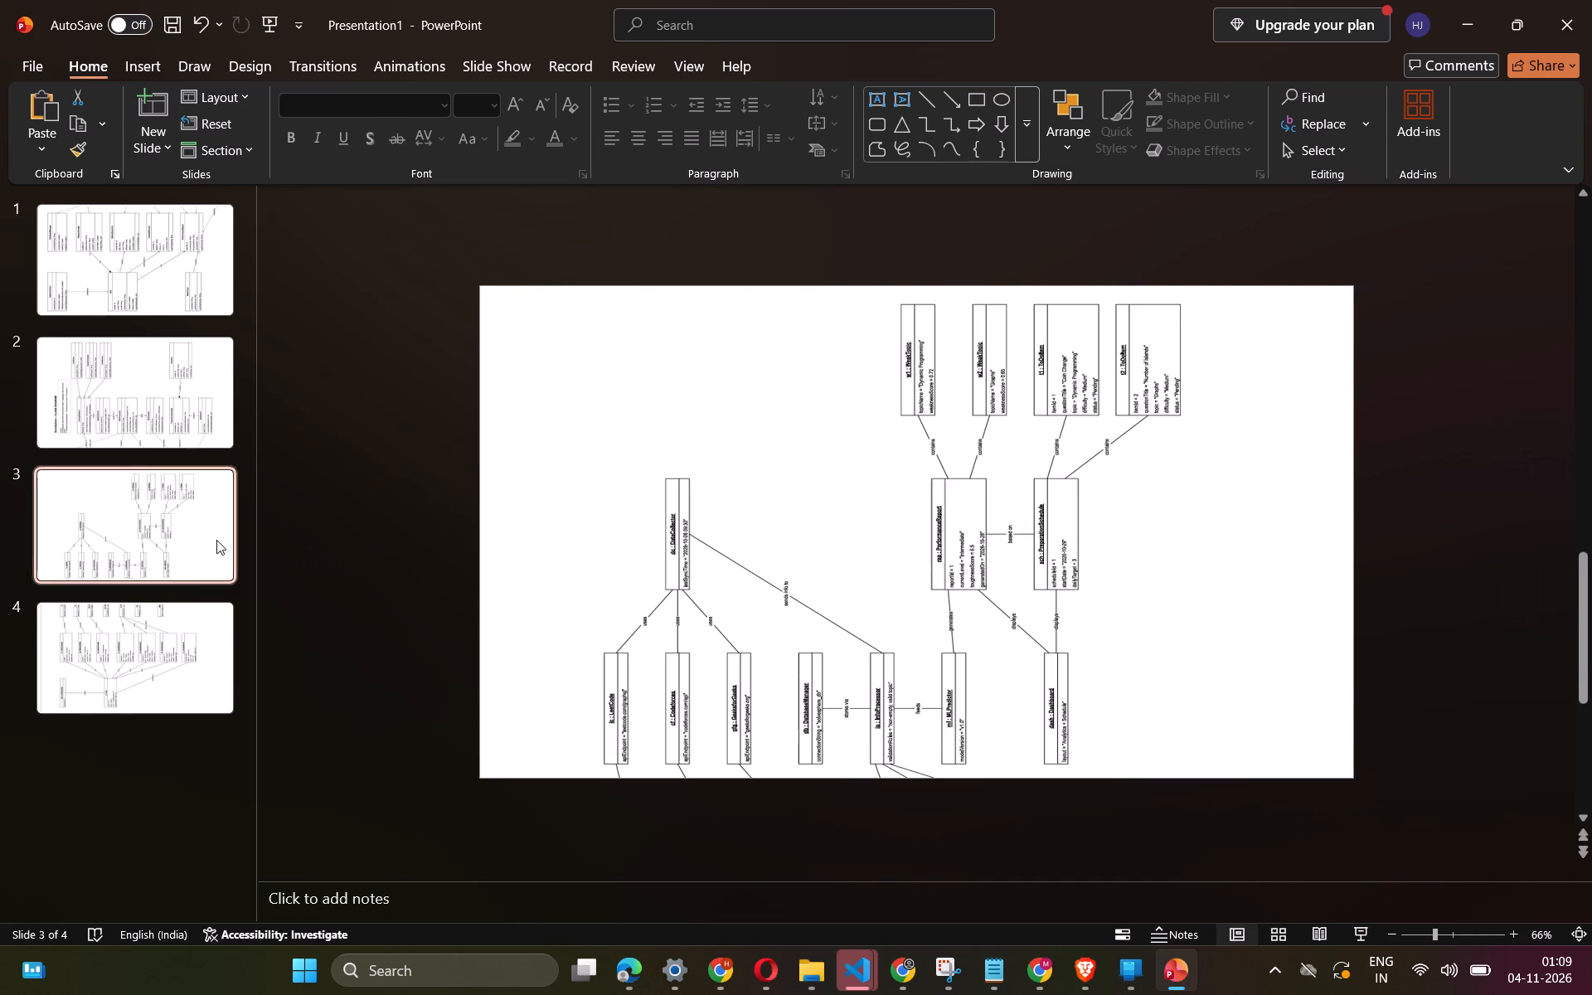
ctrl+scroll(910, 700, up, 5)
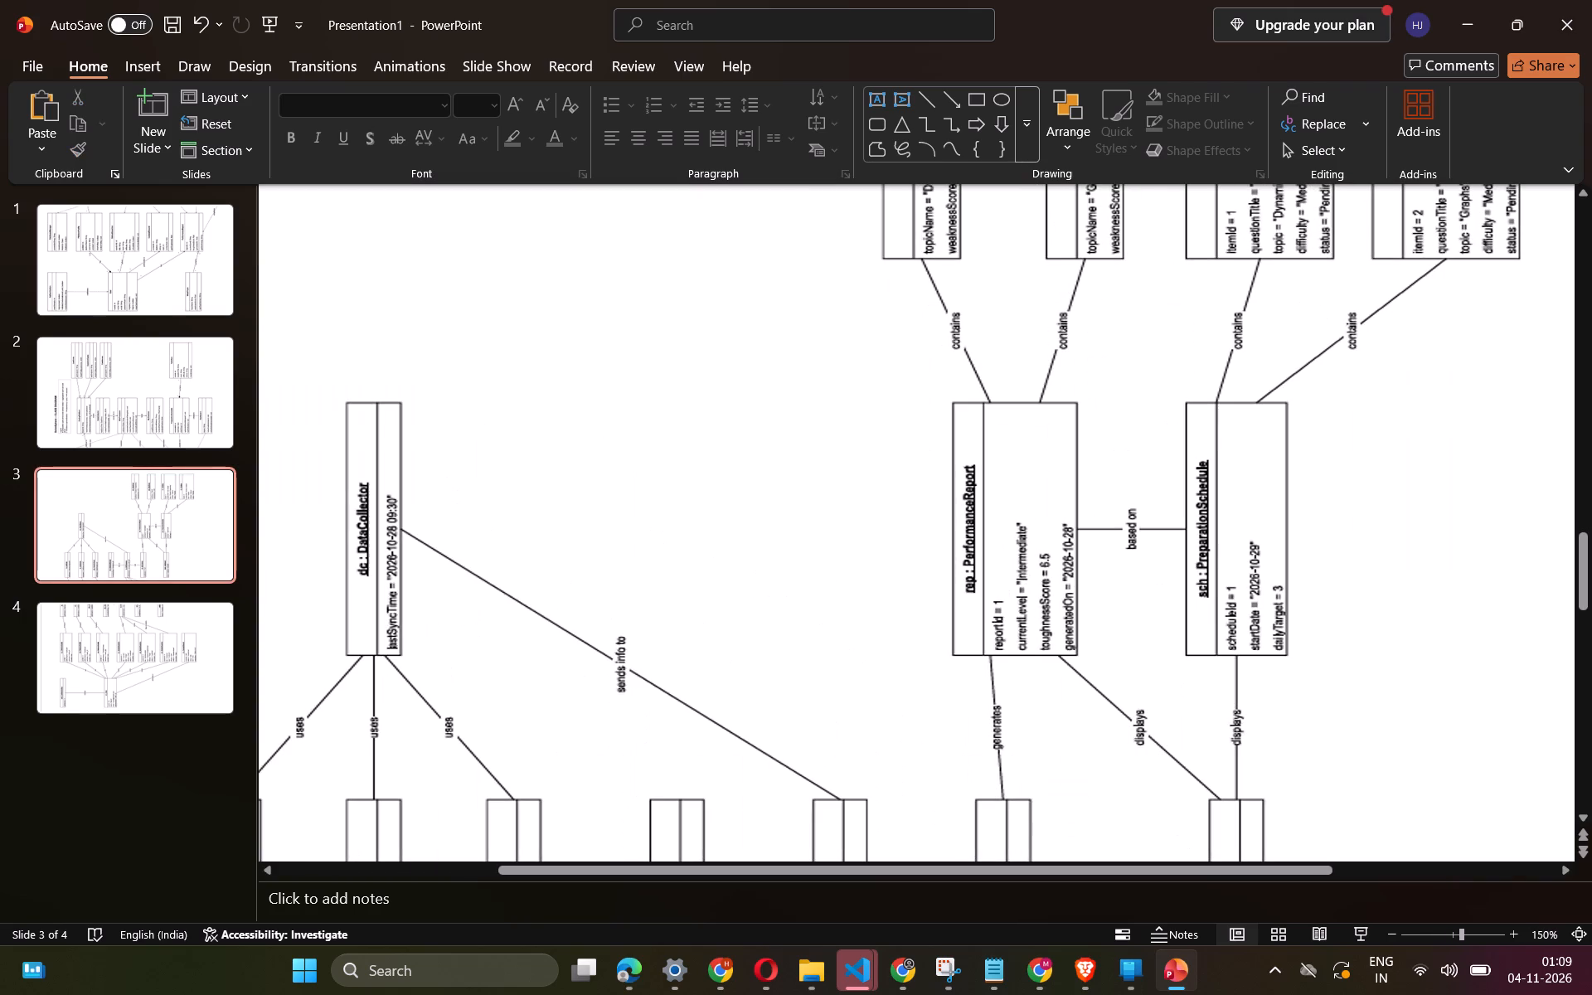
ctrl+scroll(910, 700, up, 5)
ctrl+scroll(910, 700, down, 6)
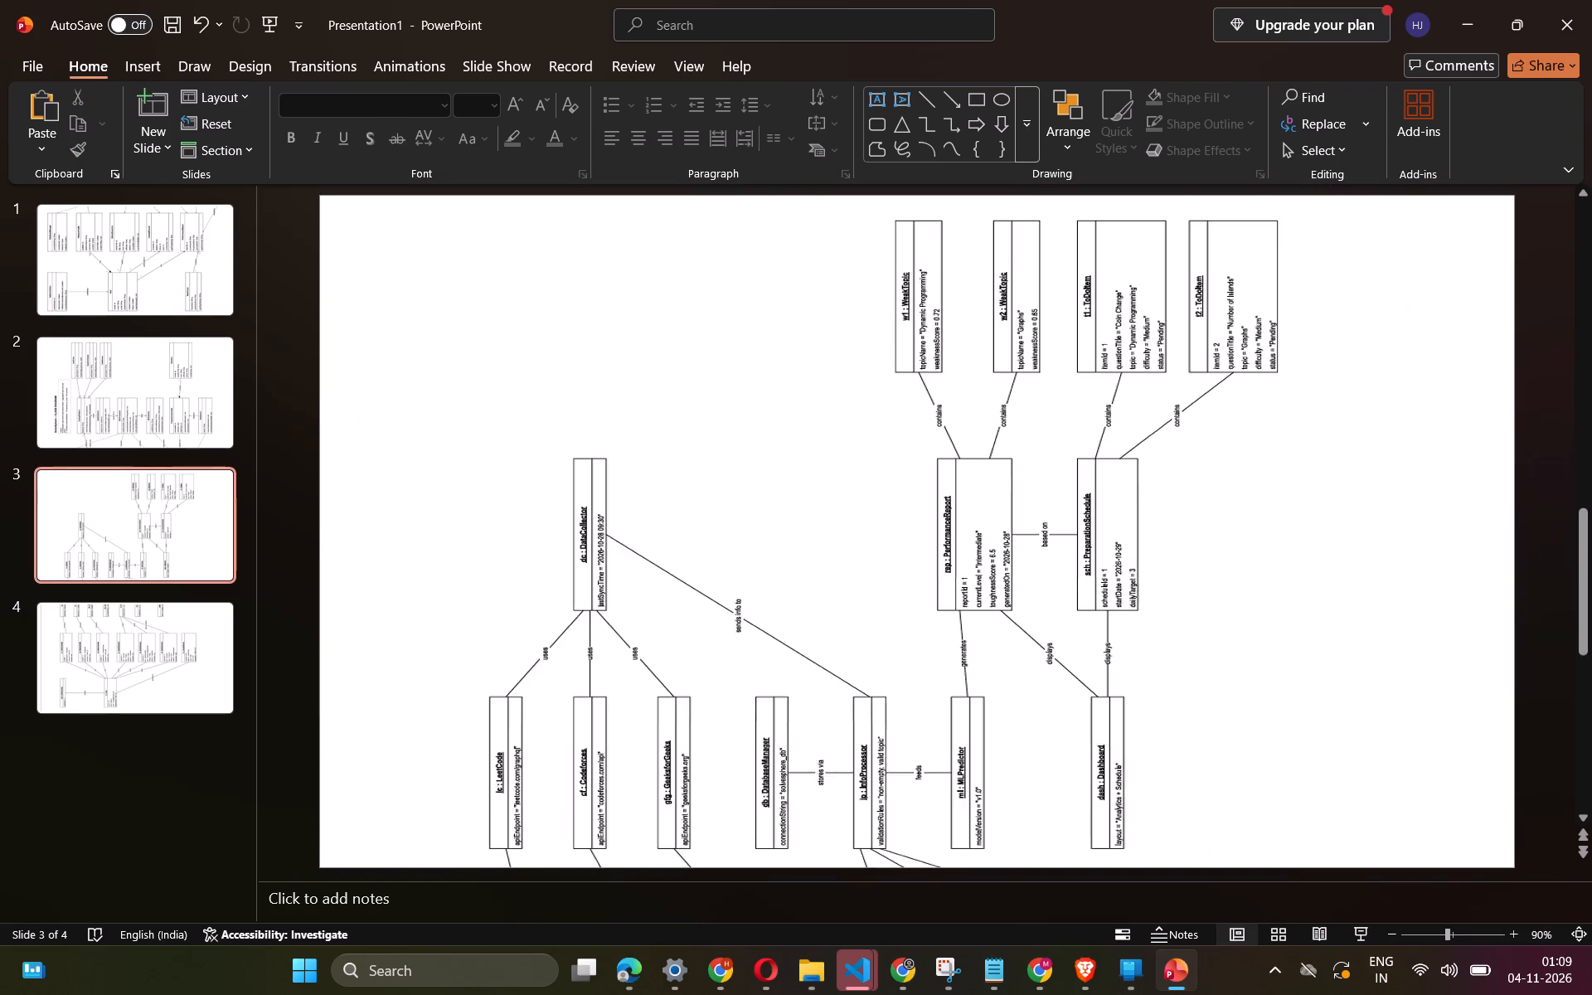
ctrl+scroll(910, 700, down, 1)
click(167, 631)
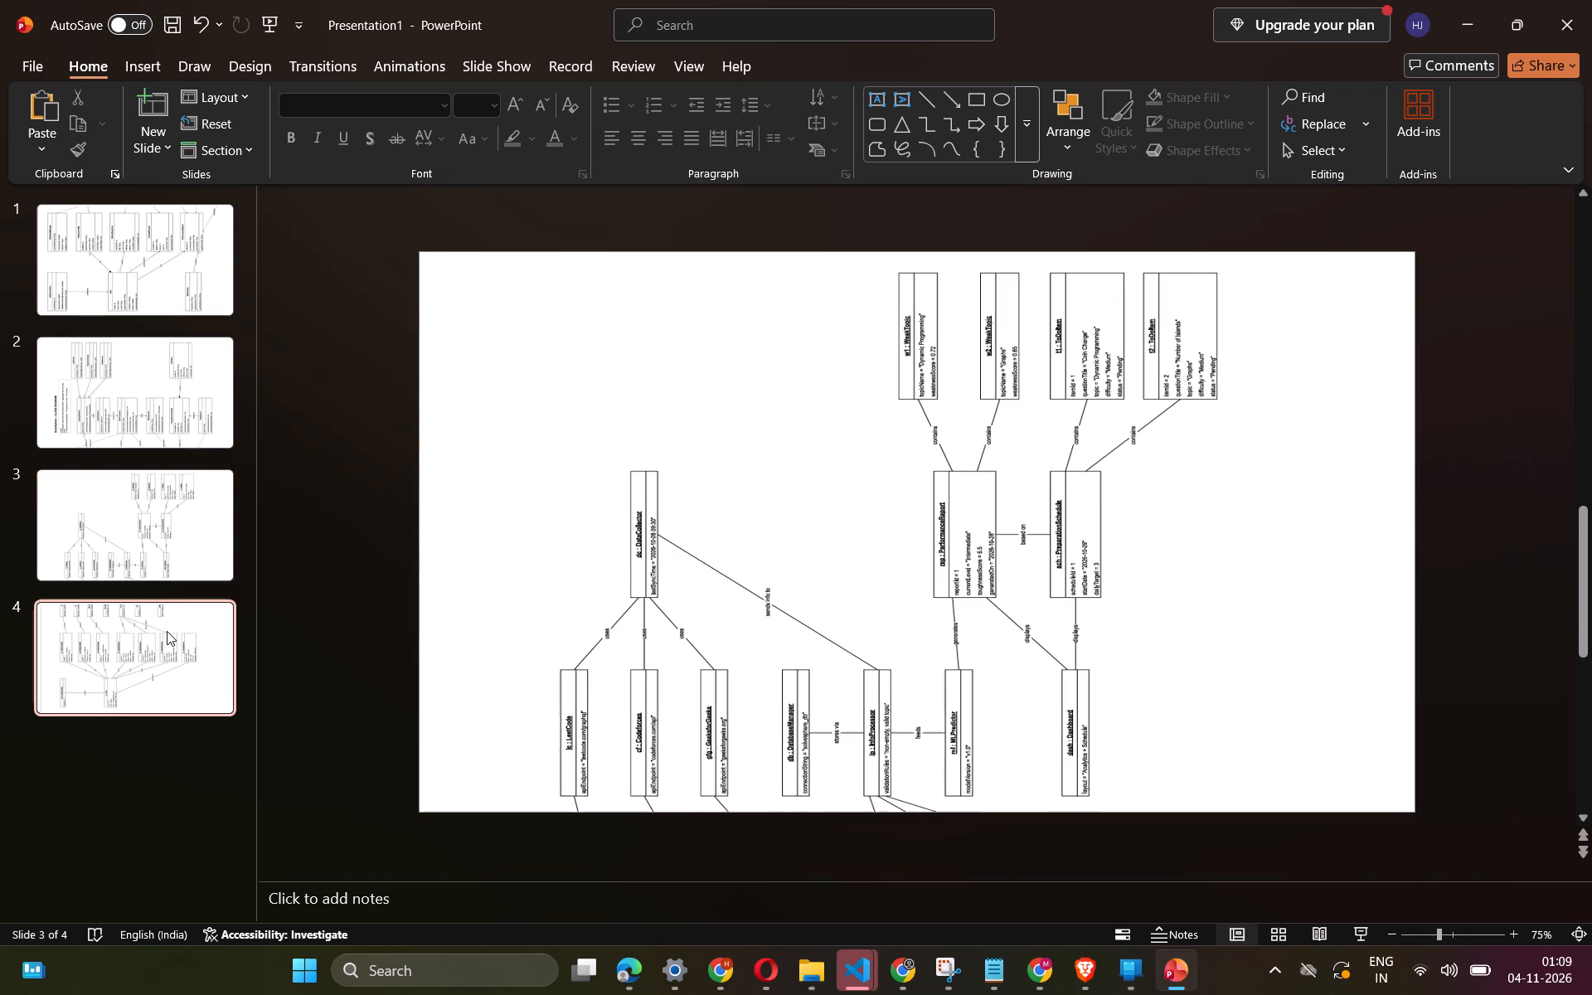
click(136, 362)
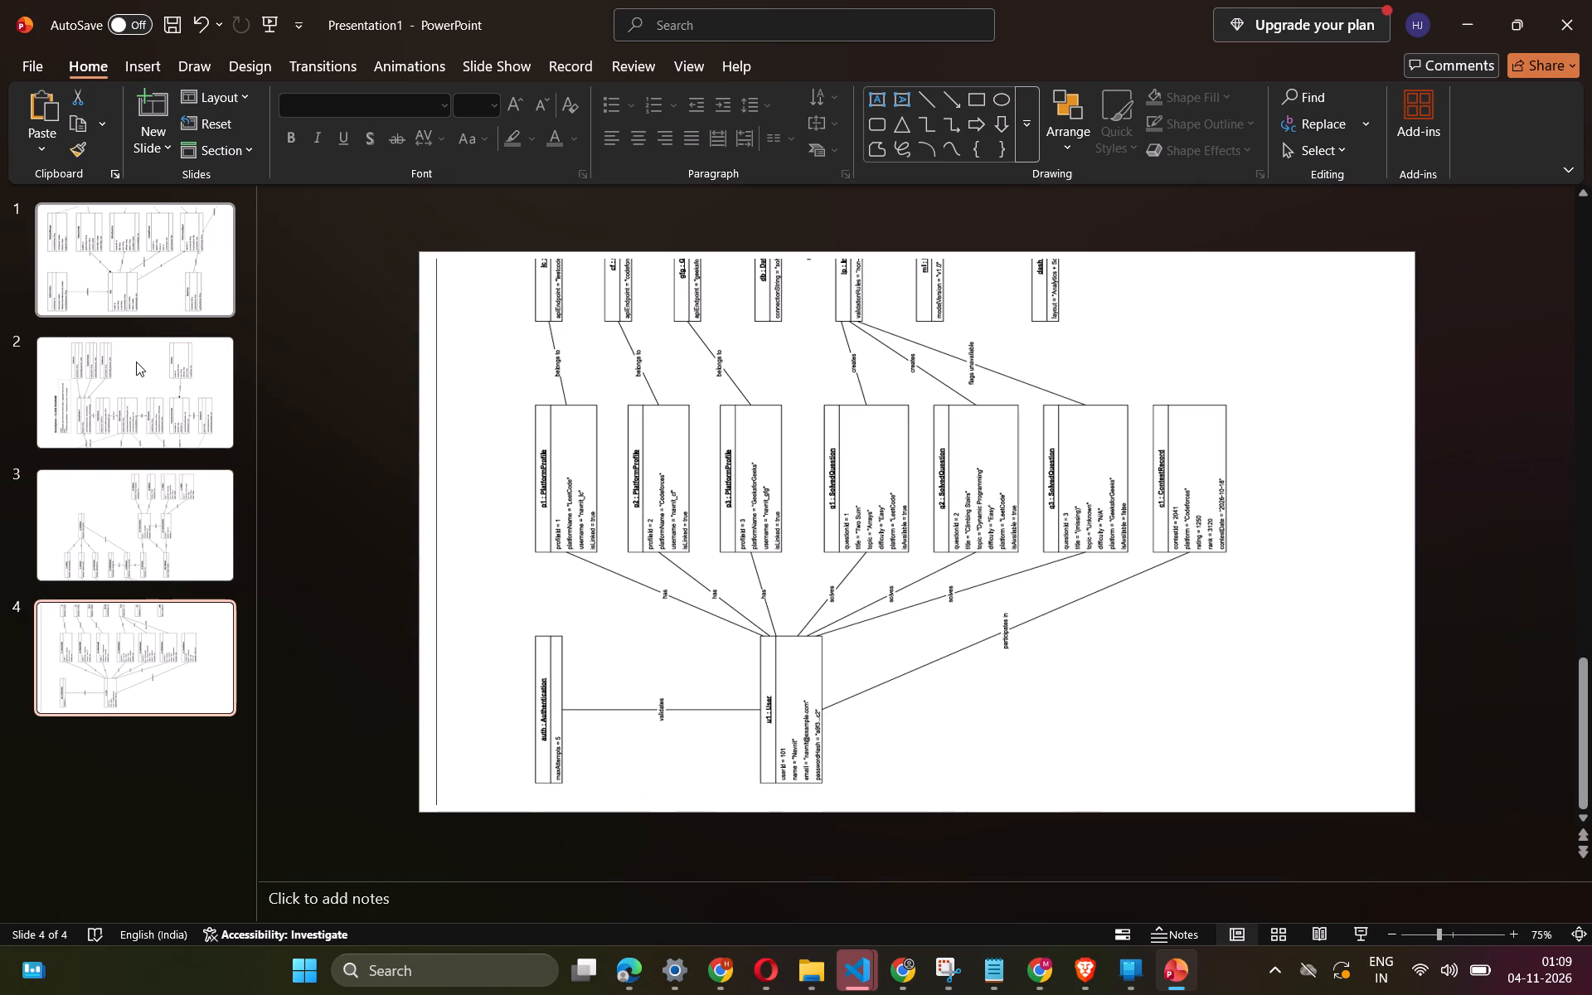
click(137, 406)
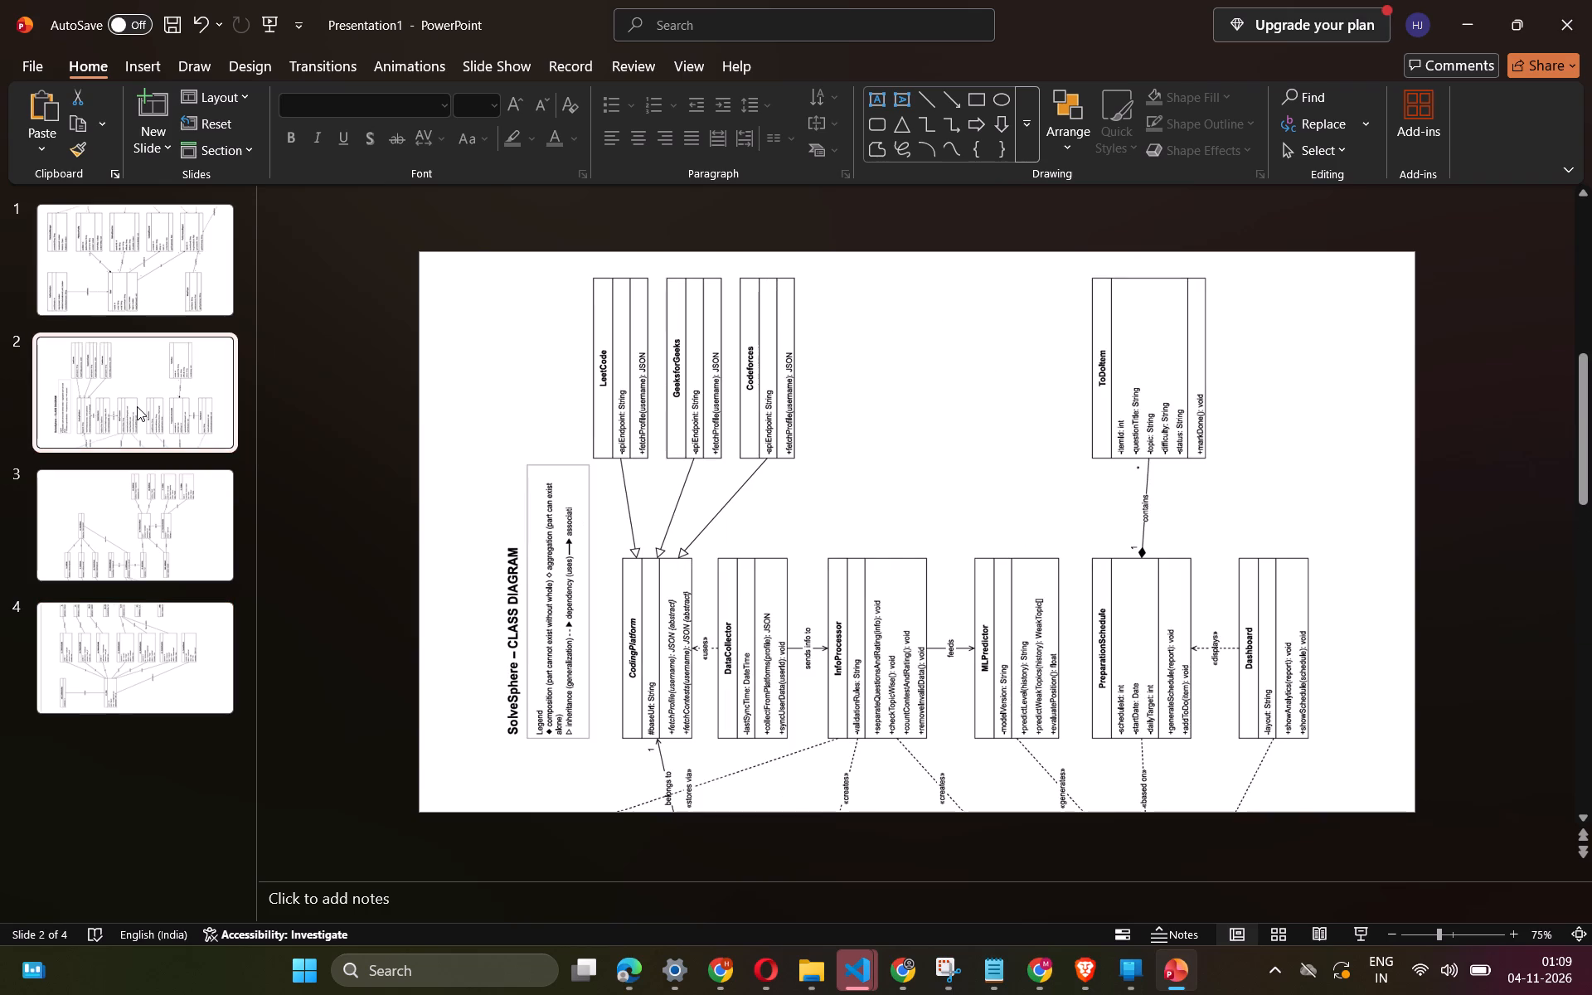
ctrl+scroll(1111, 769, up, 6)
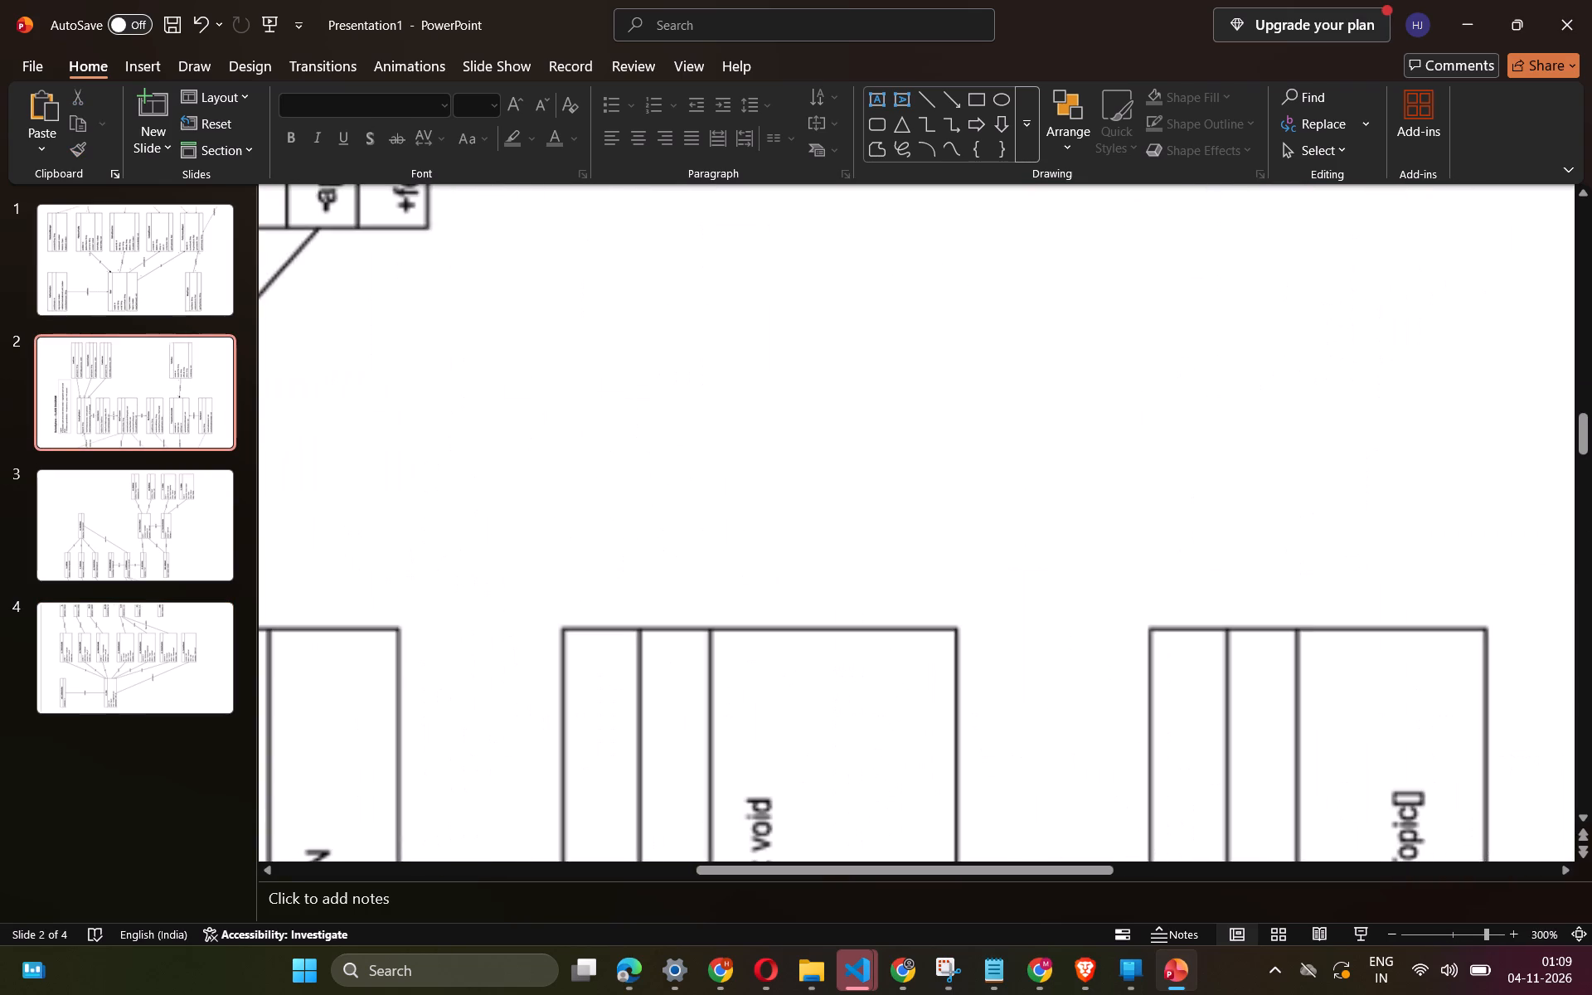
ctrl+scroll(1111, 769, down, 5)
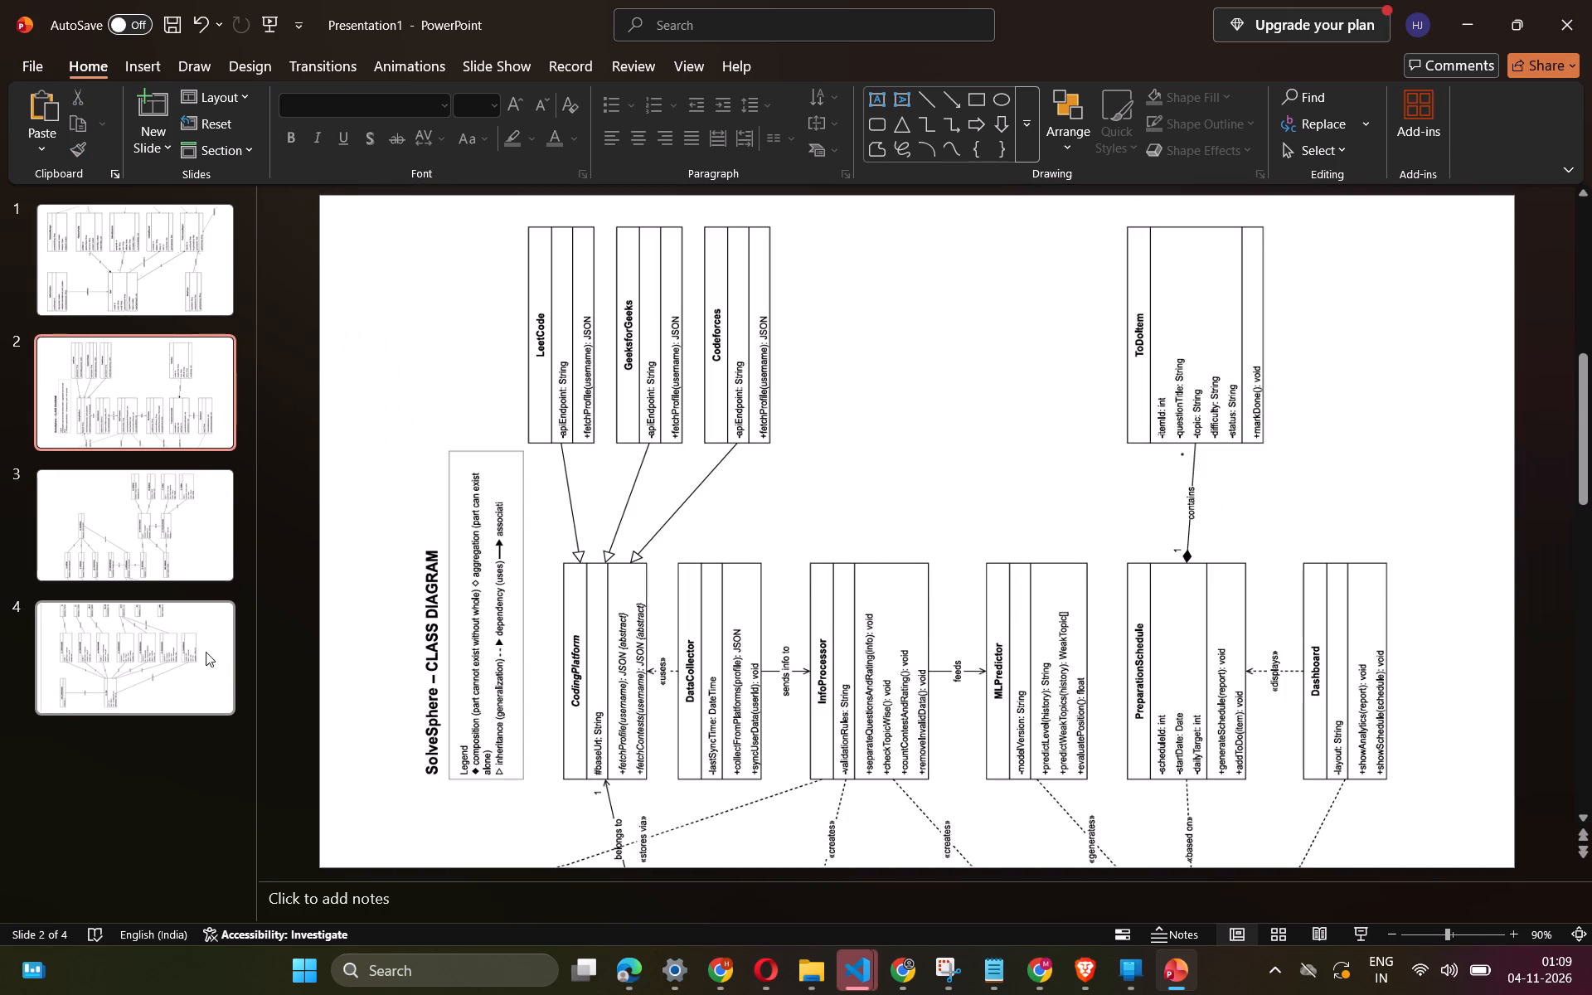
click(179, 650)
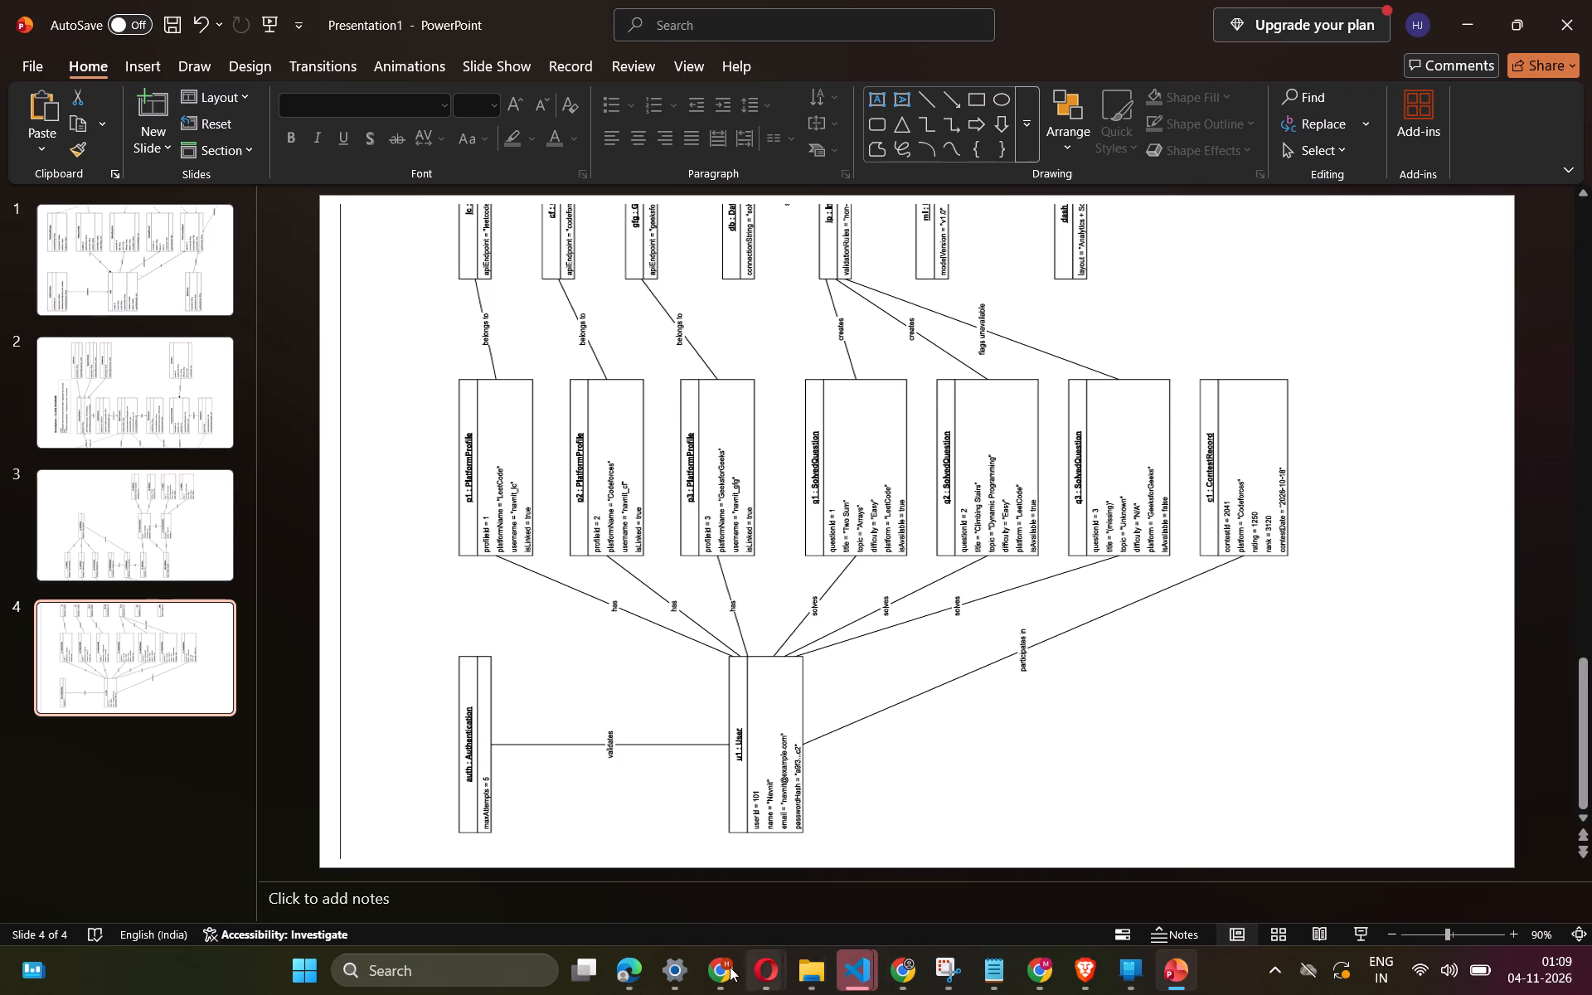
Switch to the PDF in Edge and snip page 2's bottom part, from just above the PlatformProfile–ContestRecord row to below the Authentication–User row.
click(641, 880)
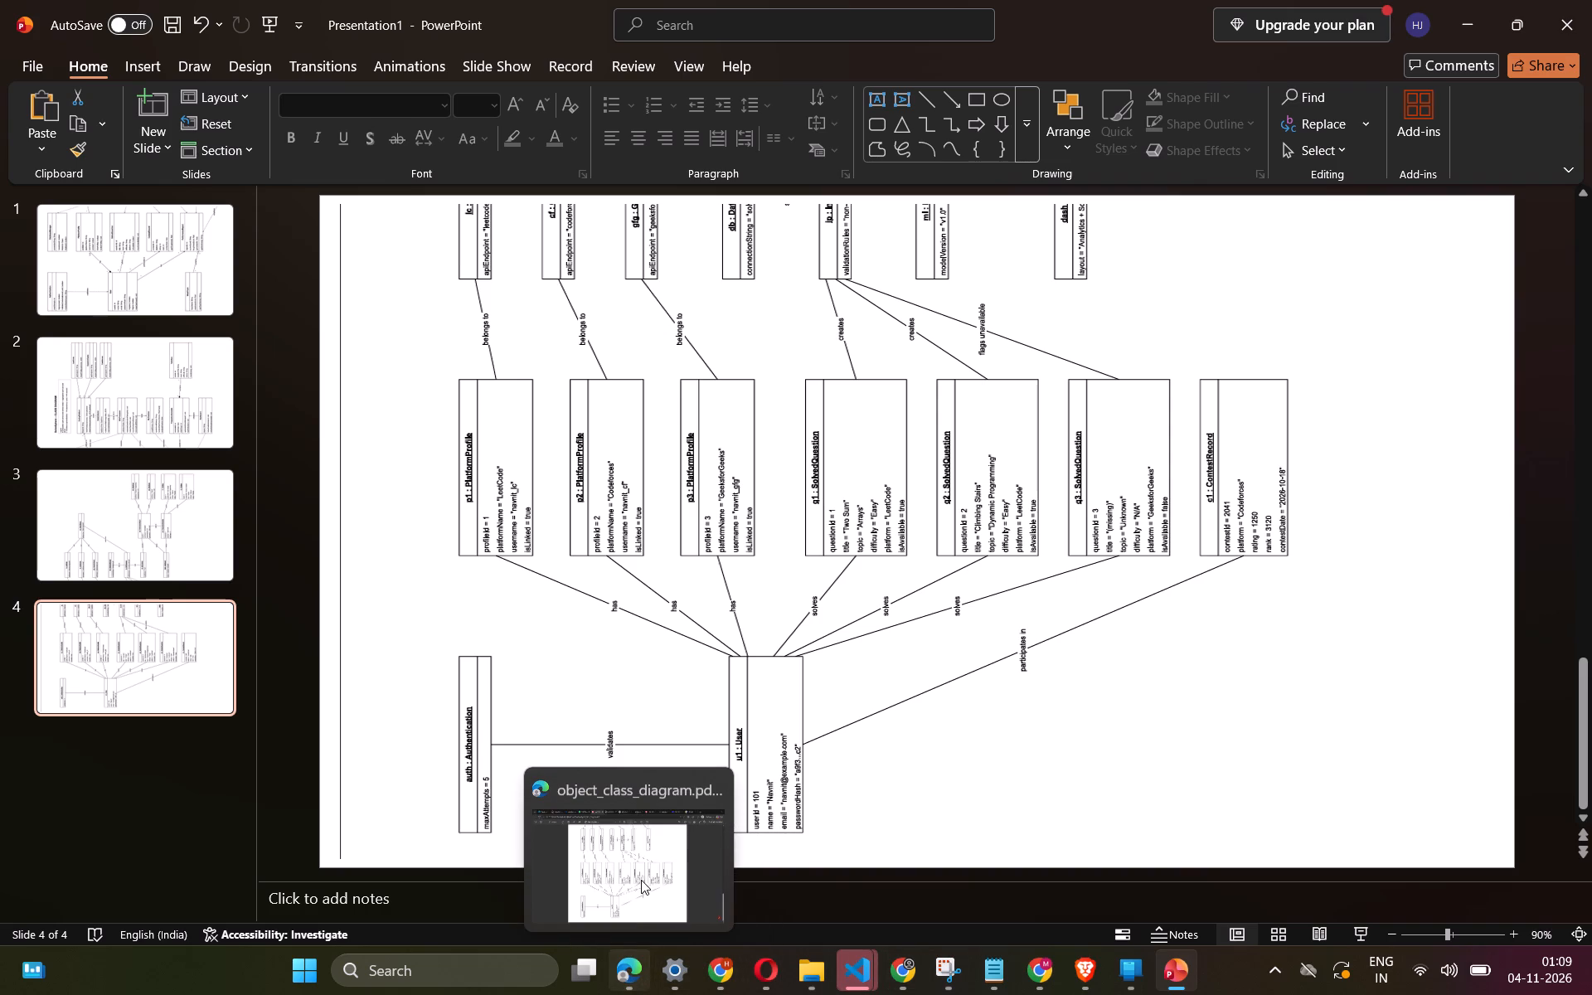
click(641, 880)
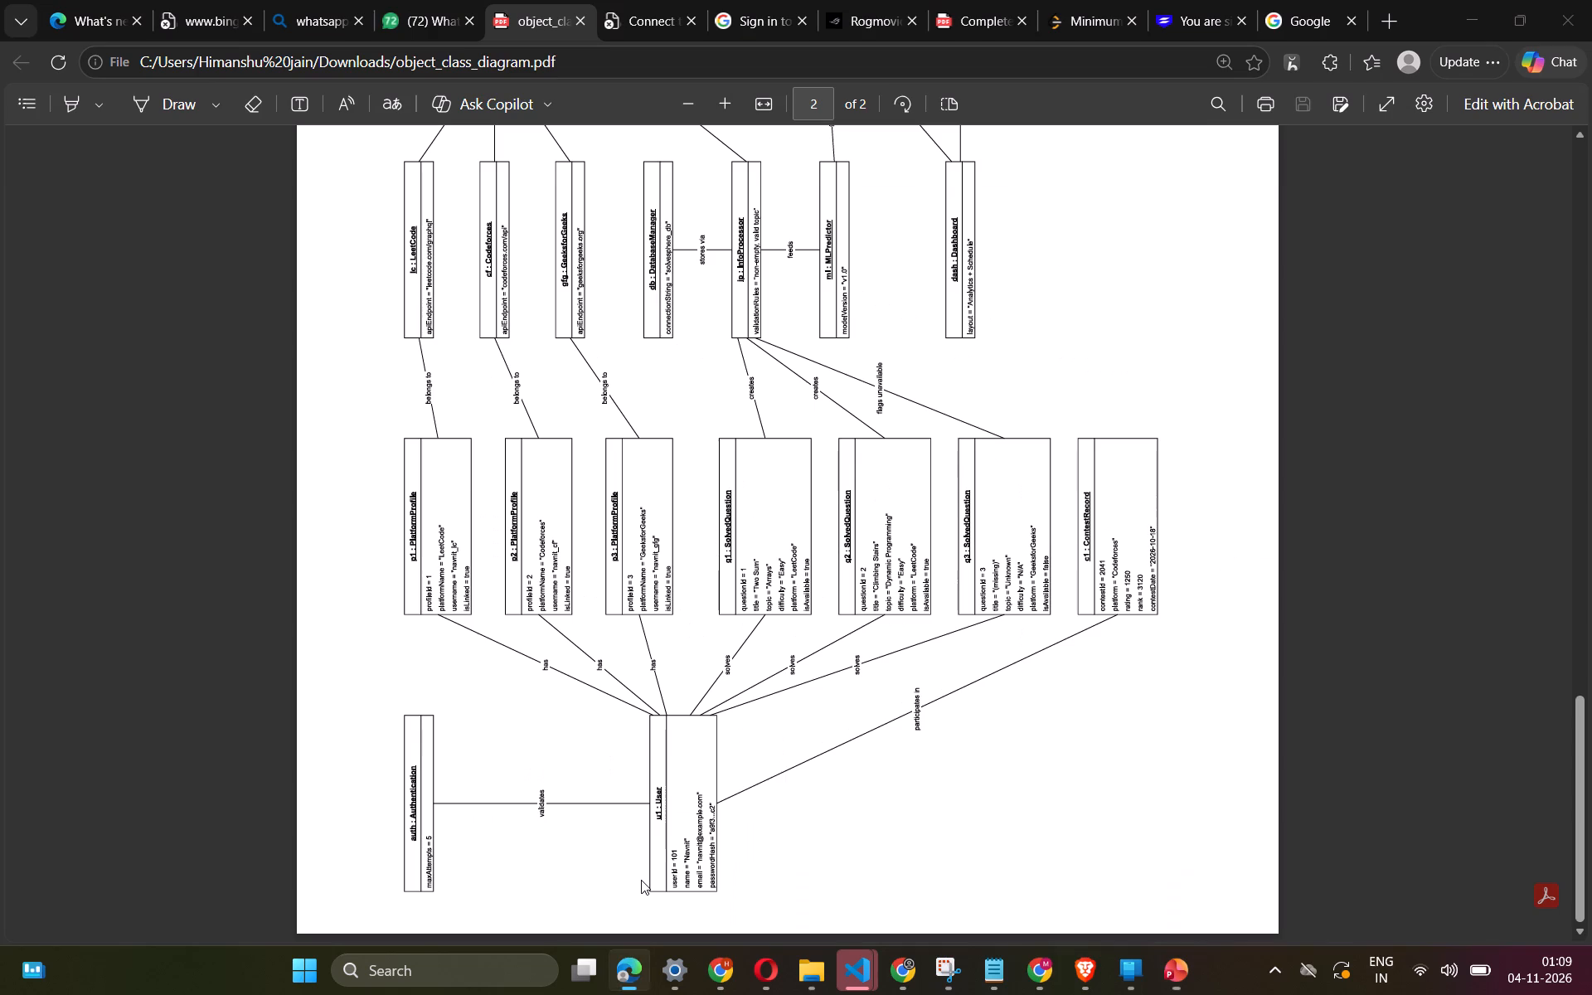
click(641, 880)
scroll(734, 679, down, 2)
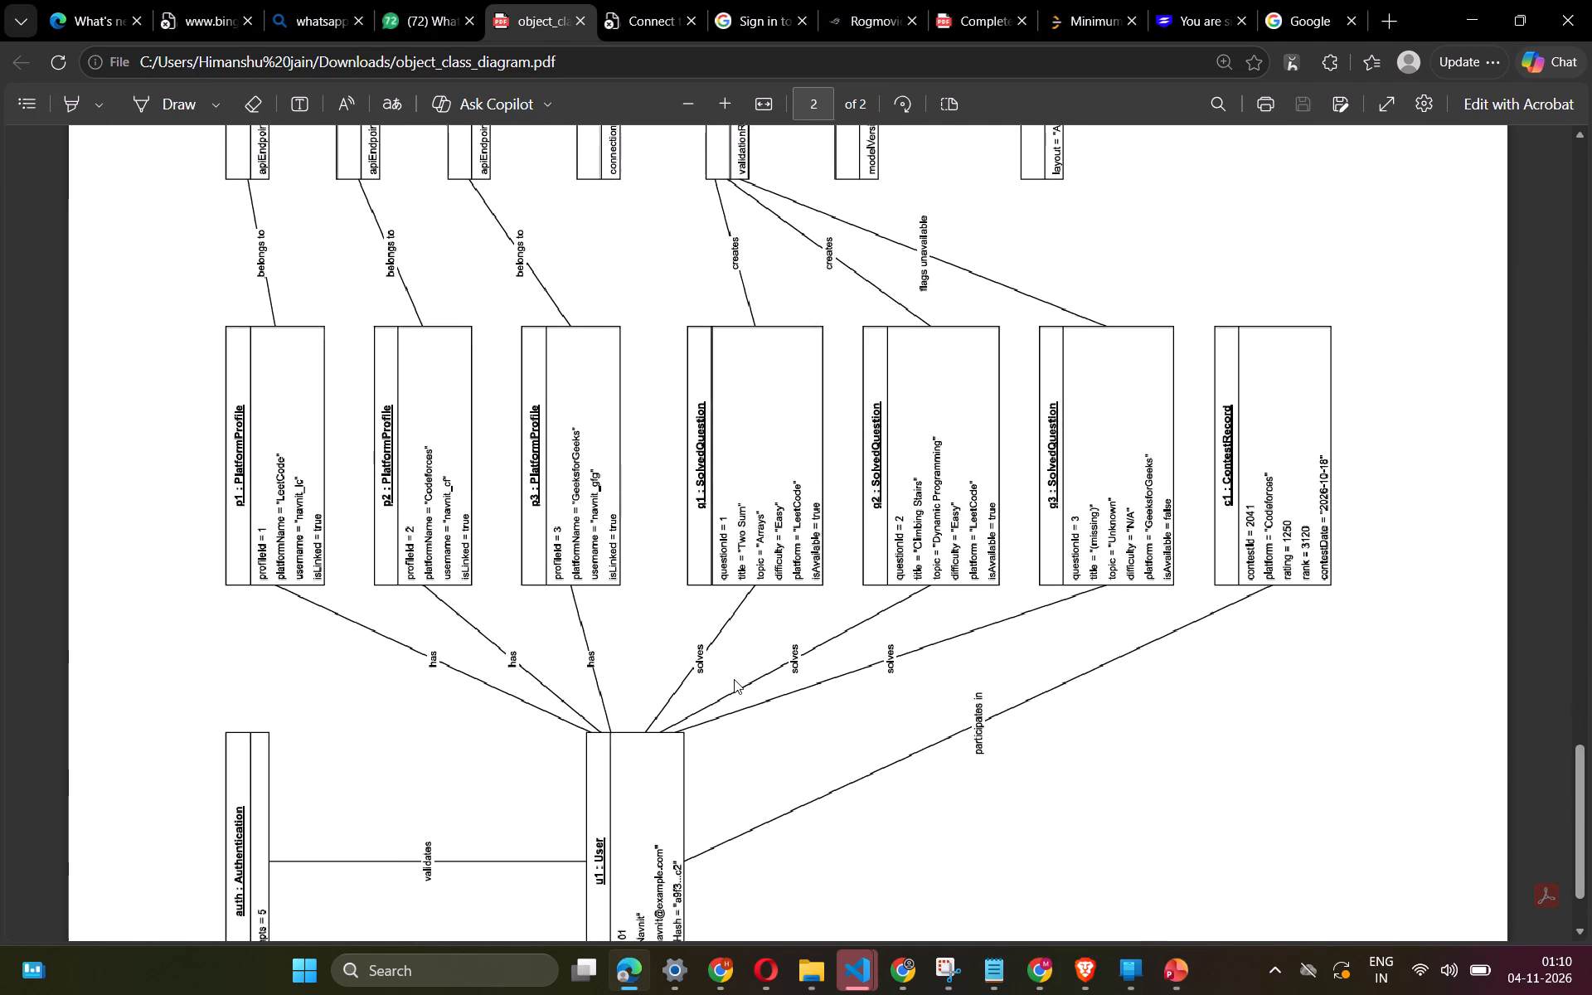
scroll(734, 679, down, 1)
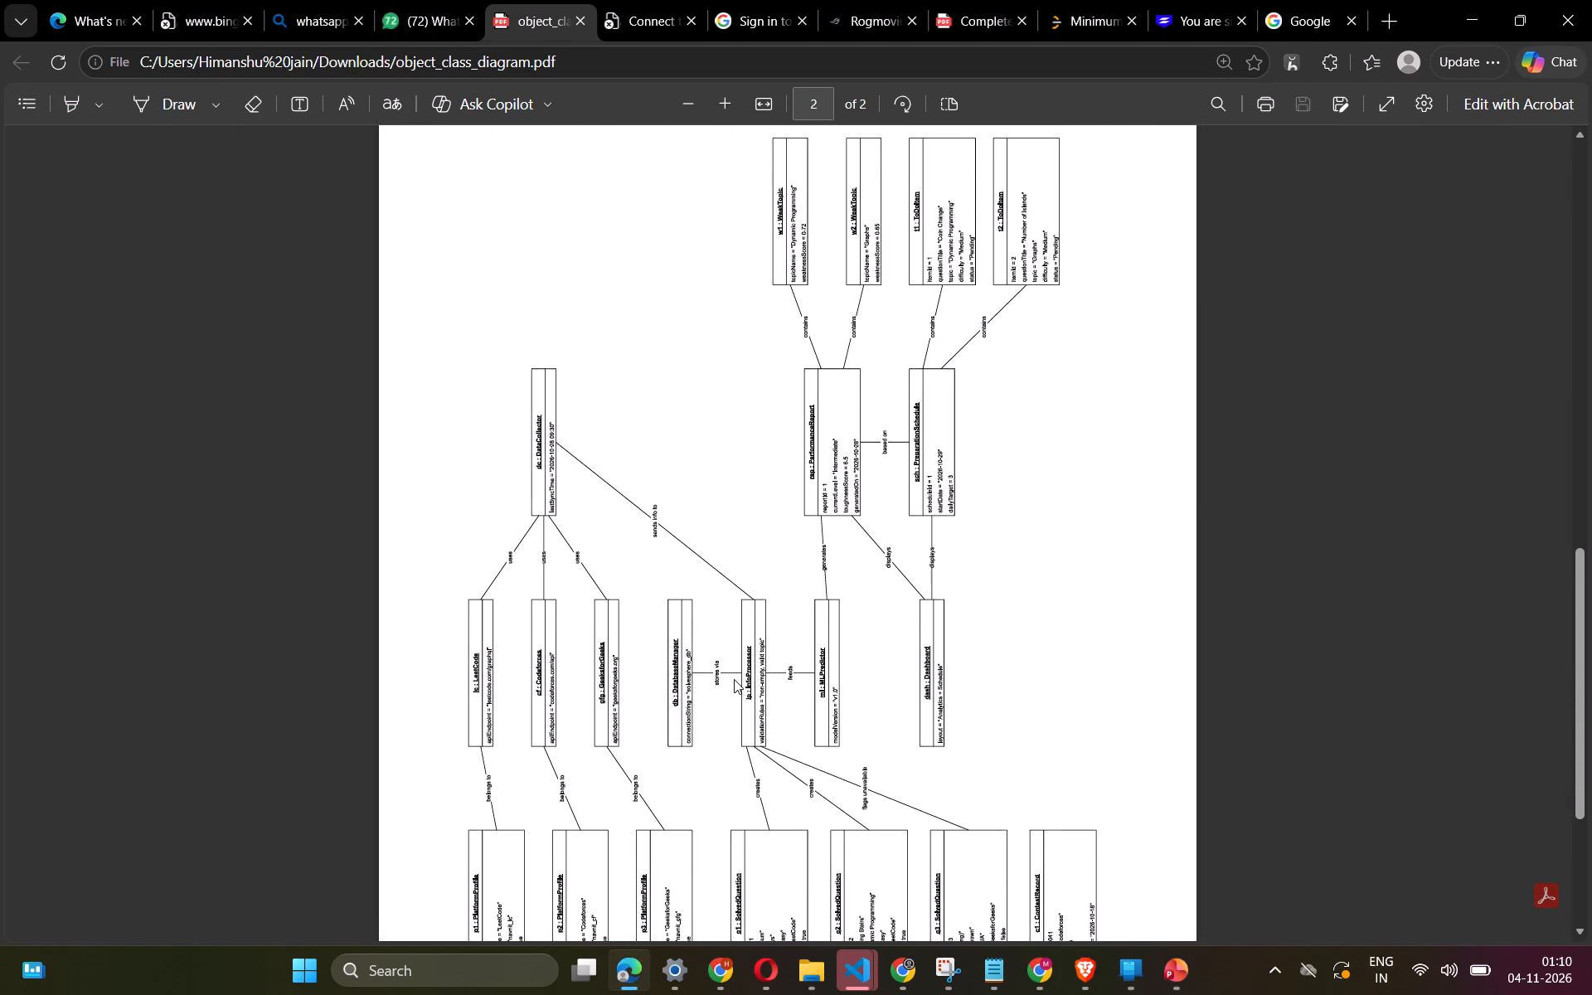
scroll(734, 679, down, 2)
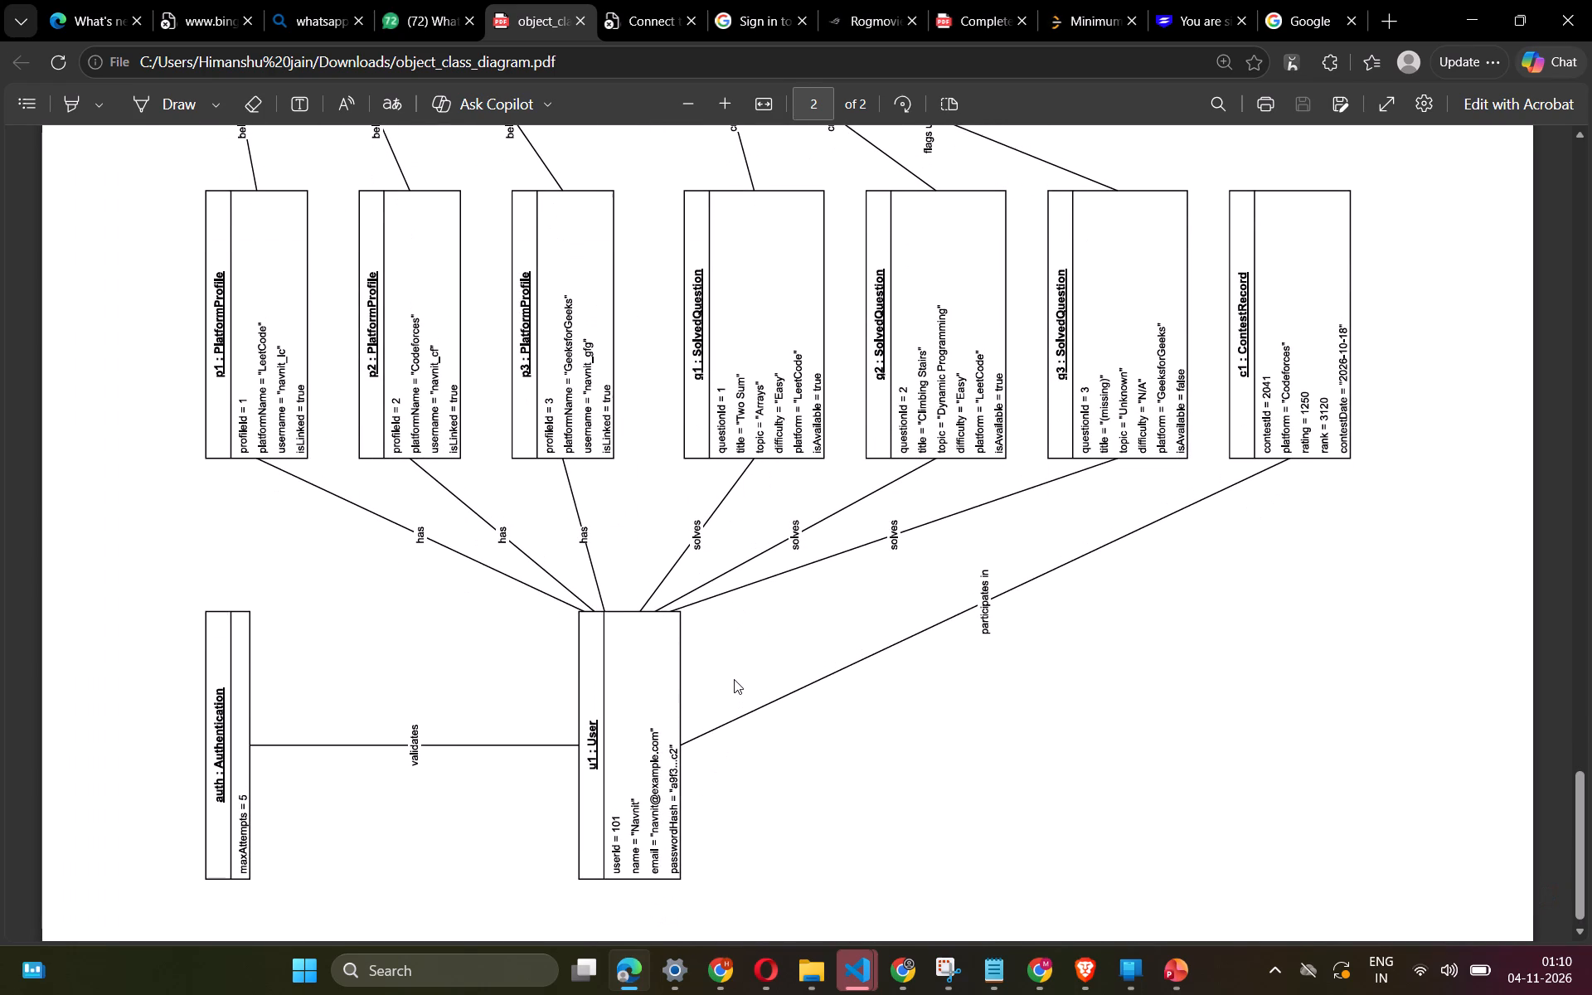
key(shift+super+s)
drag(52, 148, 89, 151)
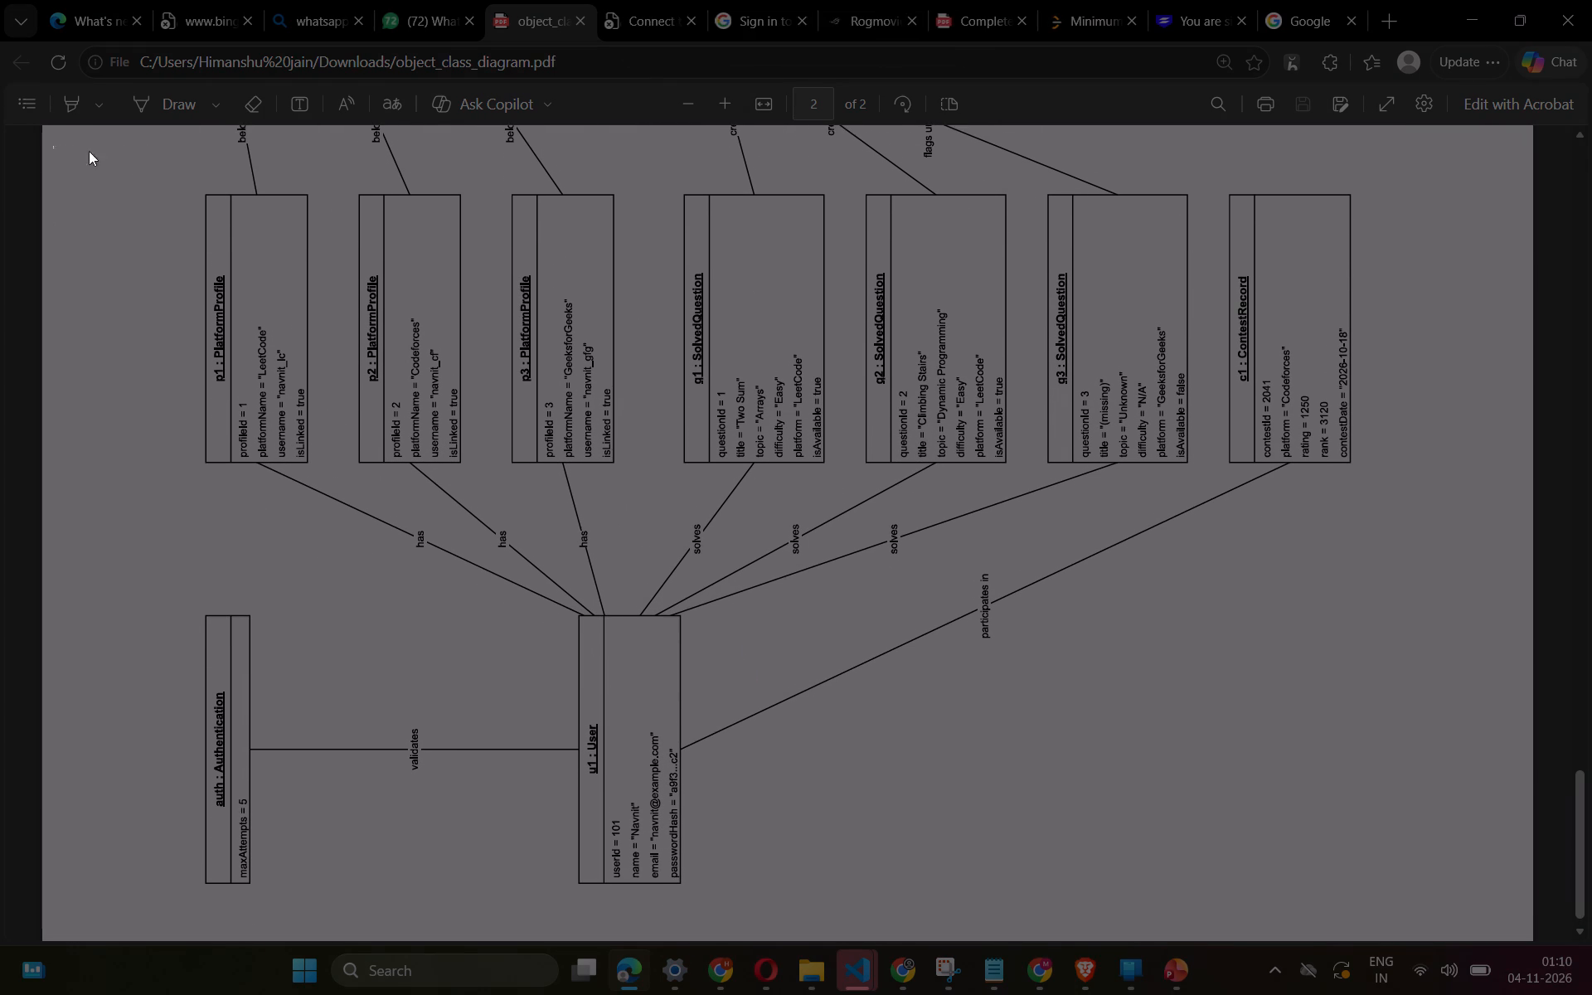
drag(89, 151, 1526, 965)
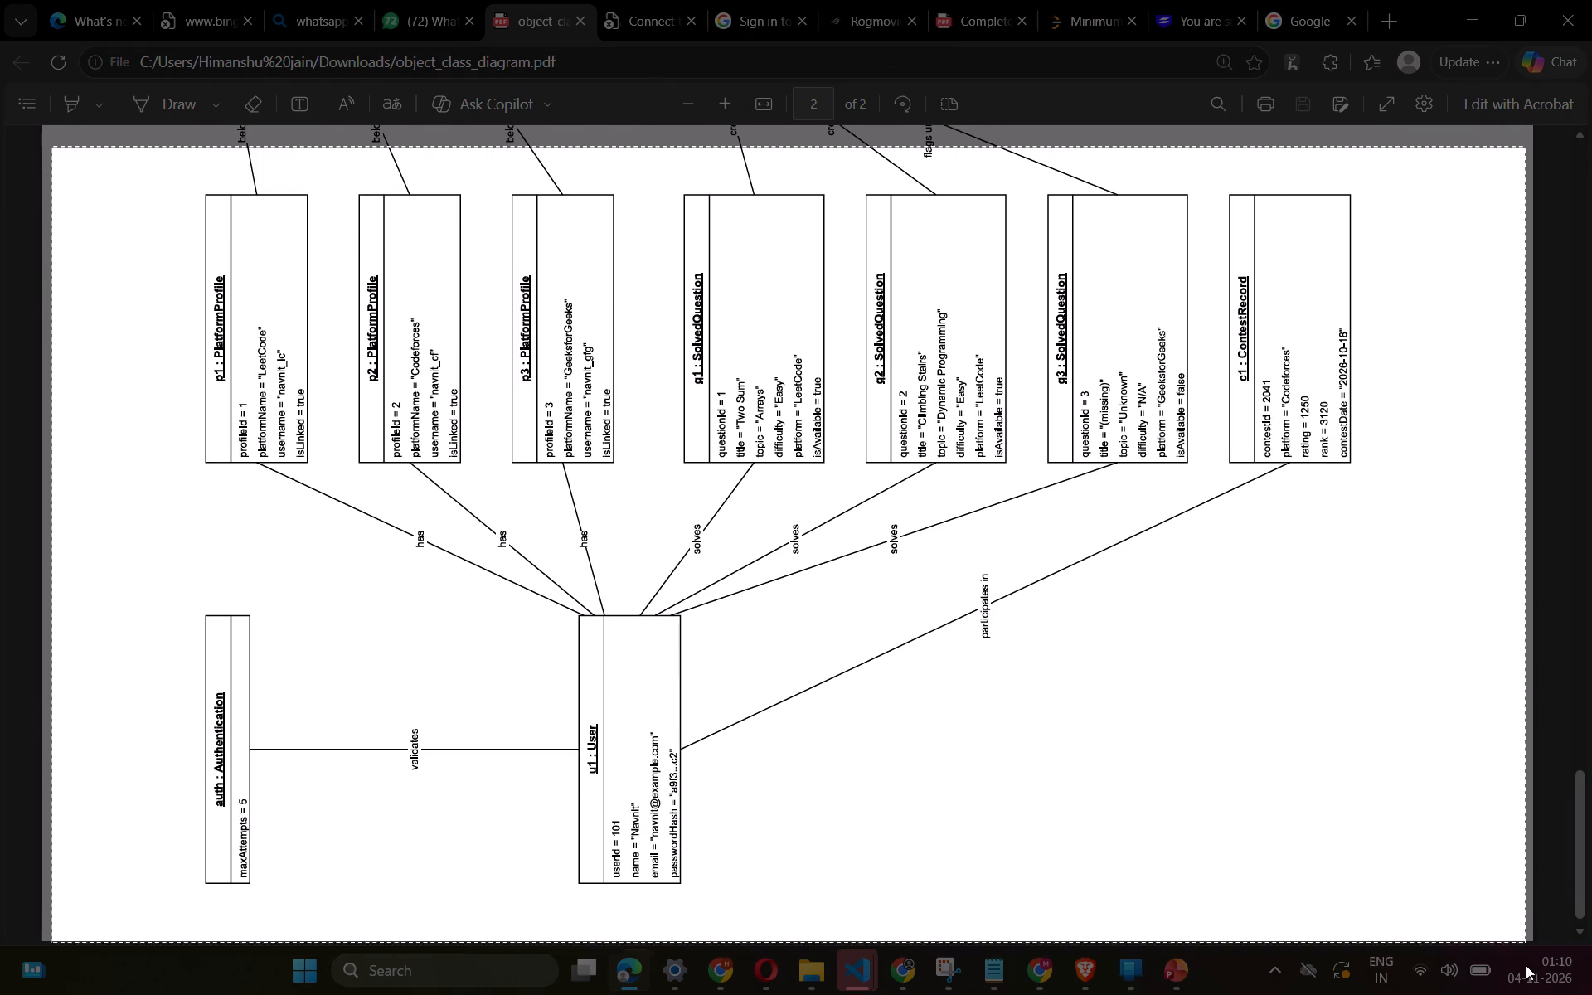
drag(1526, 965, 1526, 927)
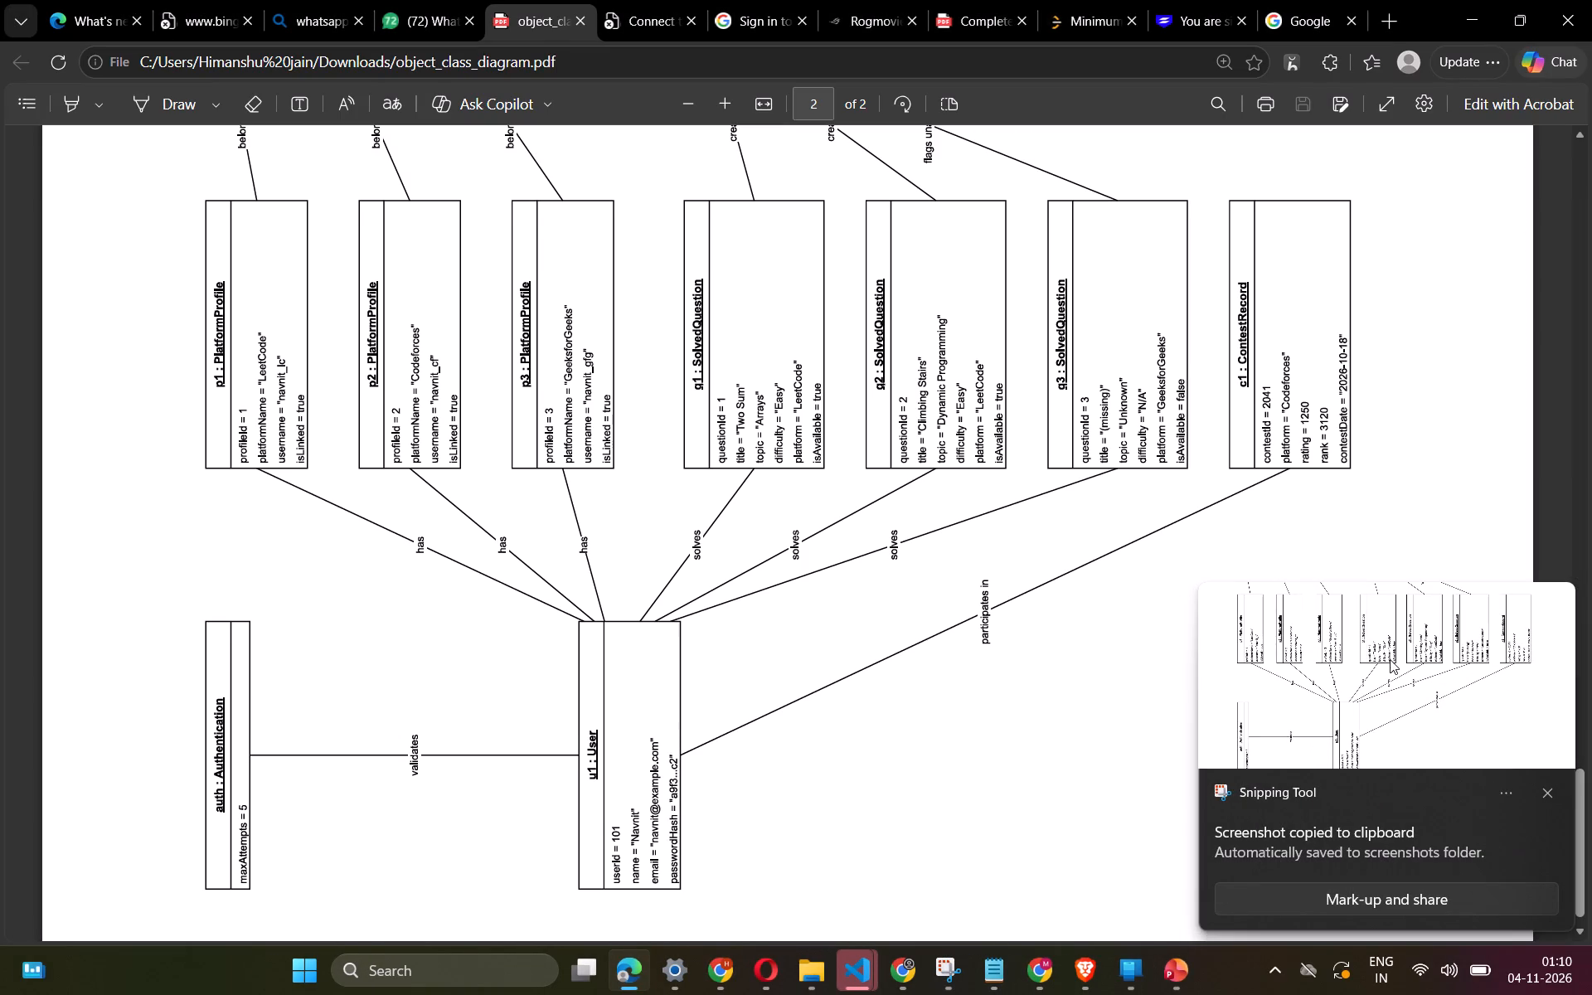
Switch to PowerPoint, replace slide 4's picture with the new capture, and scale it to 33.64 cm wide by 17.81 cm high.
click(1176, 994)
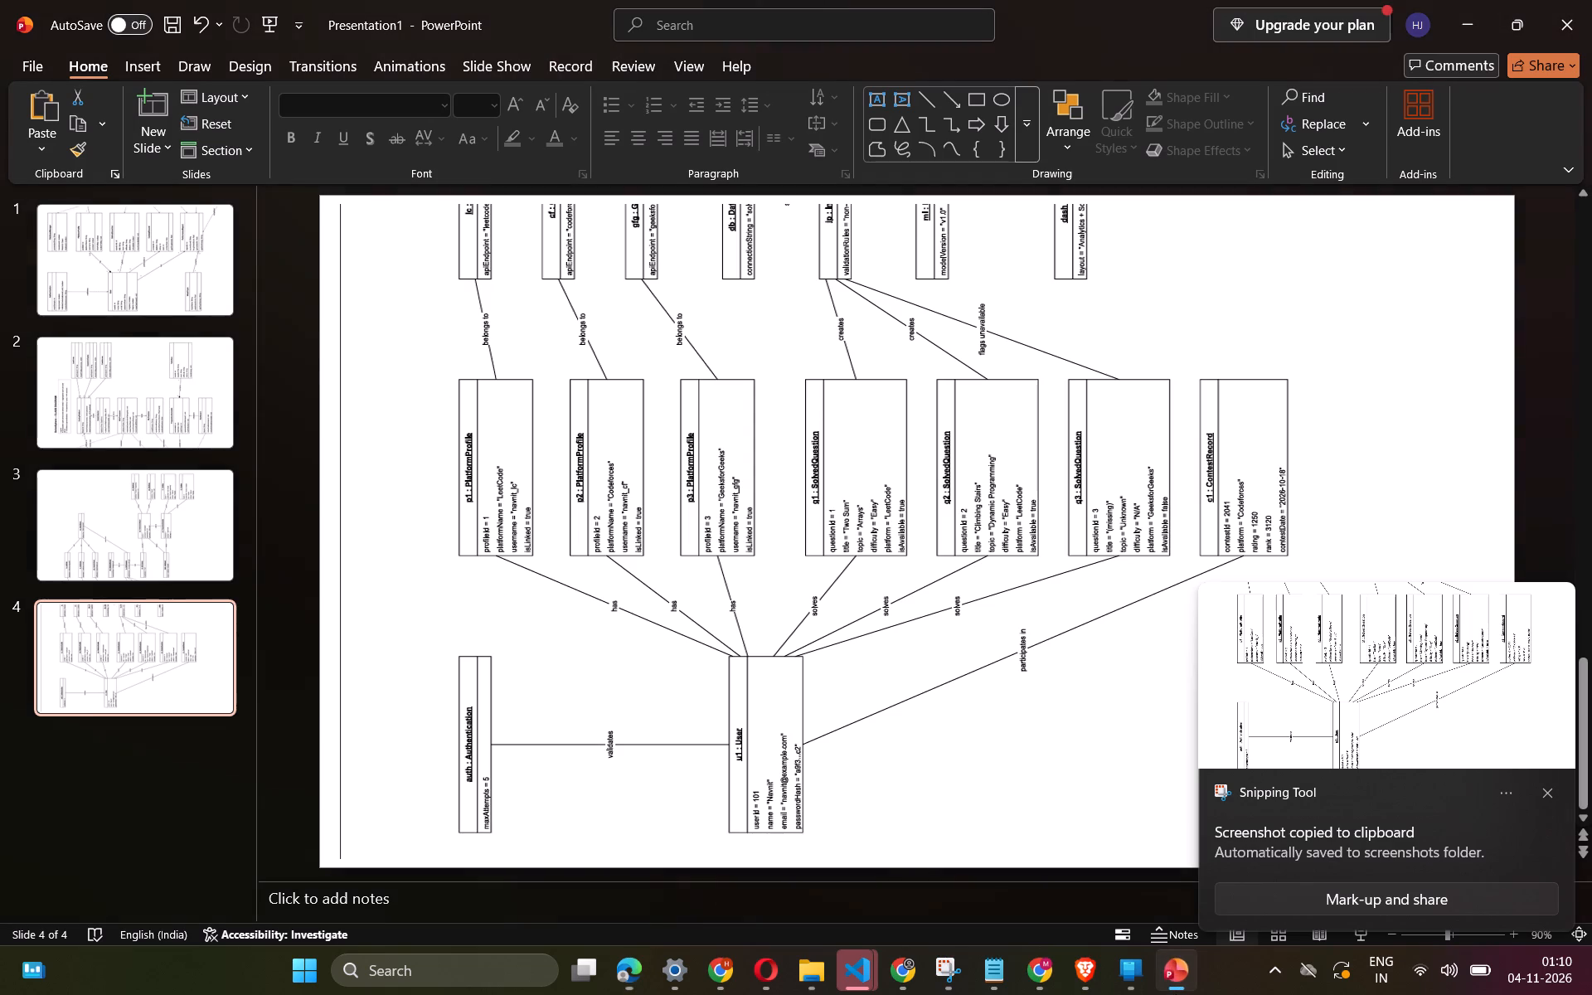
click(755, 561)
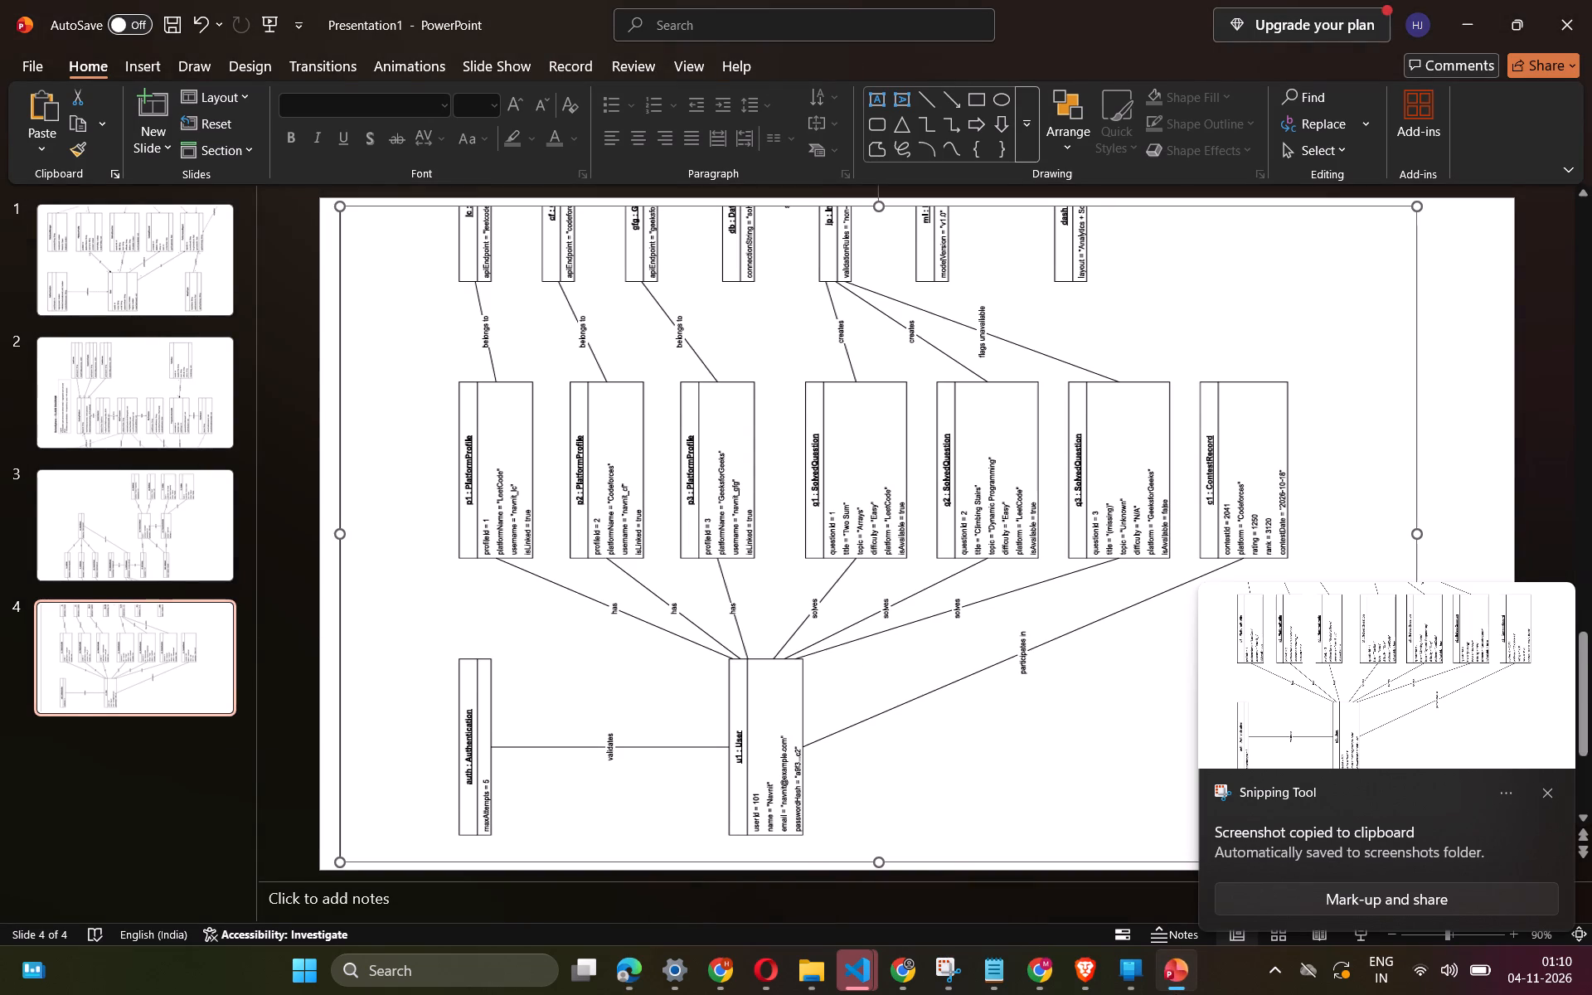
right_click(755, 561)
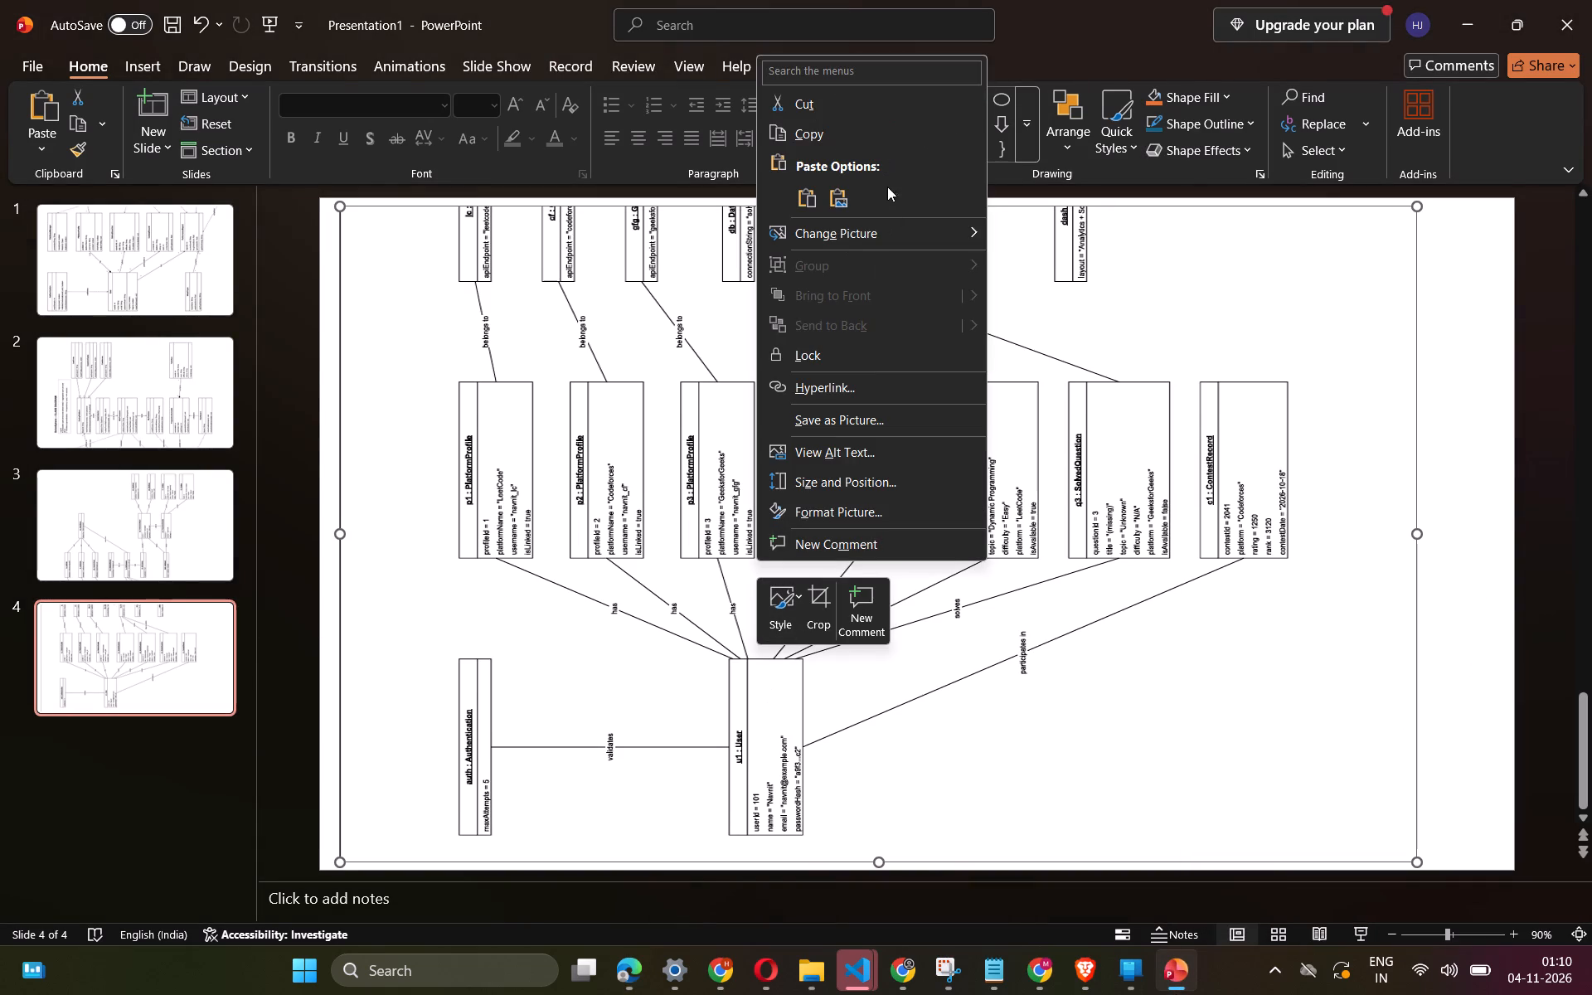
key(Delete)
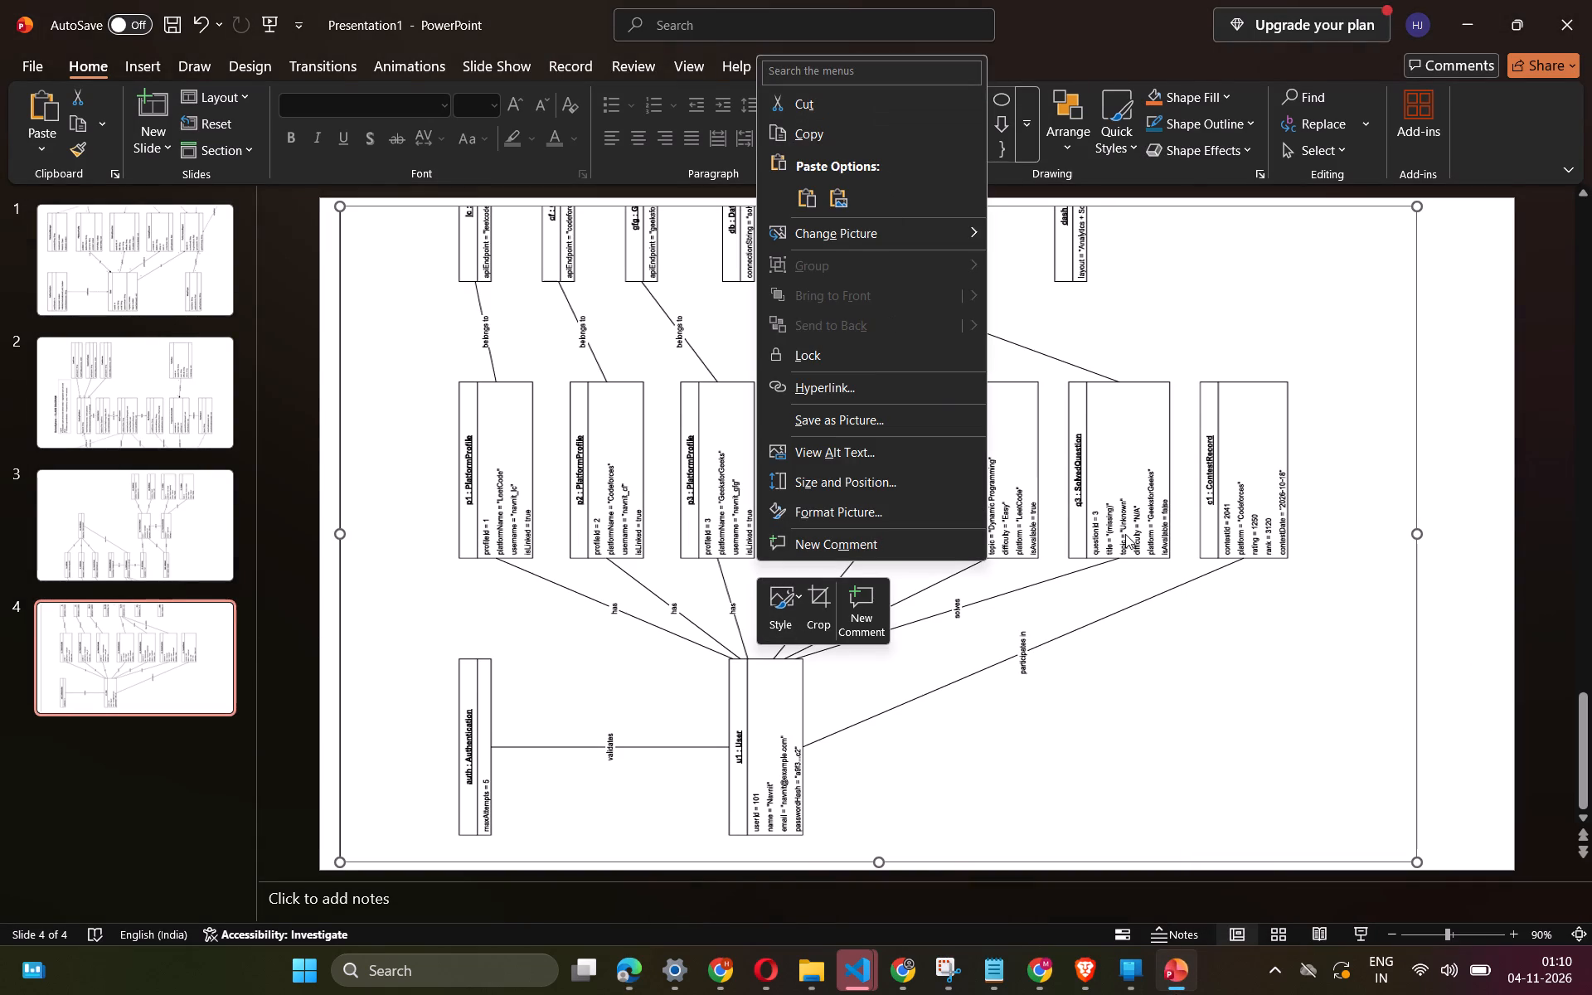
click(1125, 534)
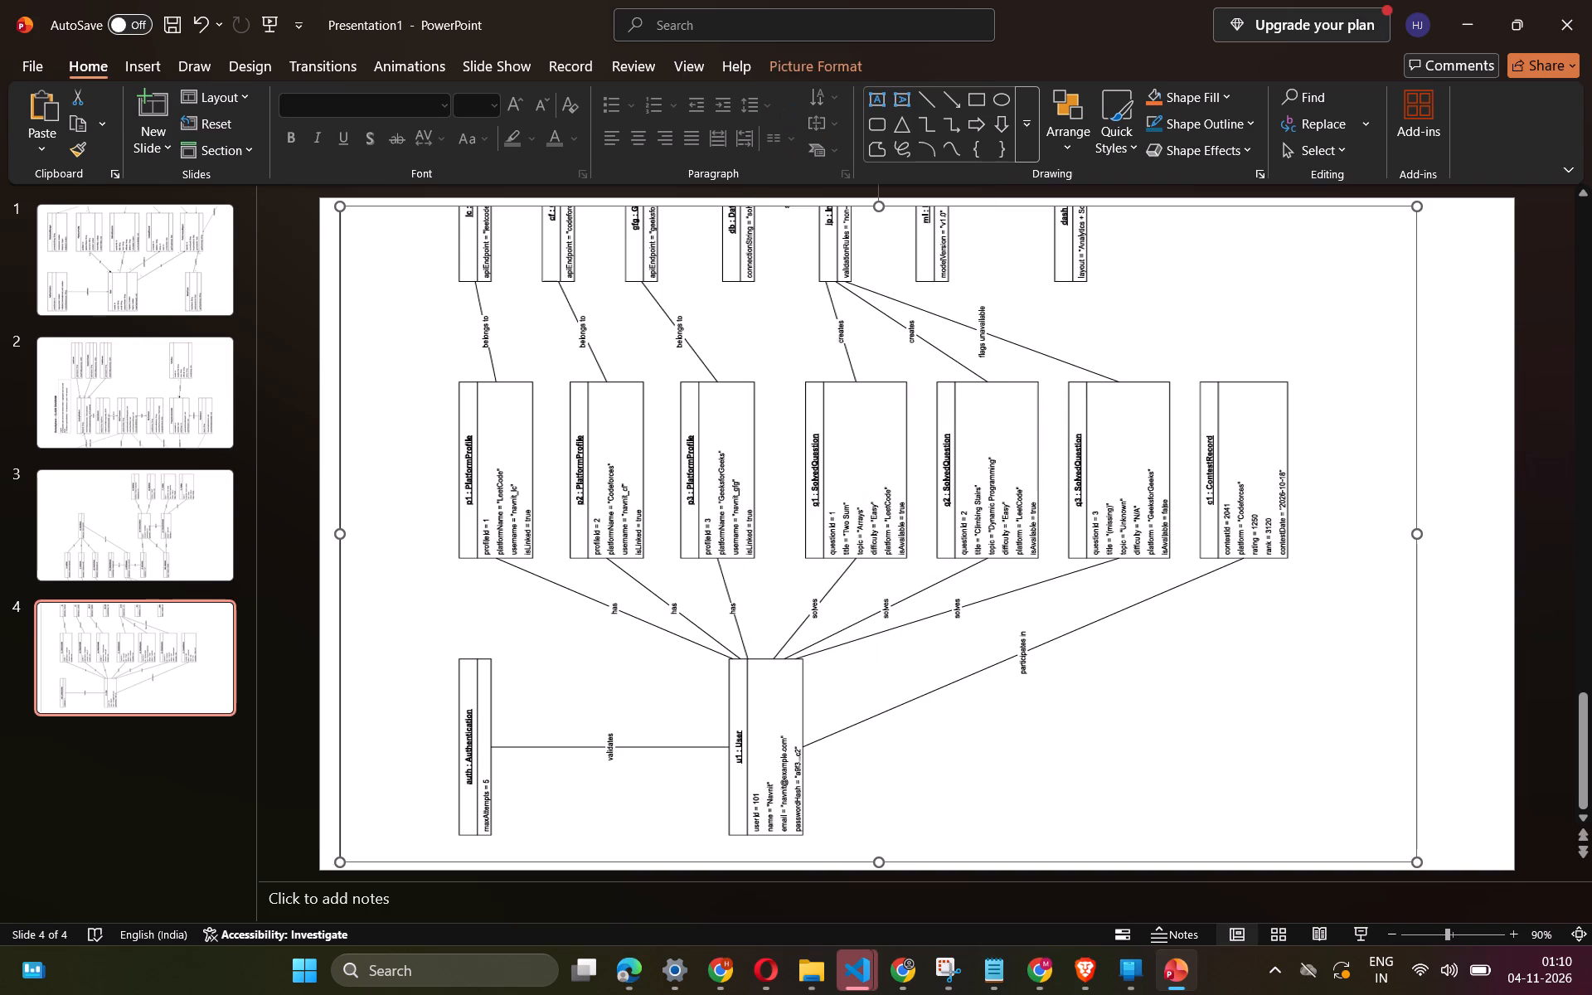
key(Delete)
key(ctrl+v)
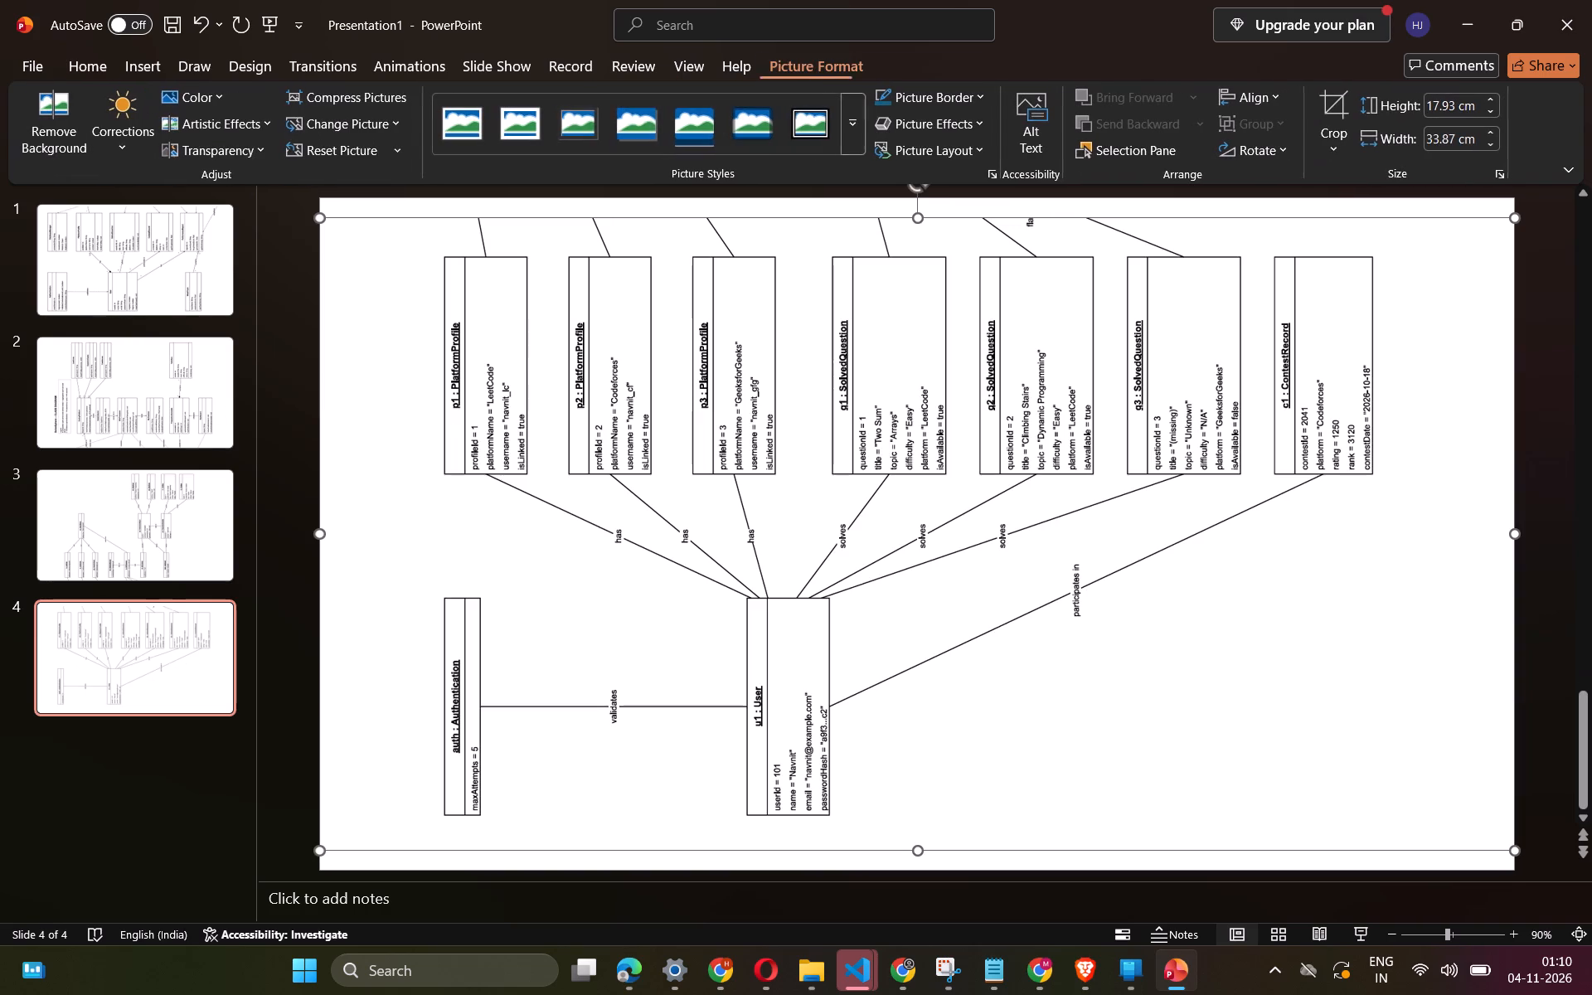
drag(1513, 854, 1484, 845)
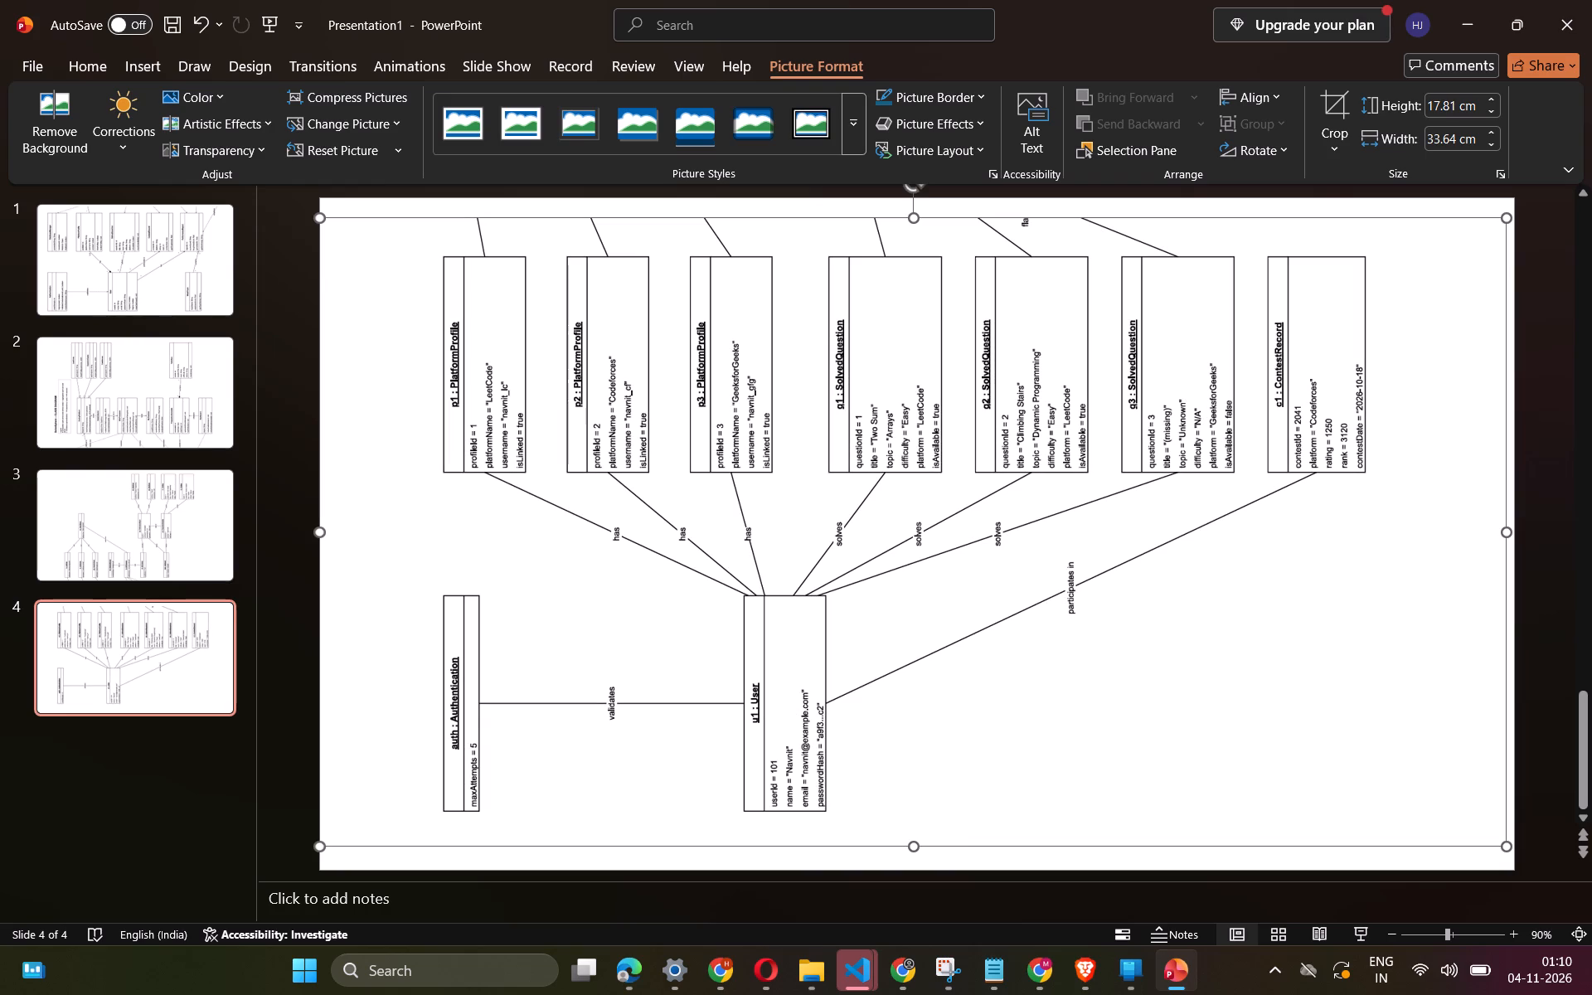
double_click(430, 853)
Delete the object diagram picture from slide 3, leaving that slide open.
click(124, 535)
click(124, 535)
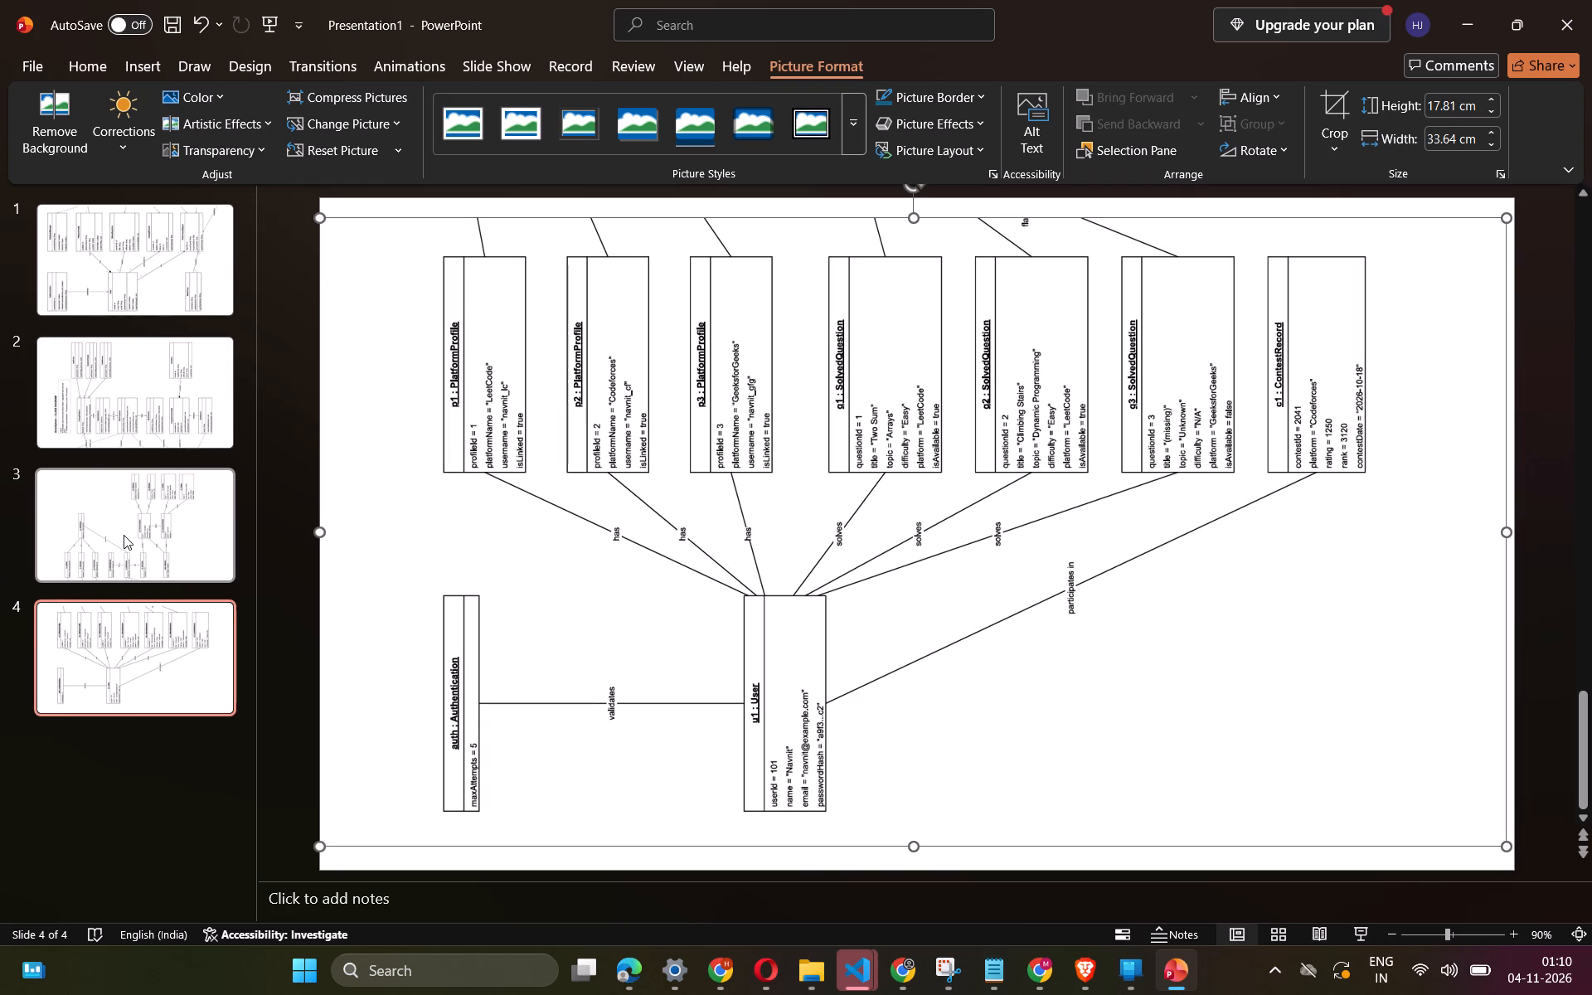
click(124, 535)
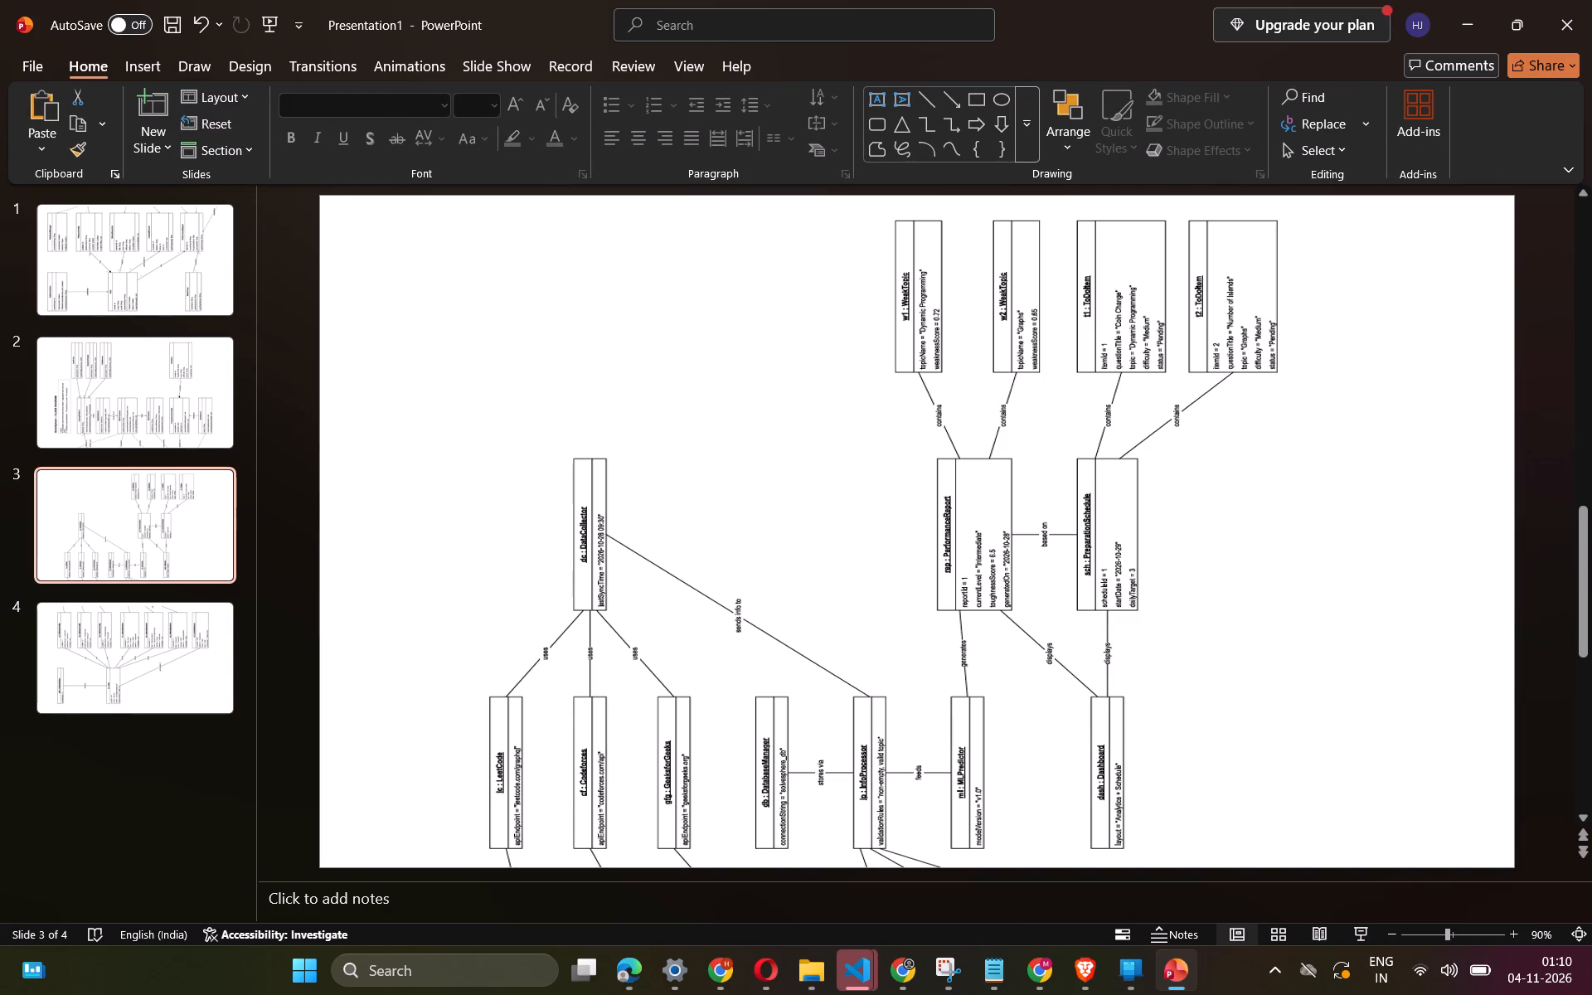
click(609, 377)
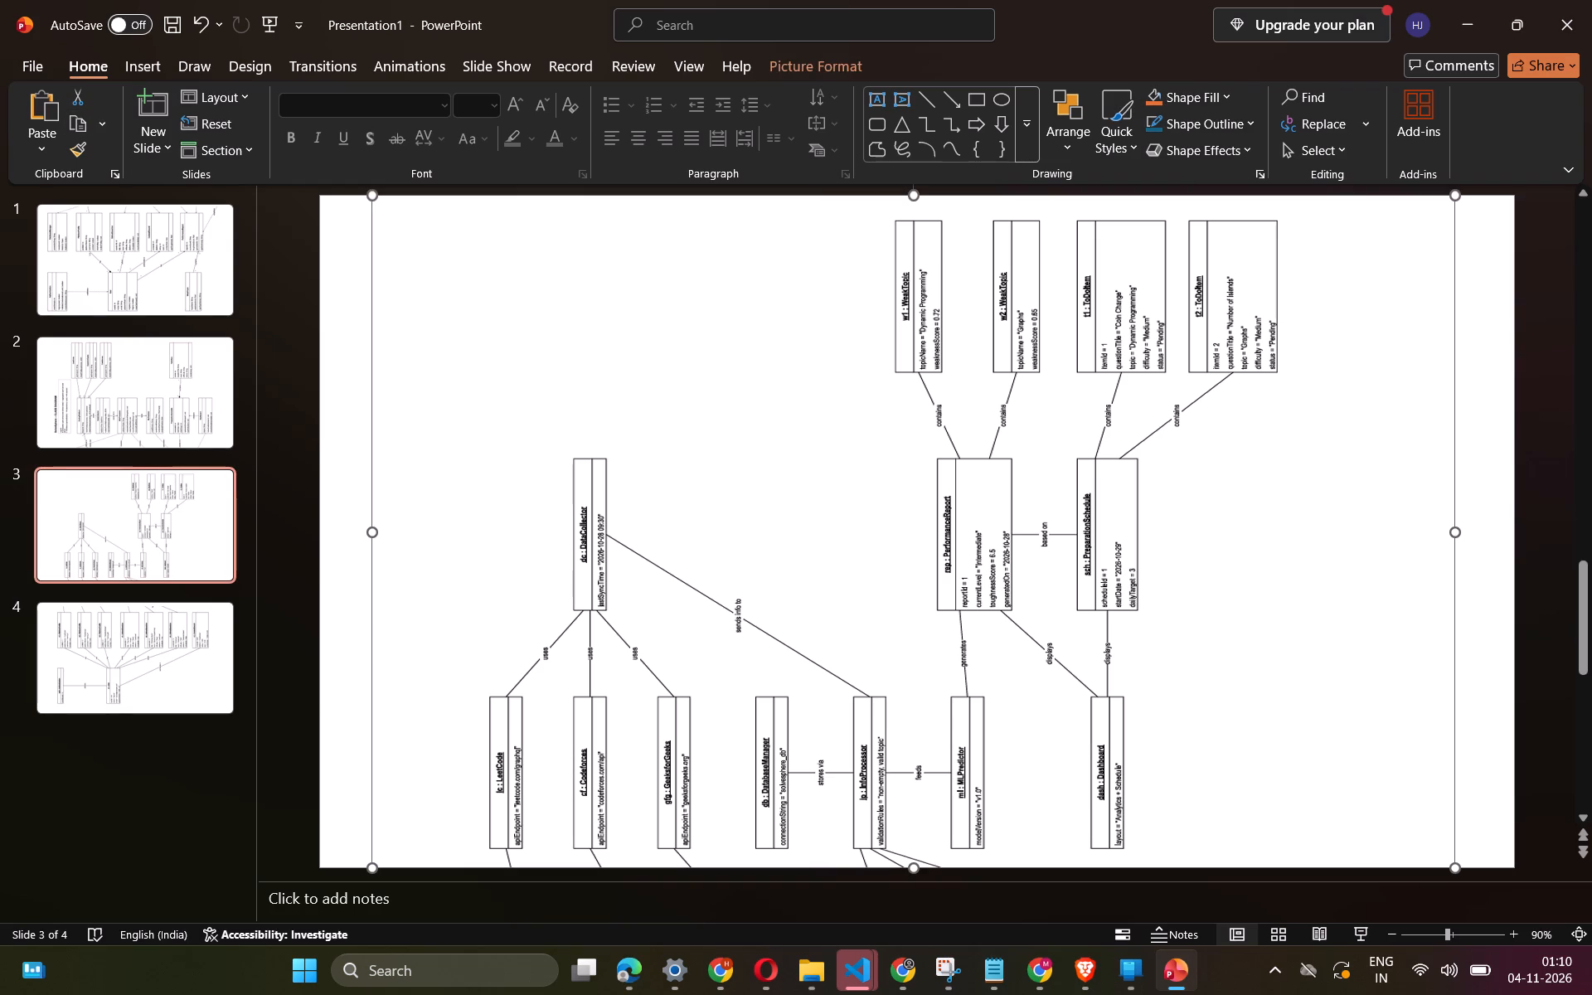
key(Delete)
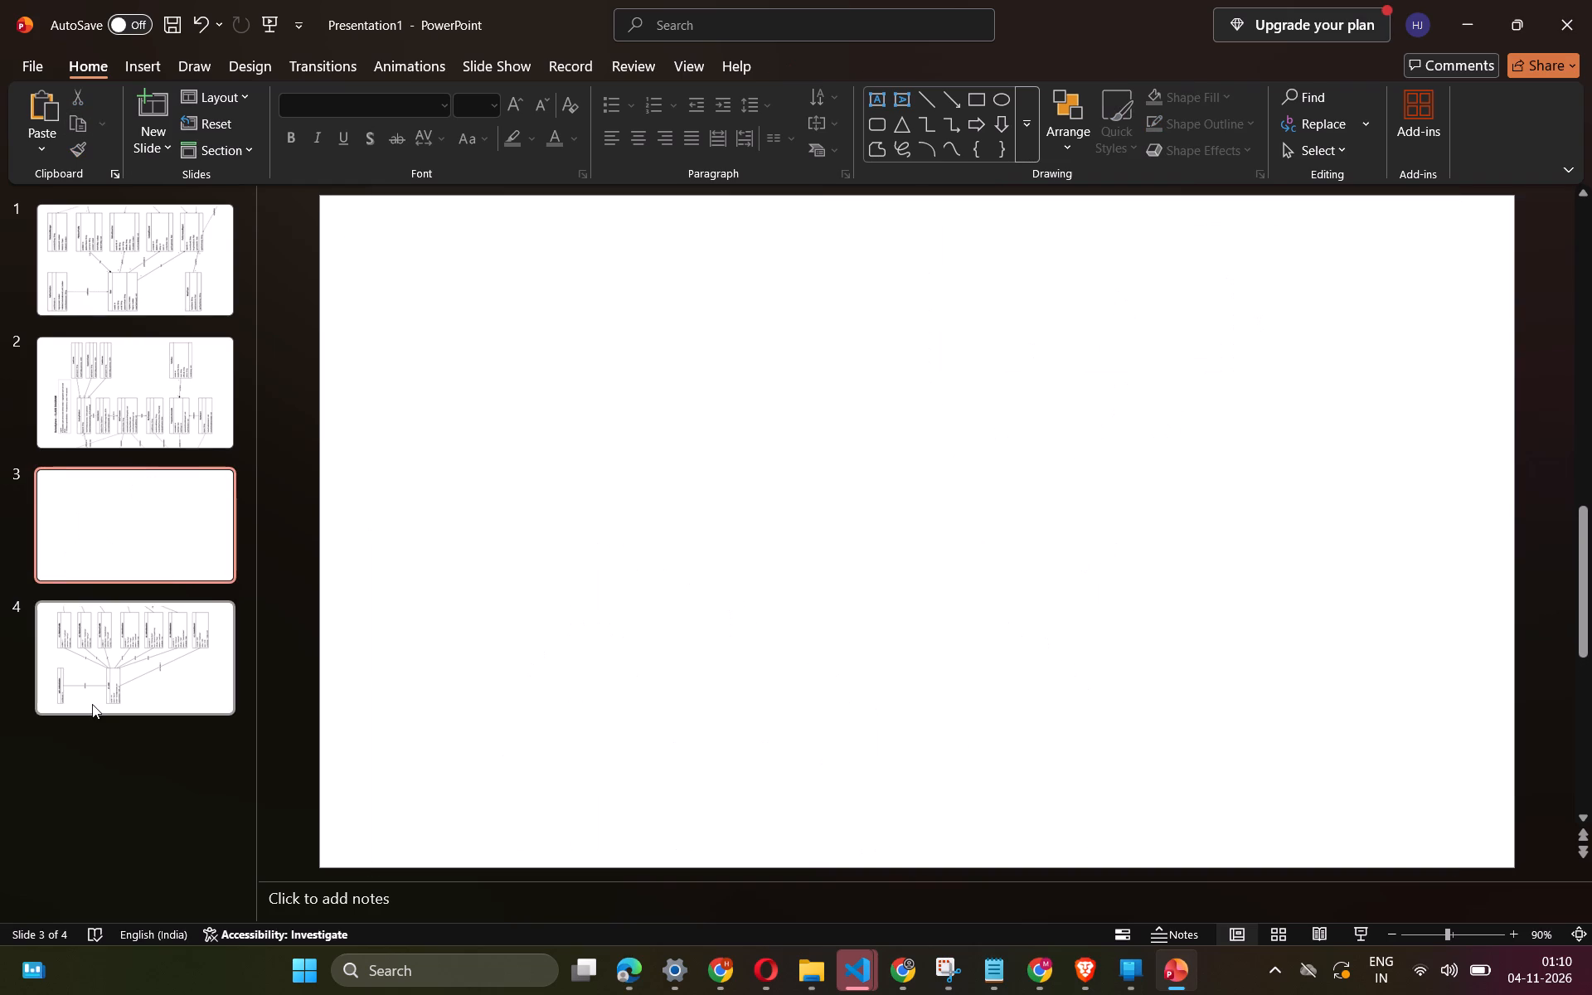
click(92, 704)
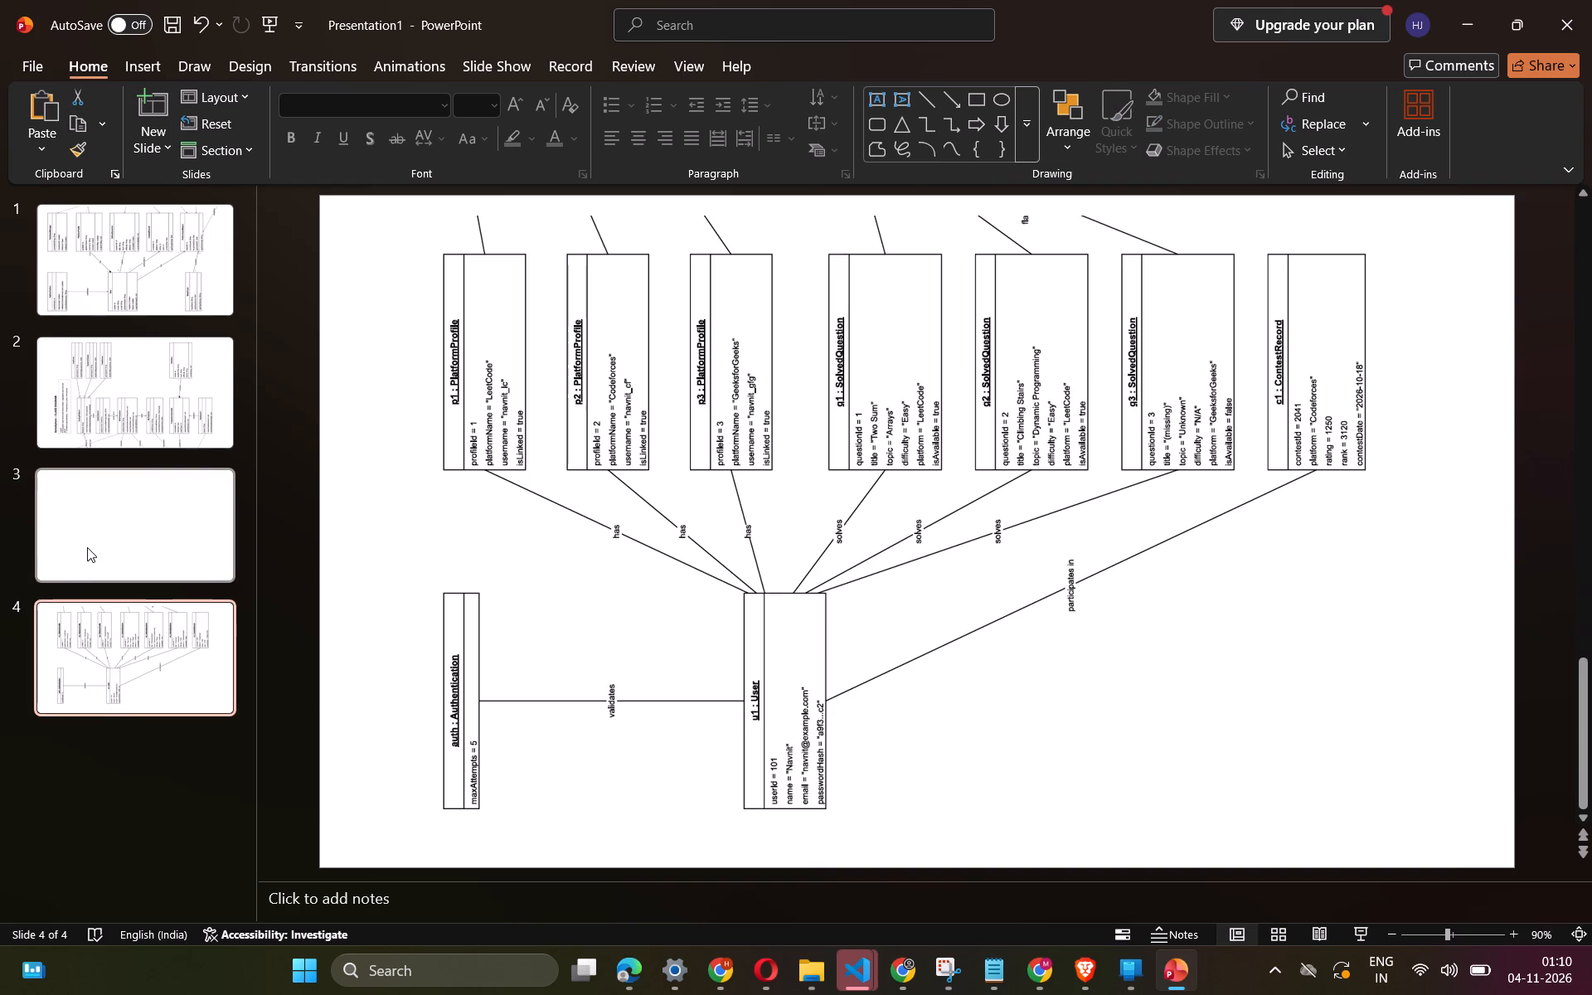
click(87, 547)
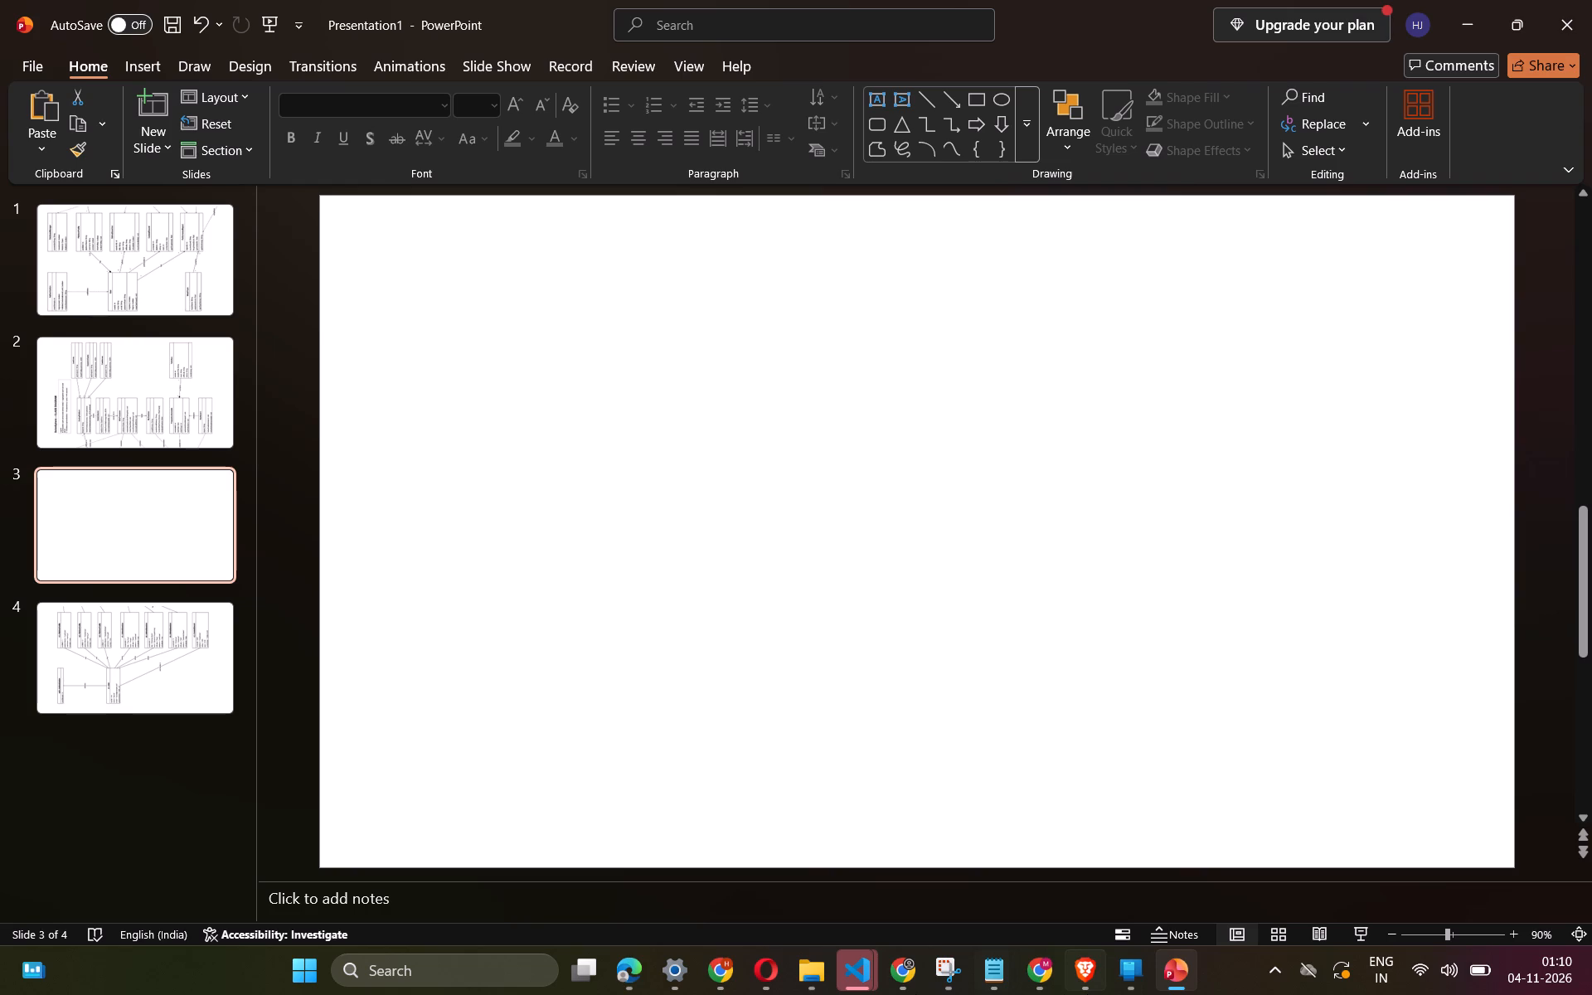
Switch to the PDF in Edge and snip page 2's top part, from the WeakTopic–ToDoItem row to just below the DataCollector–PreparationSchedule row.
click(618, 979)
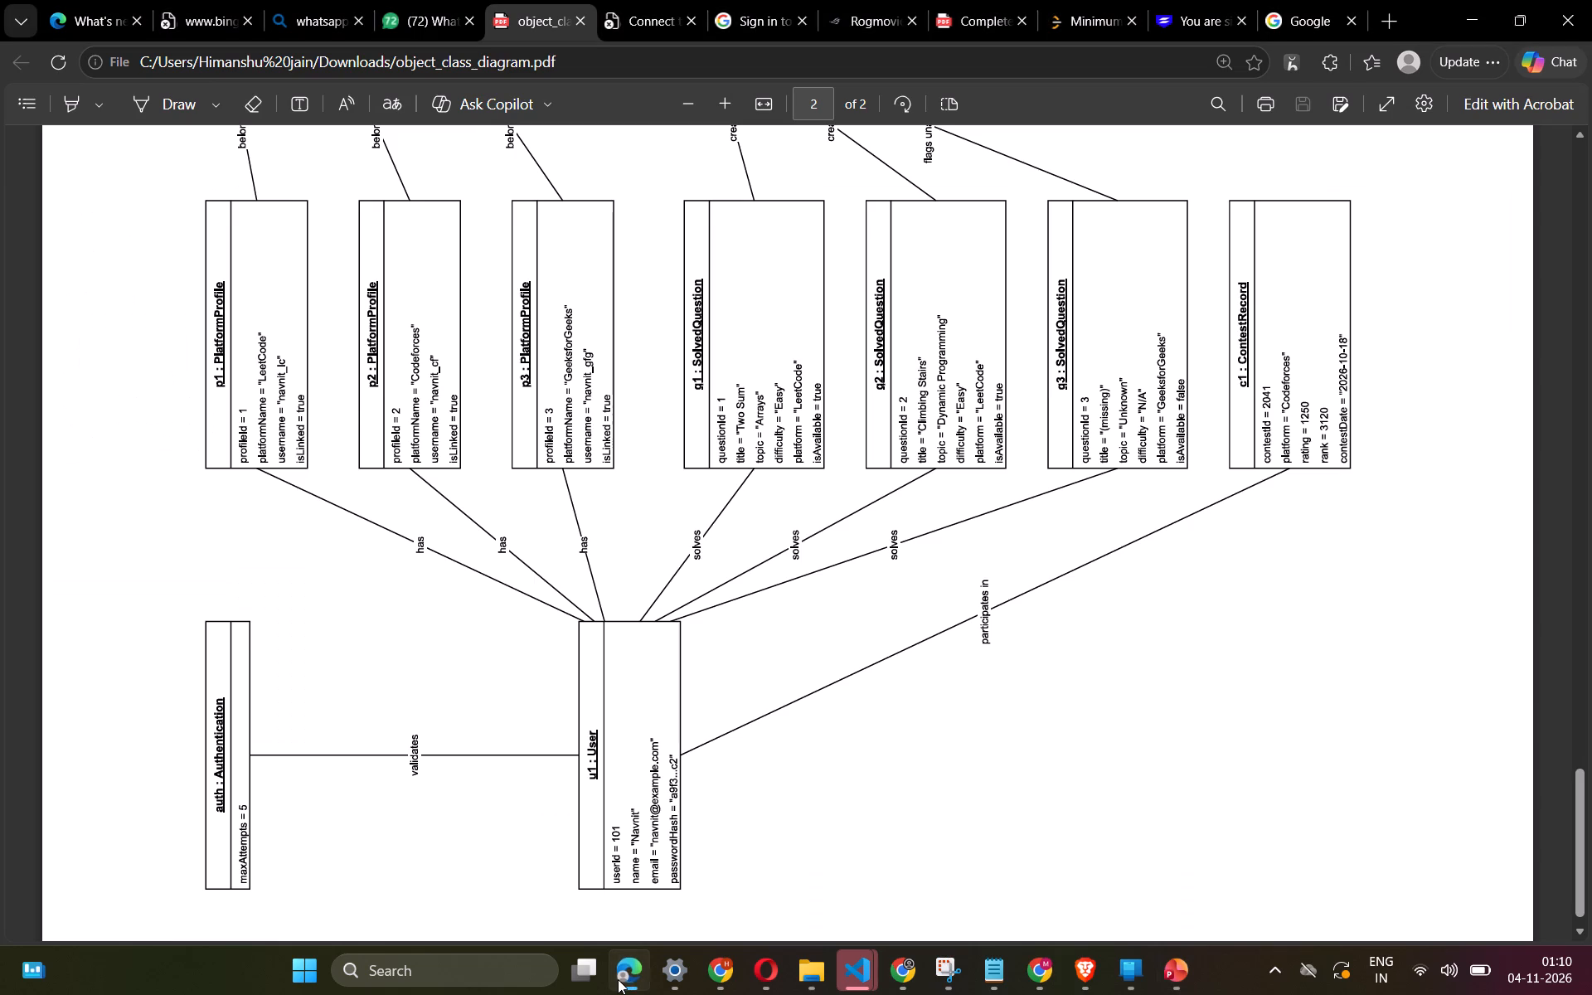
scroll(764, 646, up, 7)
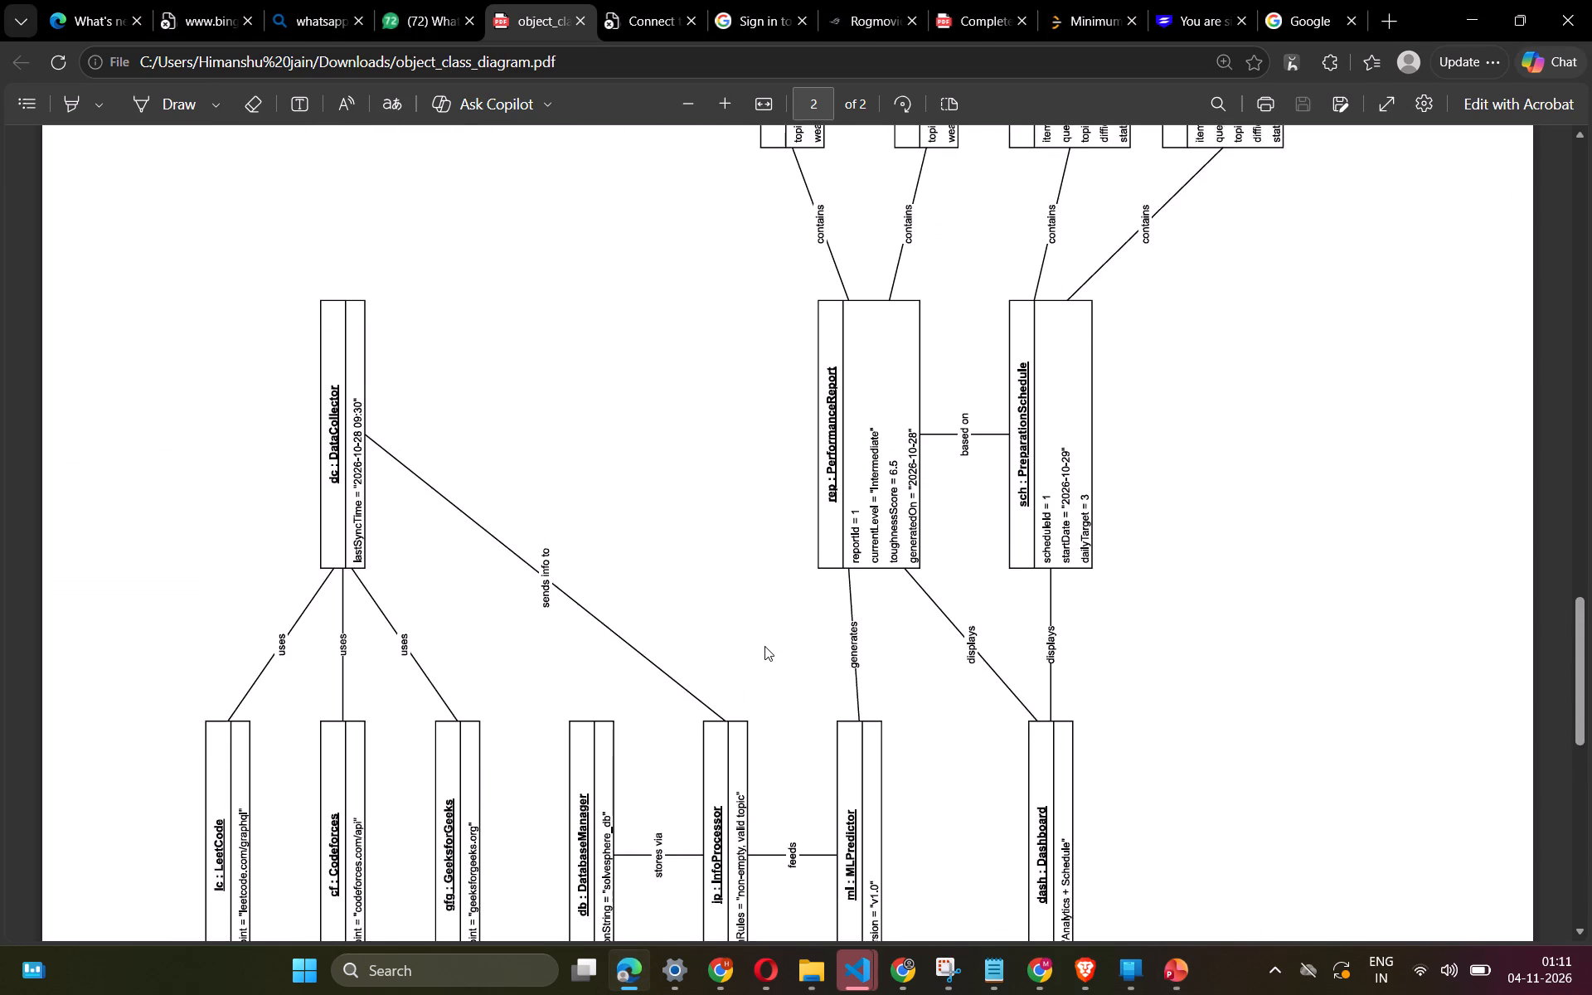
scroll(764, 646, up, 2)
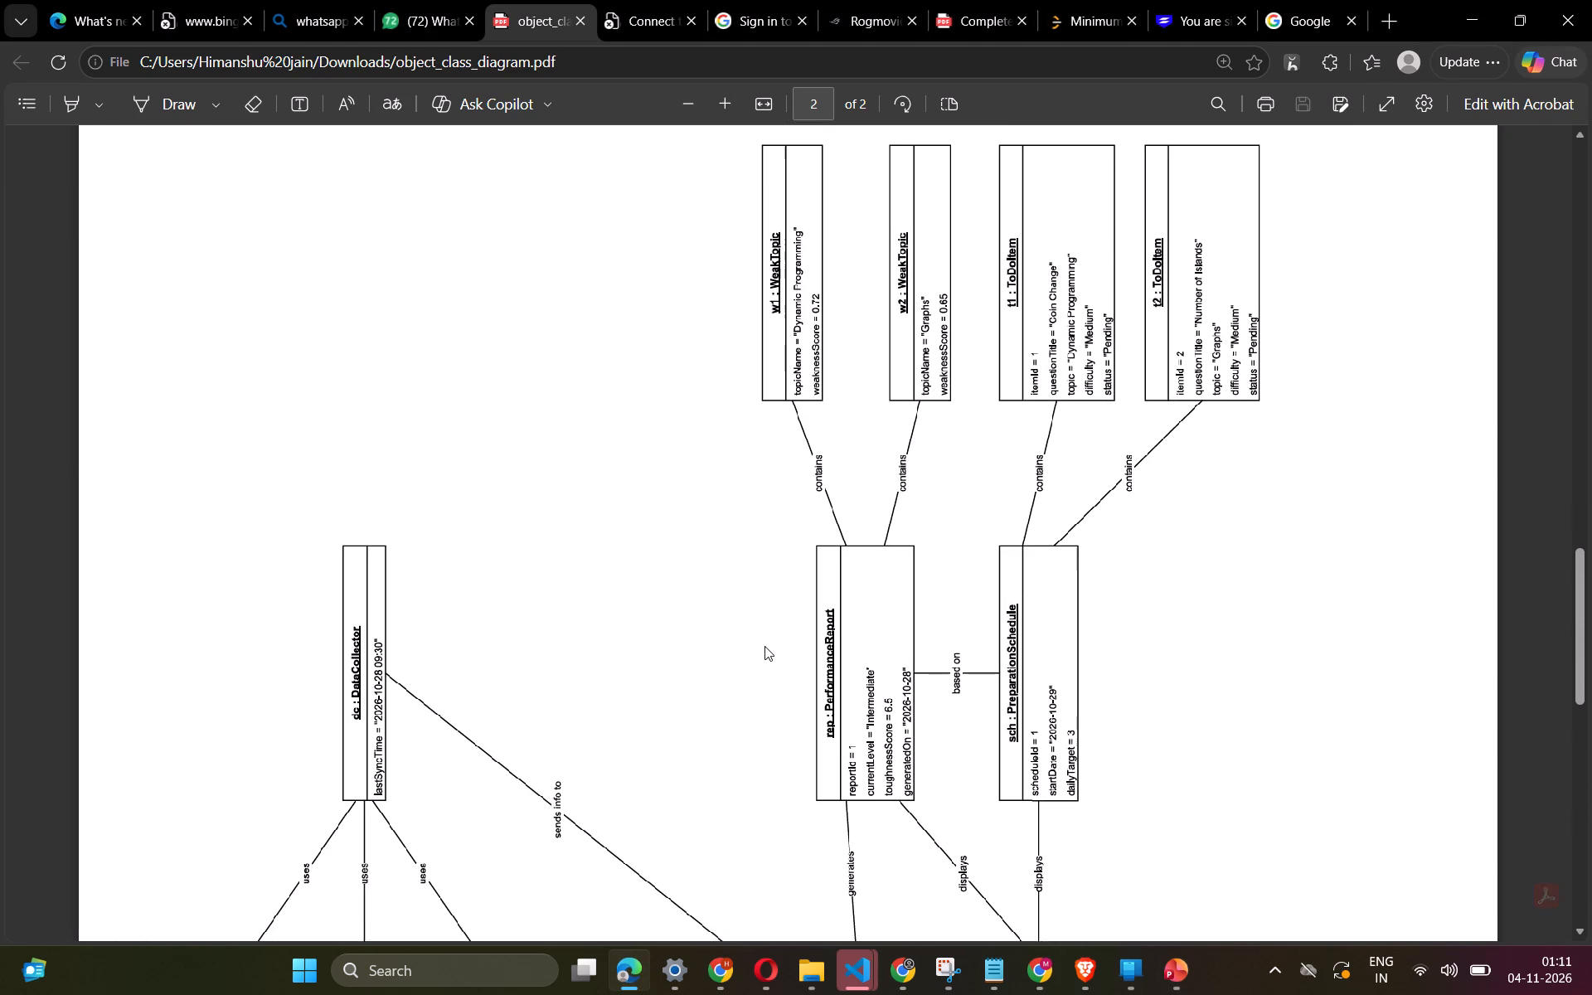
scroll(764, 646, up, 1)
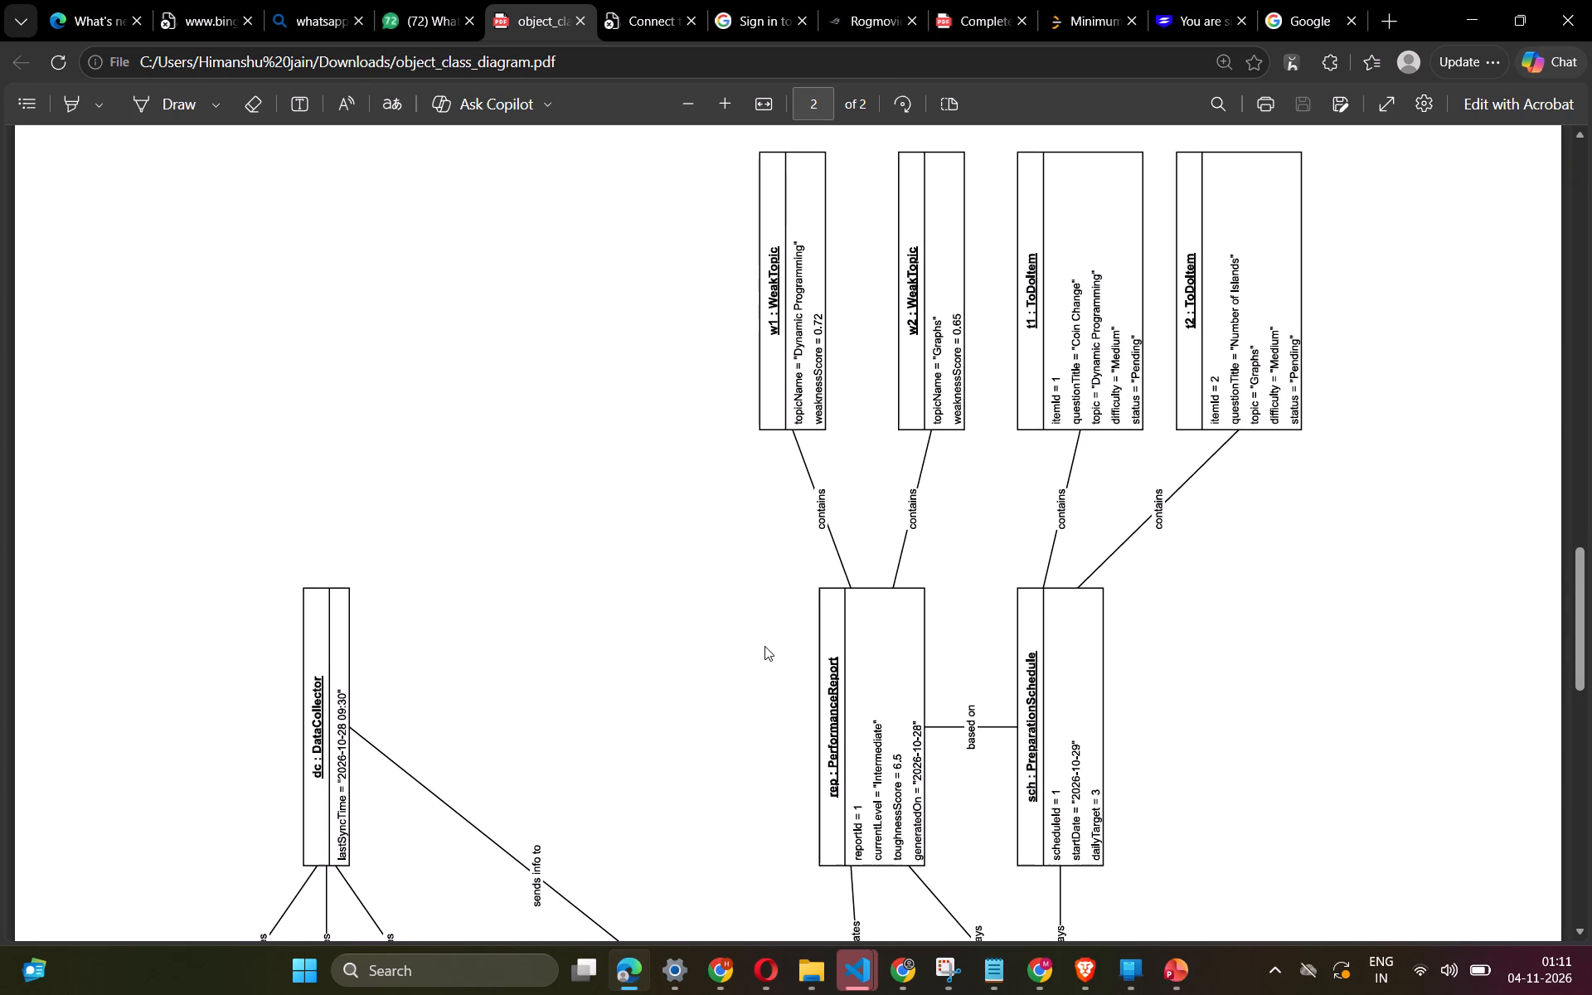
key(shift+super+s)
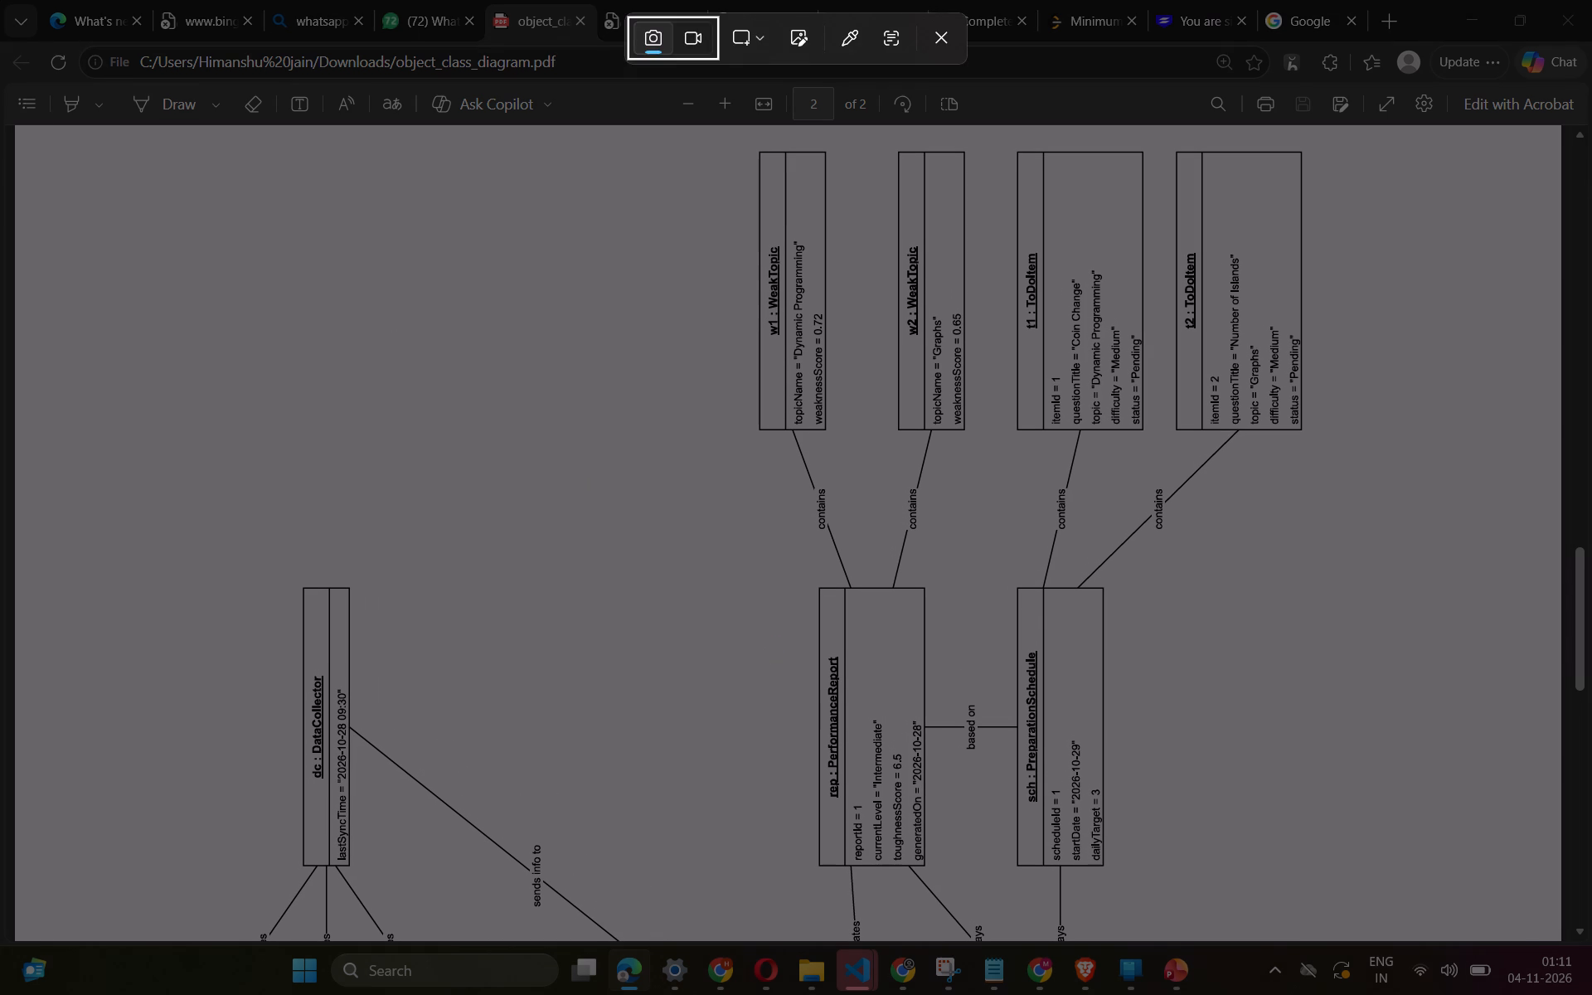
drag(19, 129, 1591, 775)
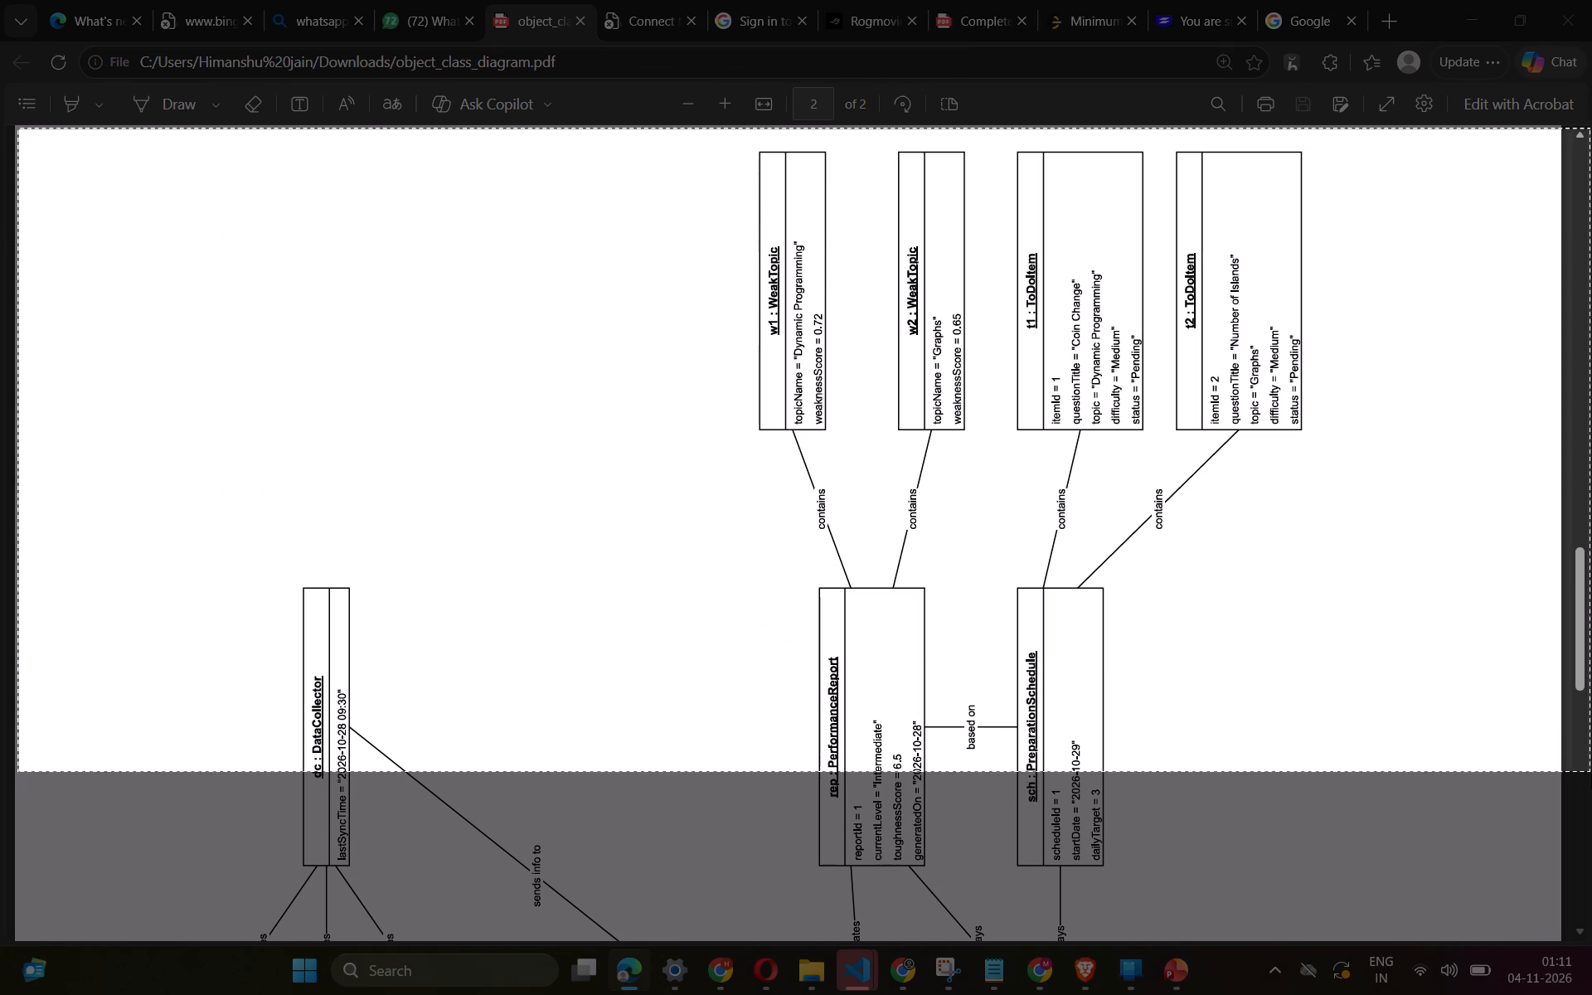
drag(1591, 775, 1546, 929)
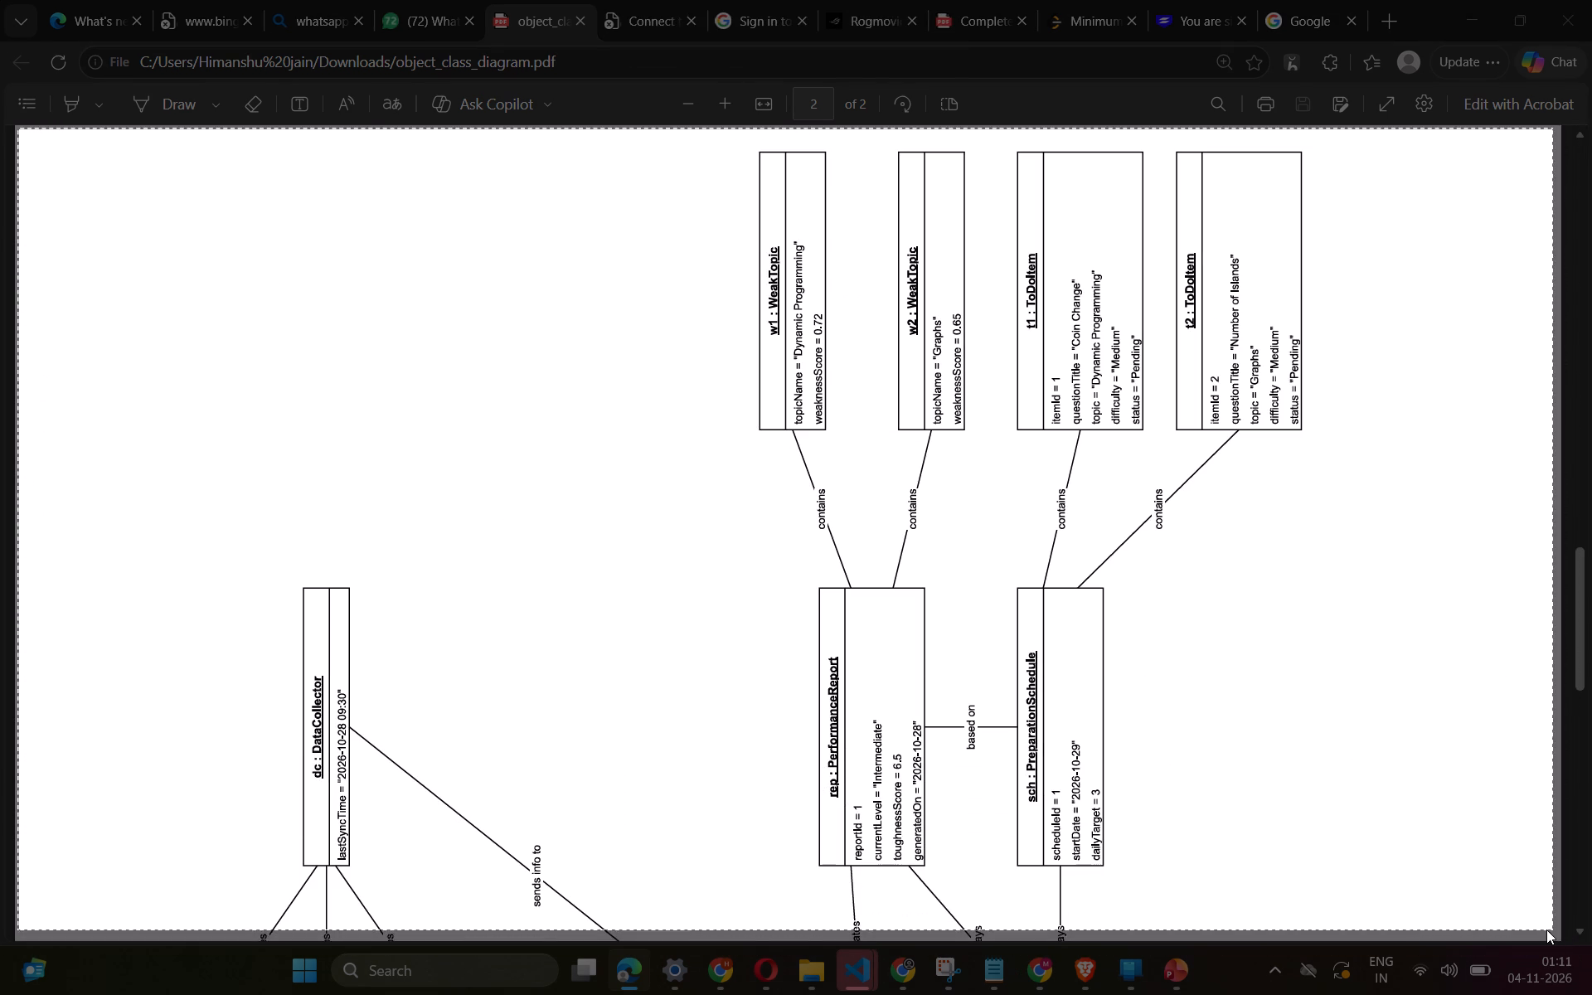
drag(1546, 929, 1546, 929)
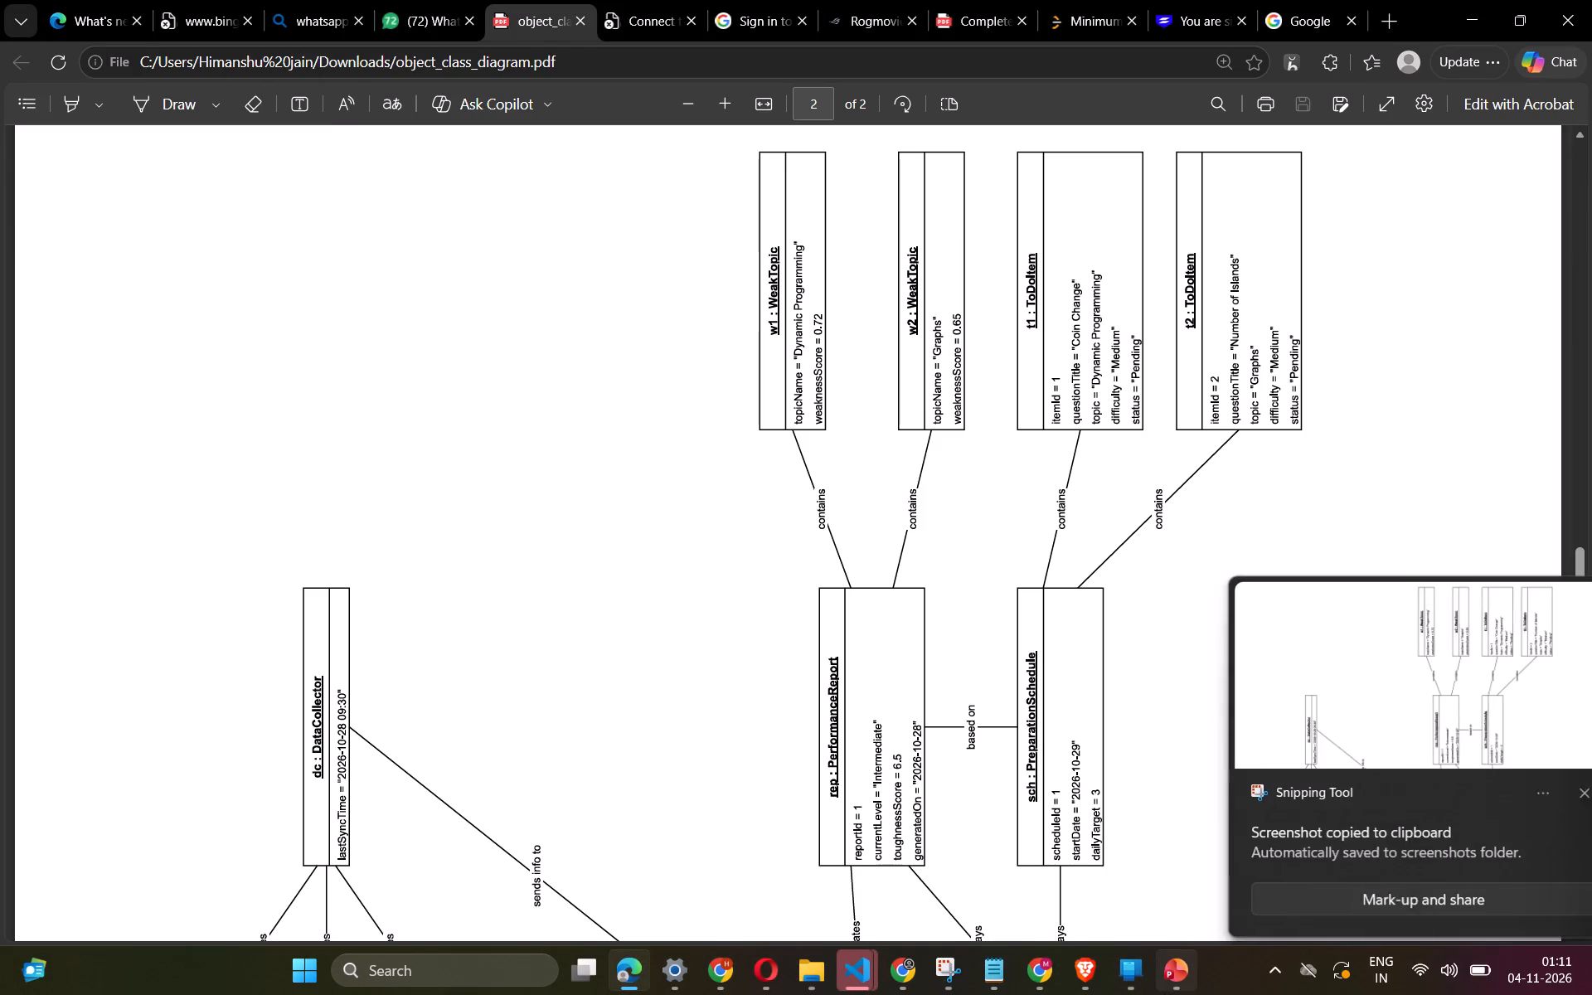
Paste the new capture onto slide 3 in PowerPoint, position it near the top, and scale it to 32.62 cm wide by 17.07 cm high.
click(1181, 967)
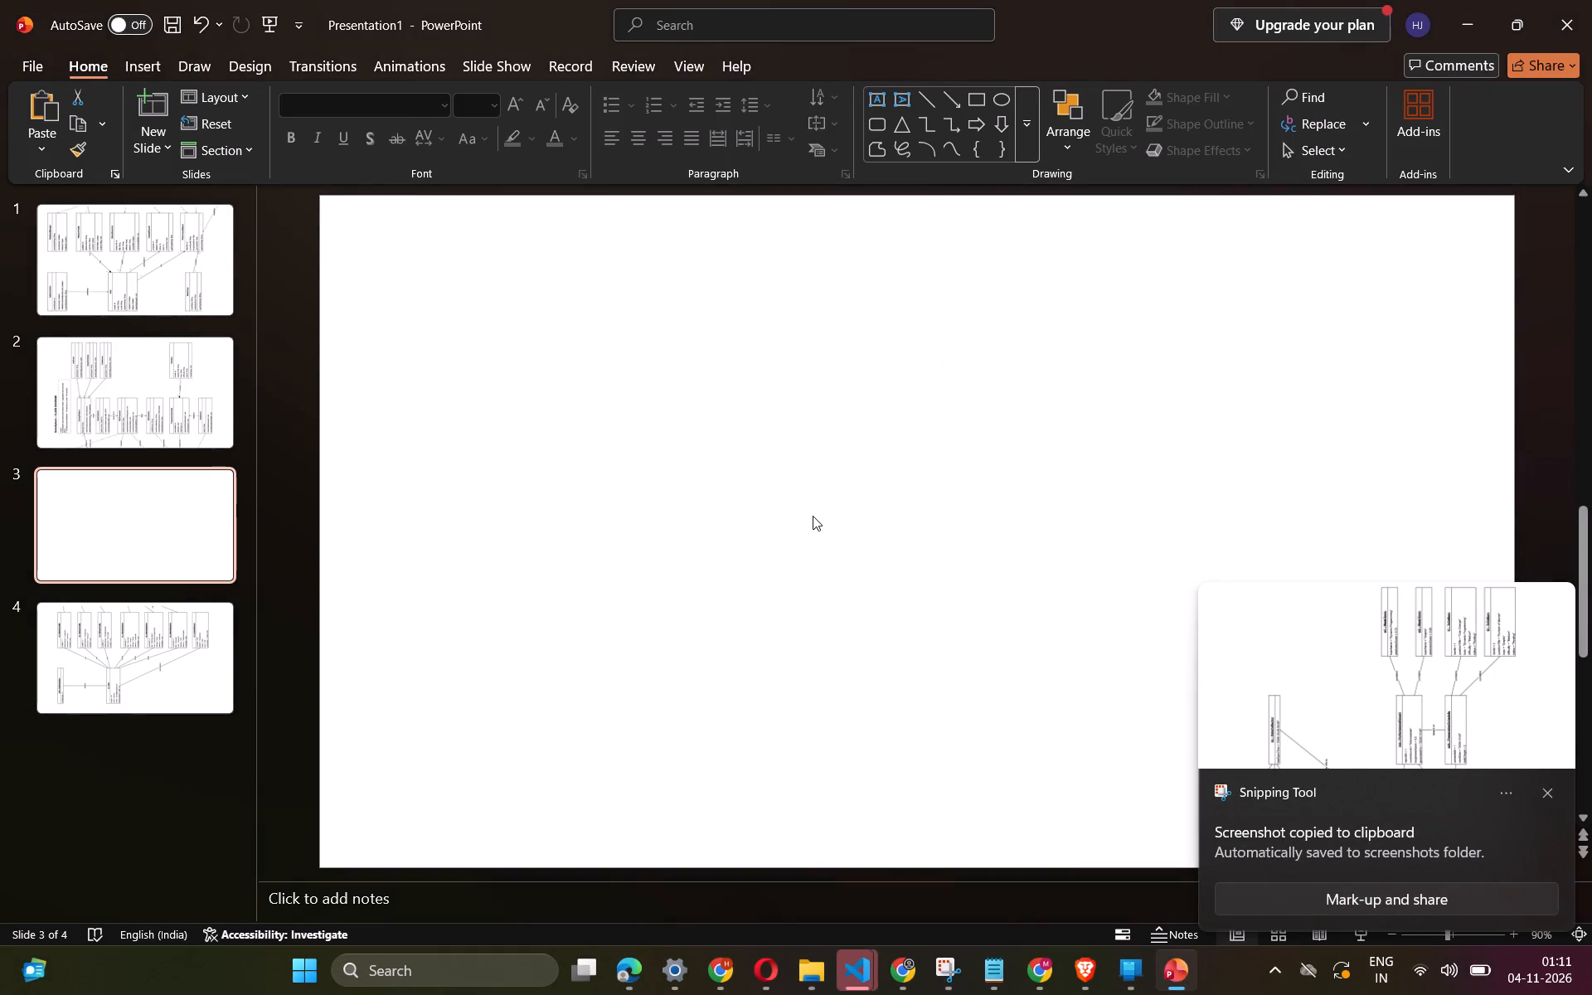
key(ctrl+v)
drag(964, 717, 950, 714)
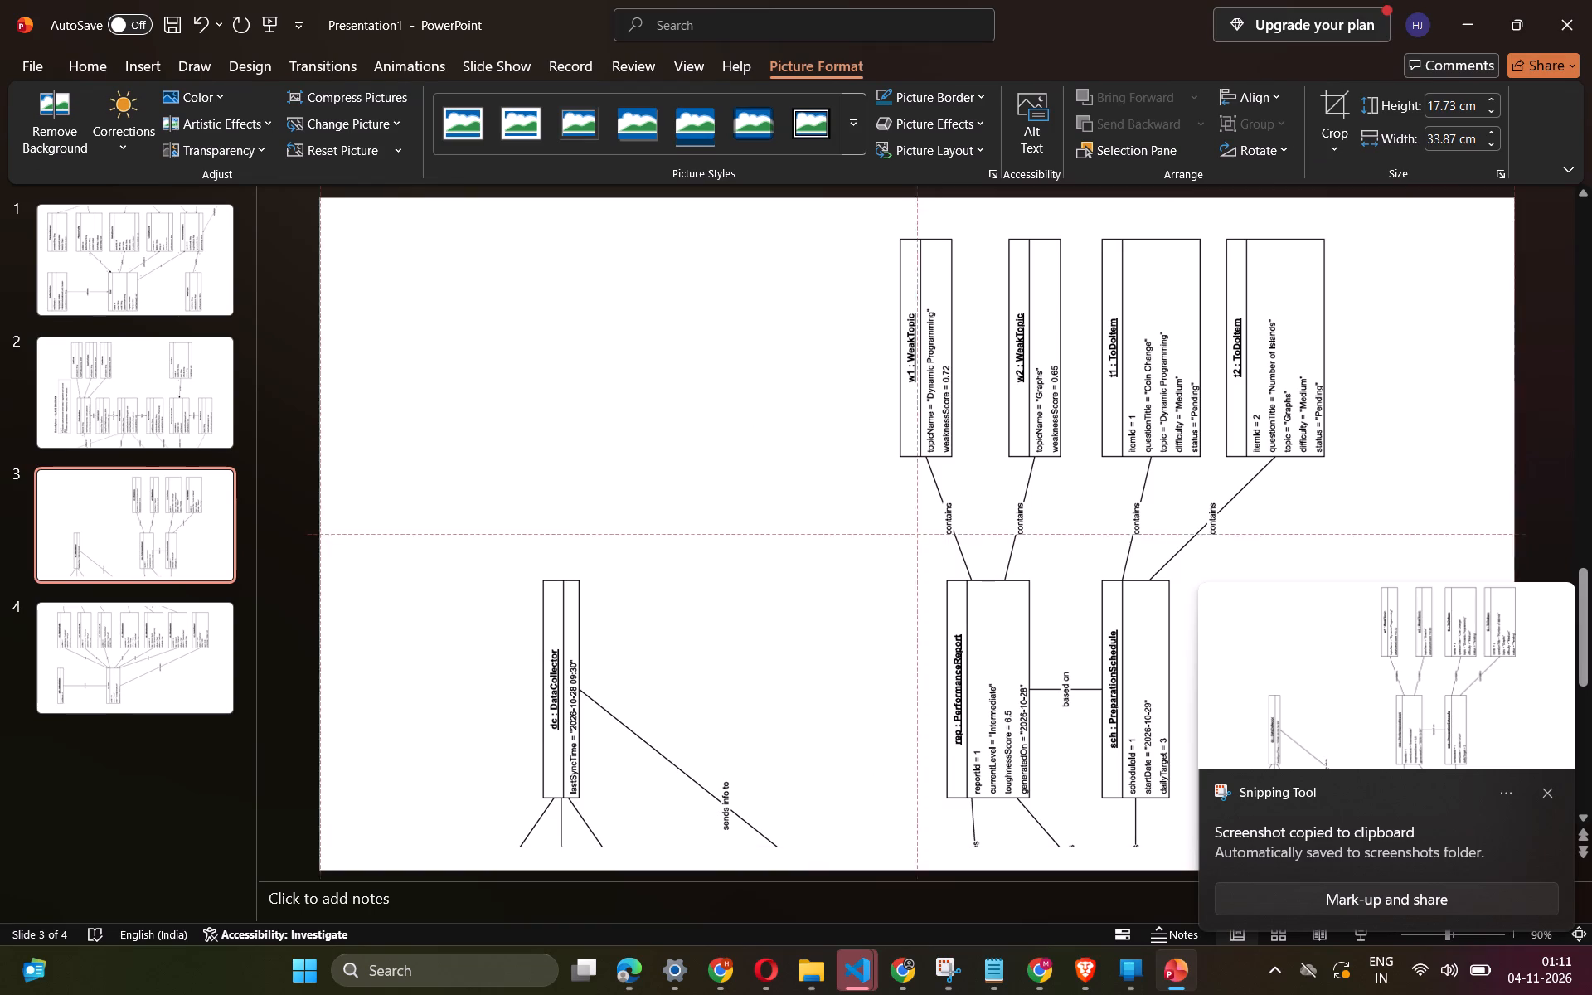
drag(950, 714, 976, 707)
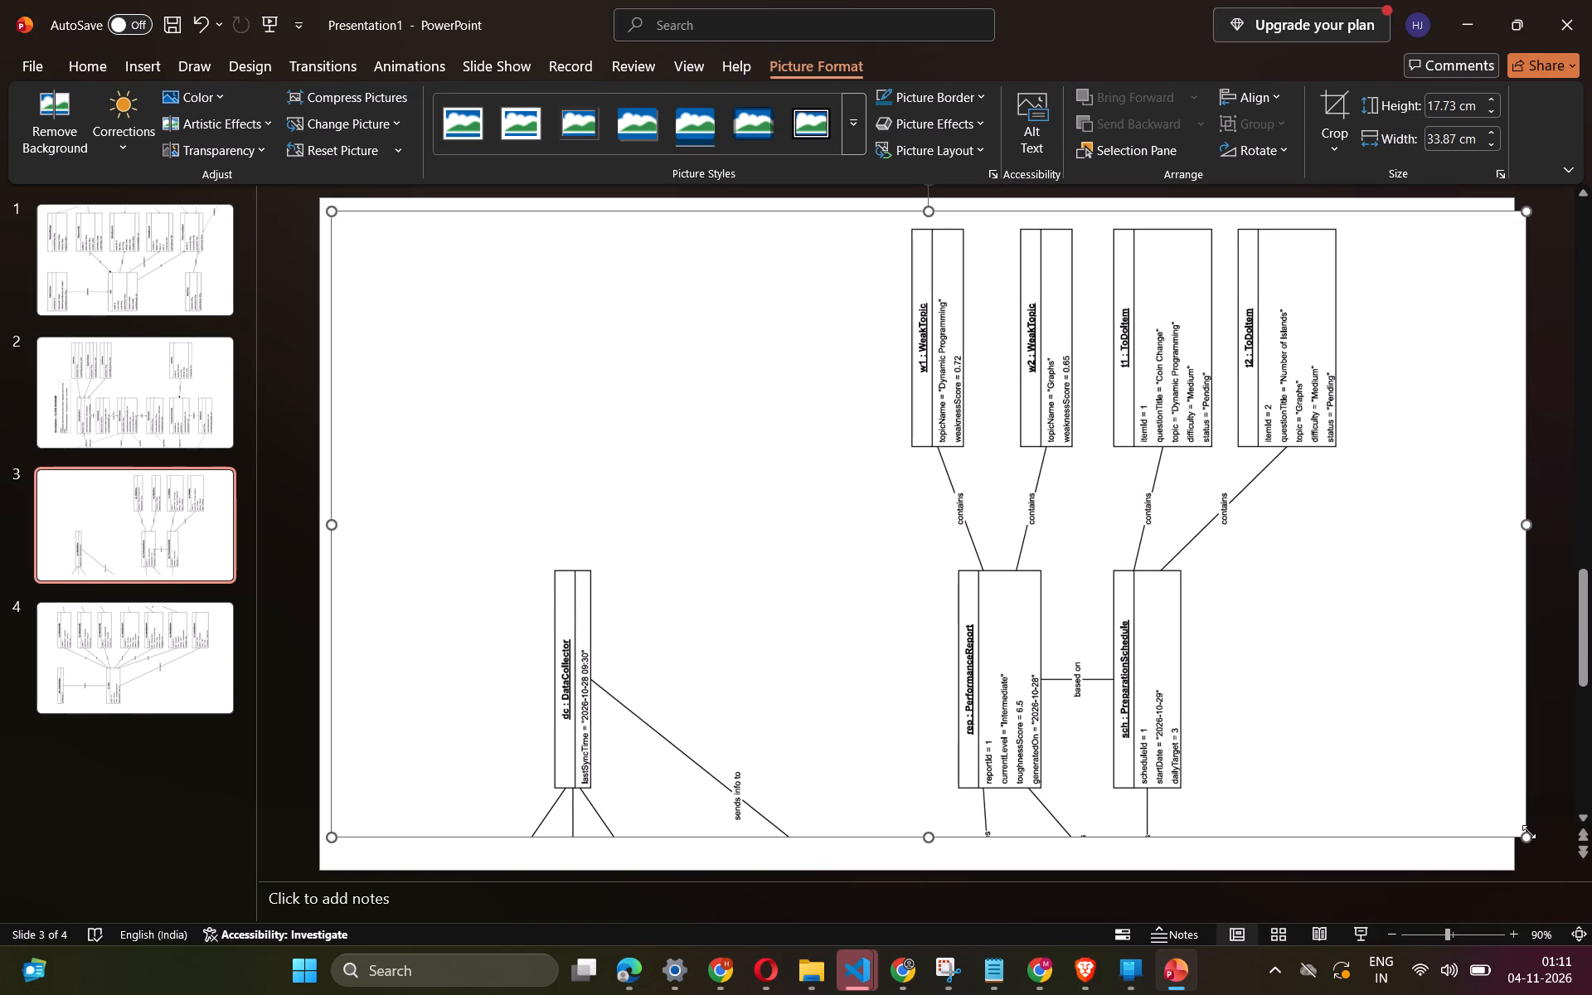
drag(1524, 838, 1441, 813)
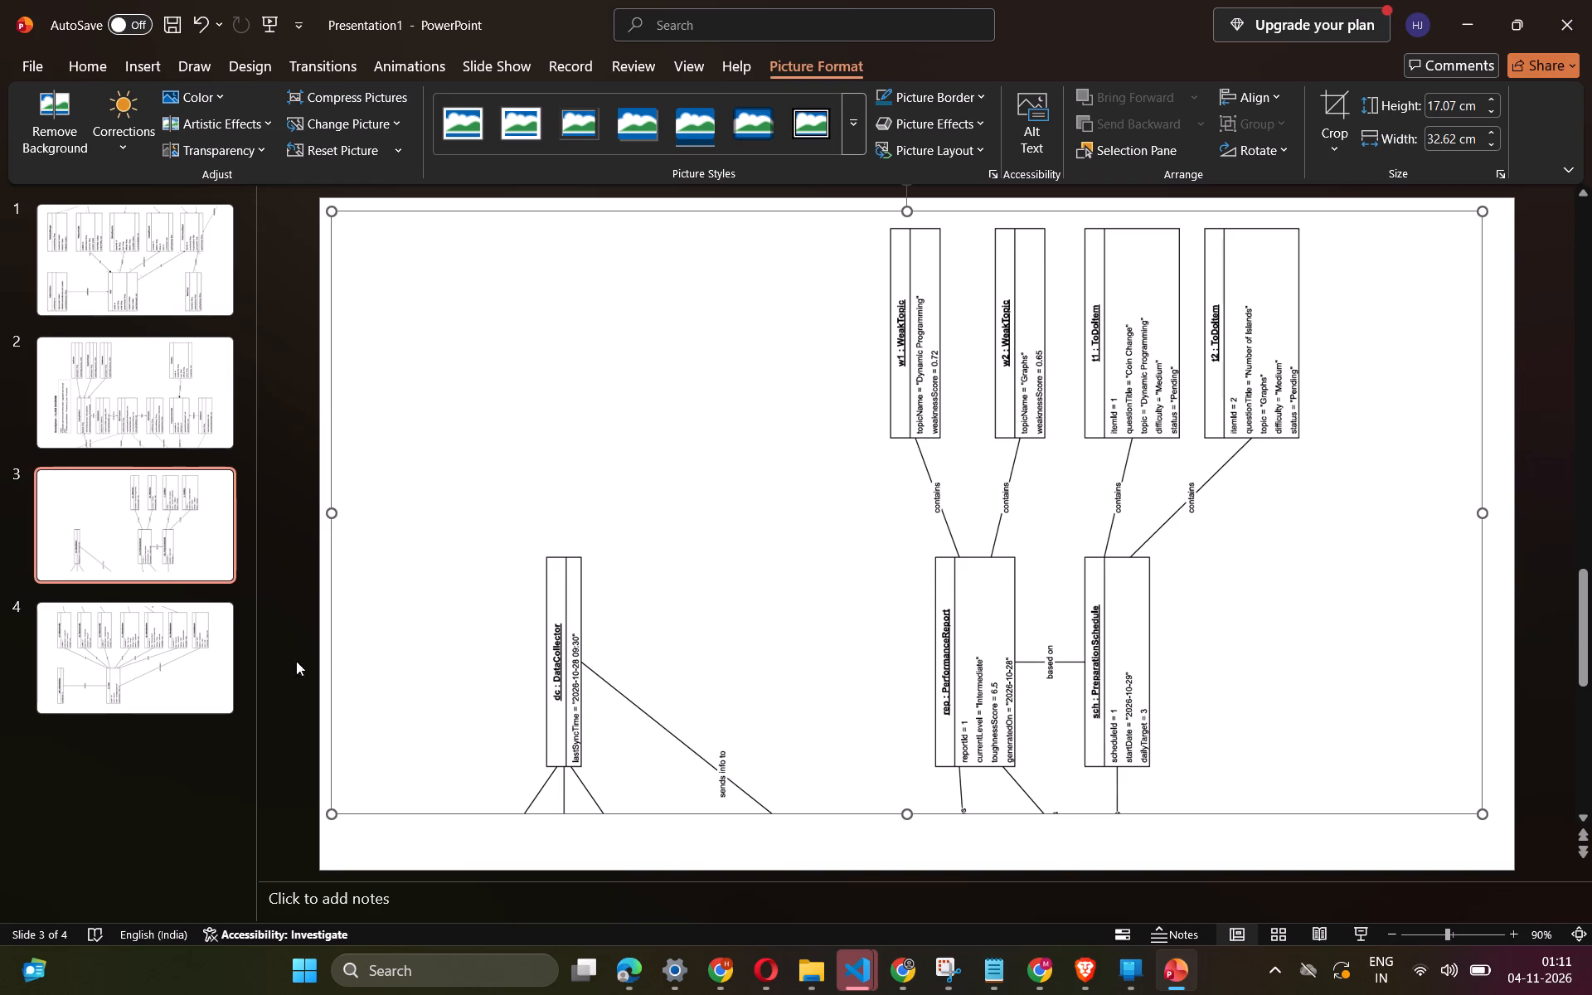
click(196, 621)
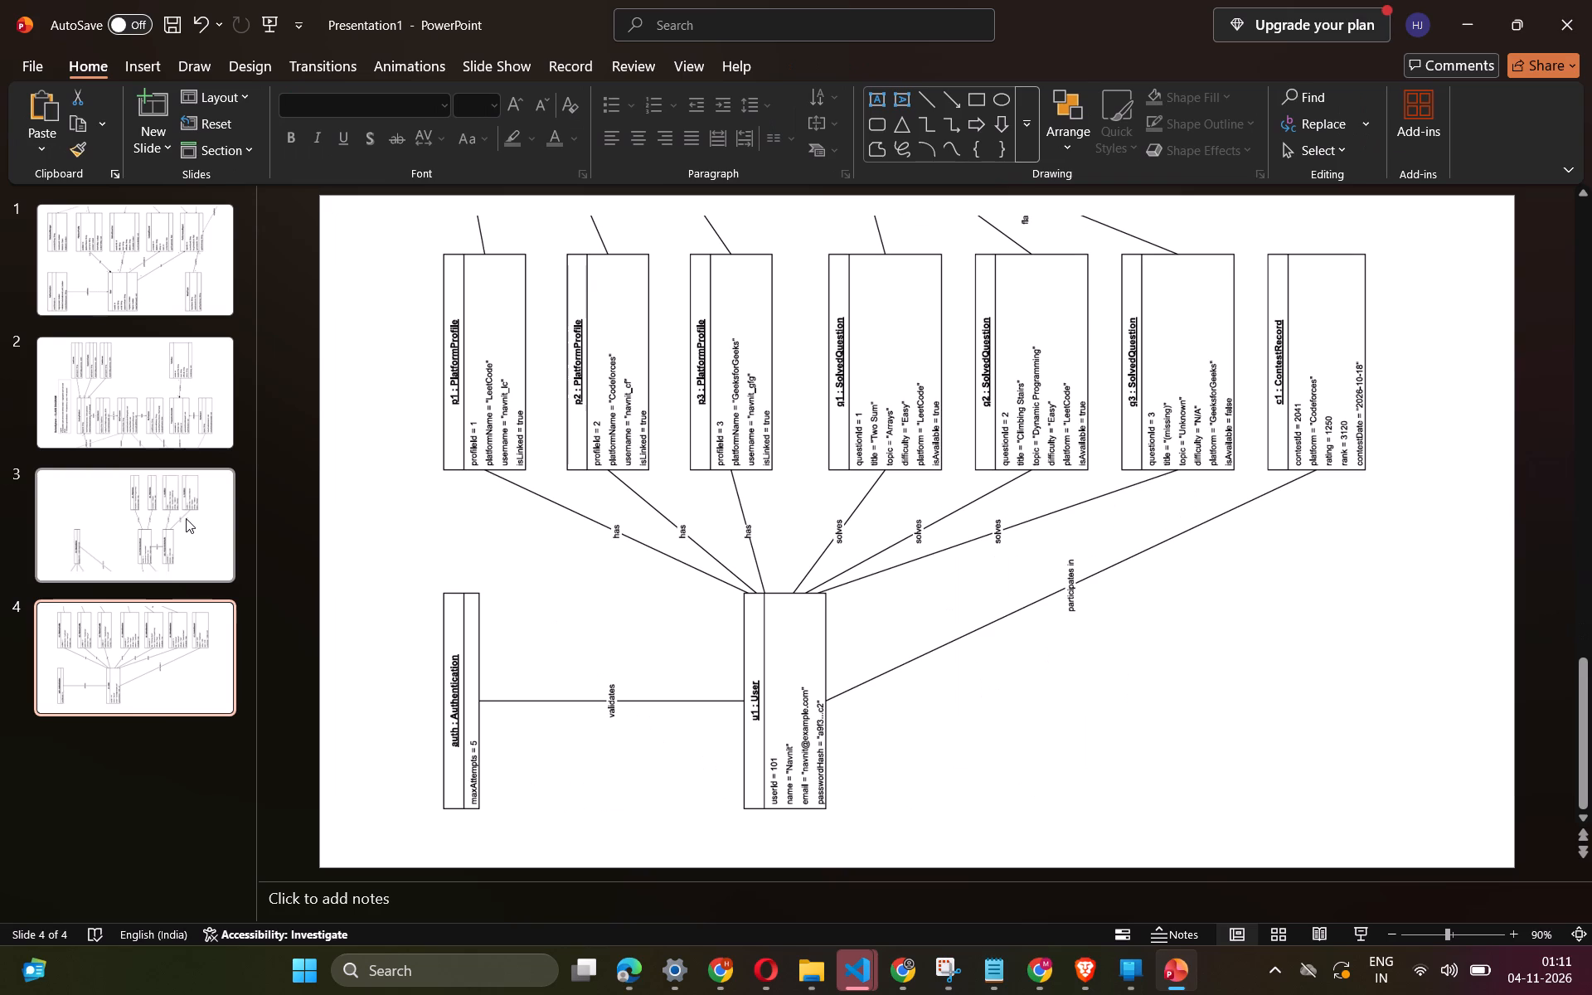
click(186, 513)
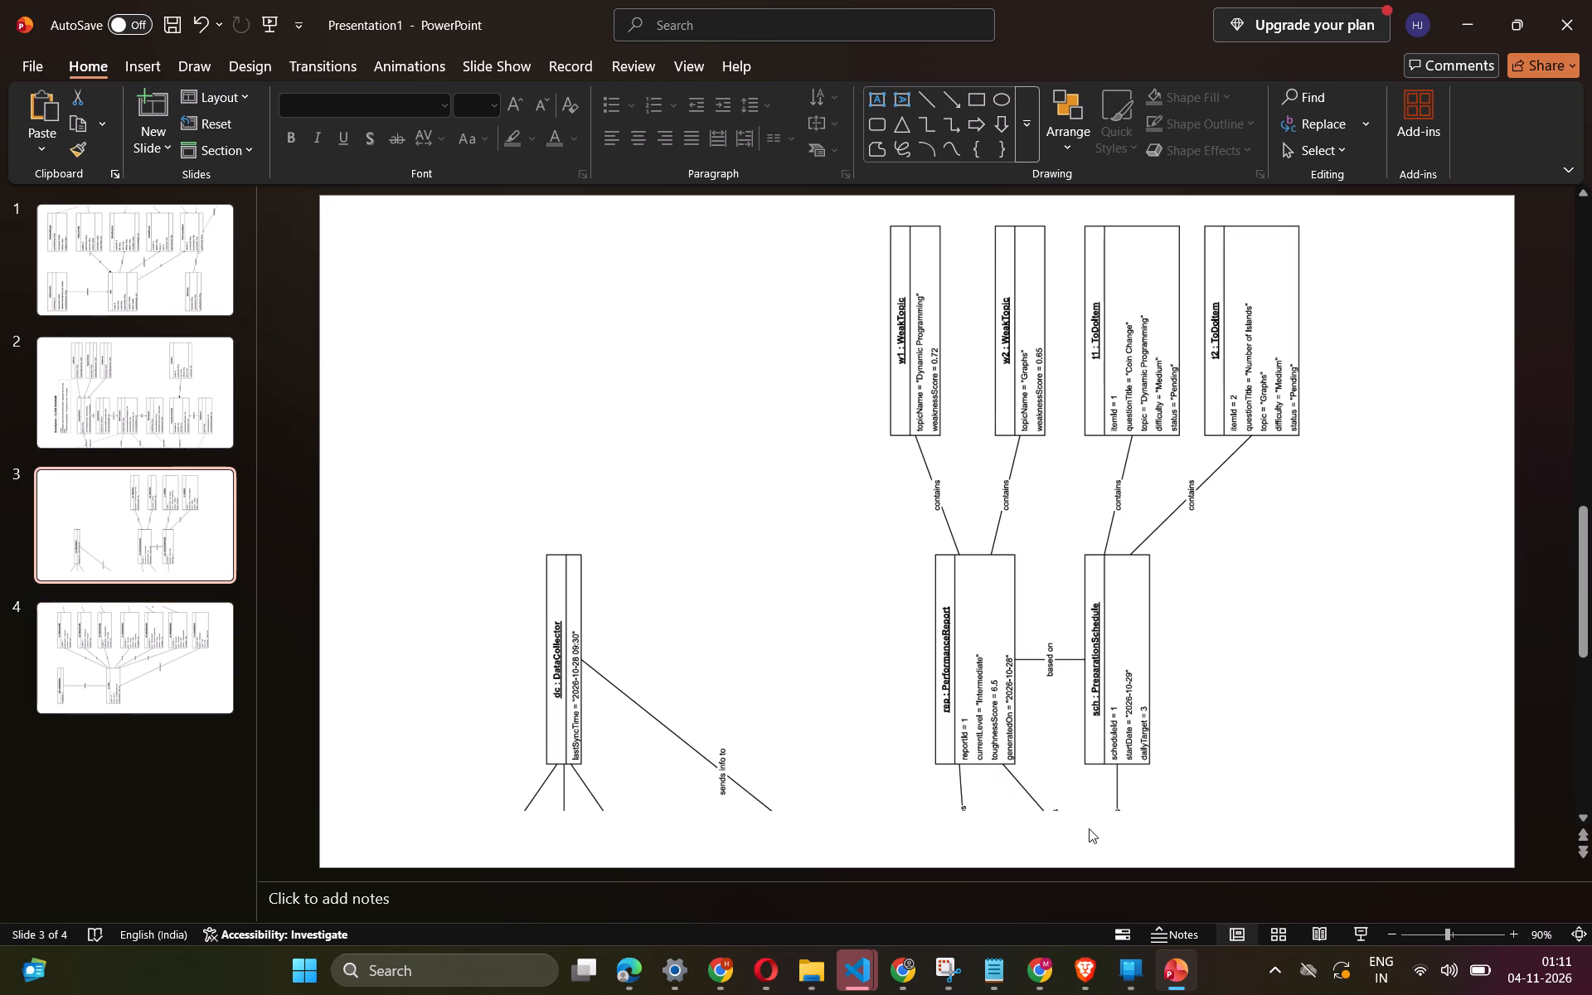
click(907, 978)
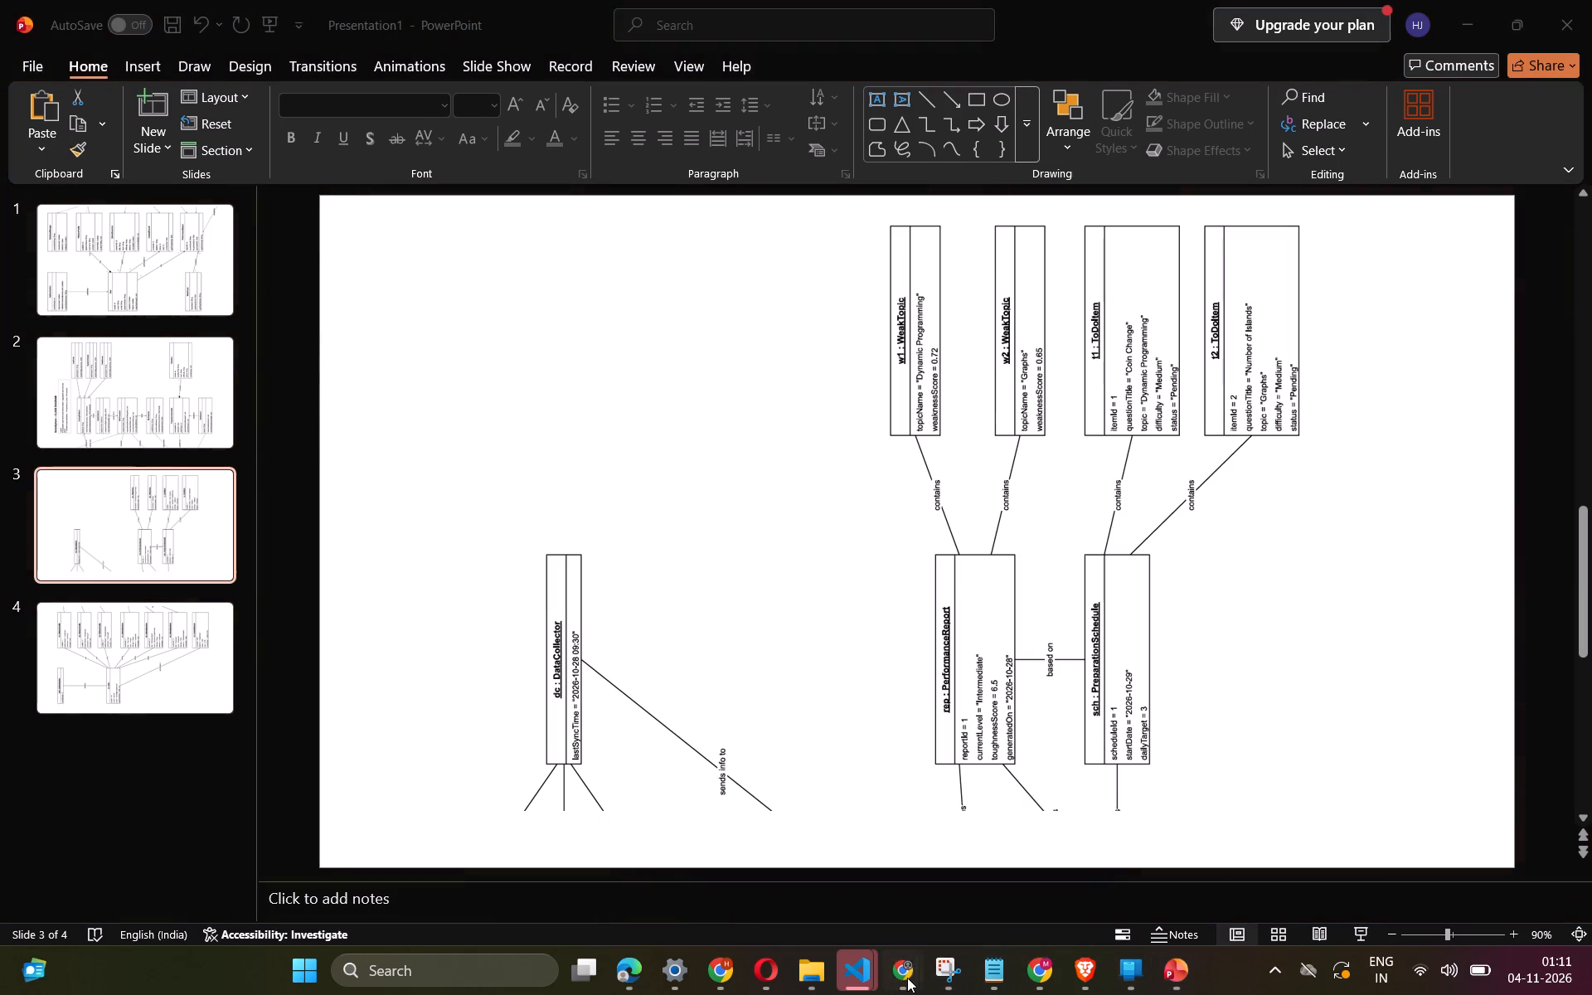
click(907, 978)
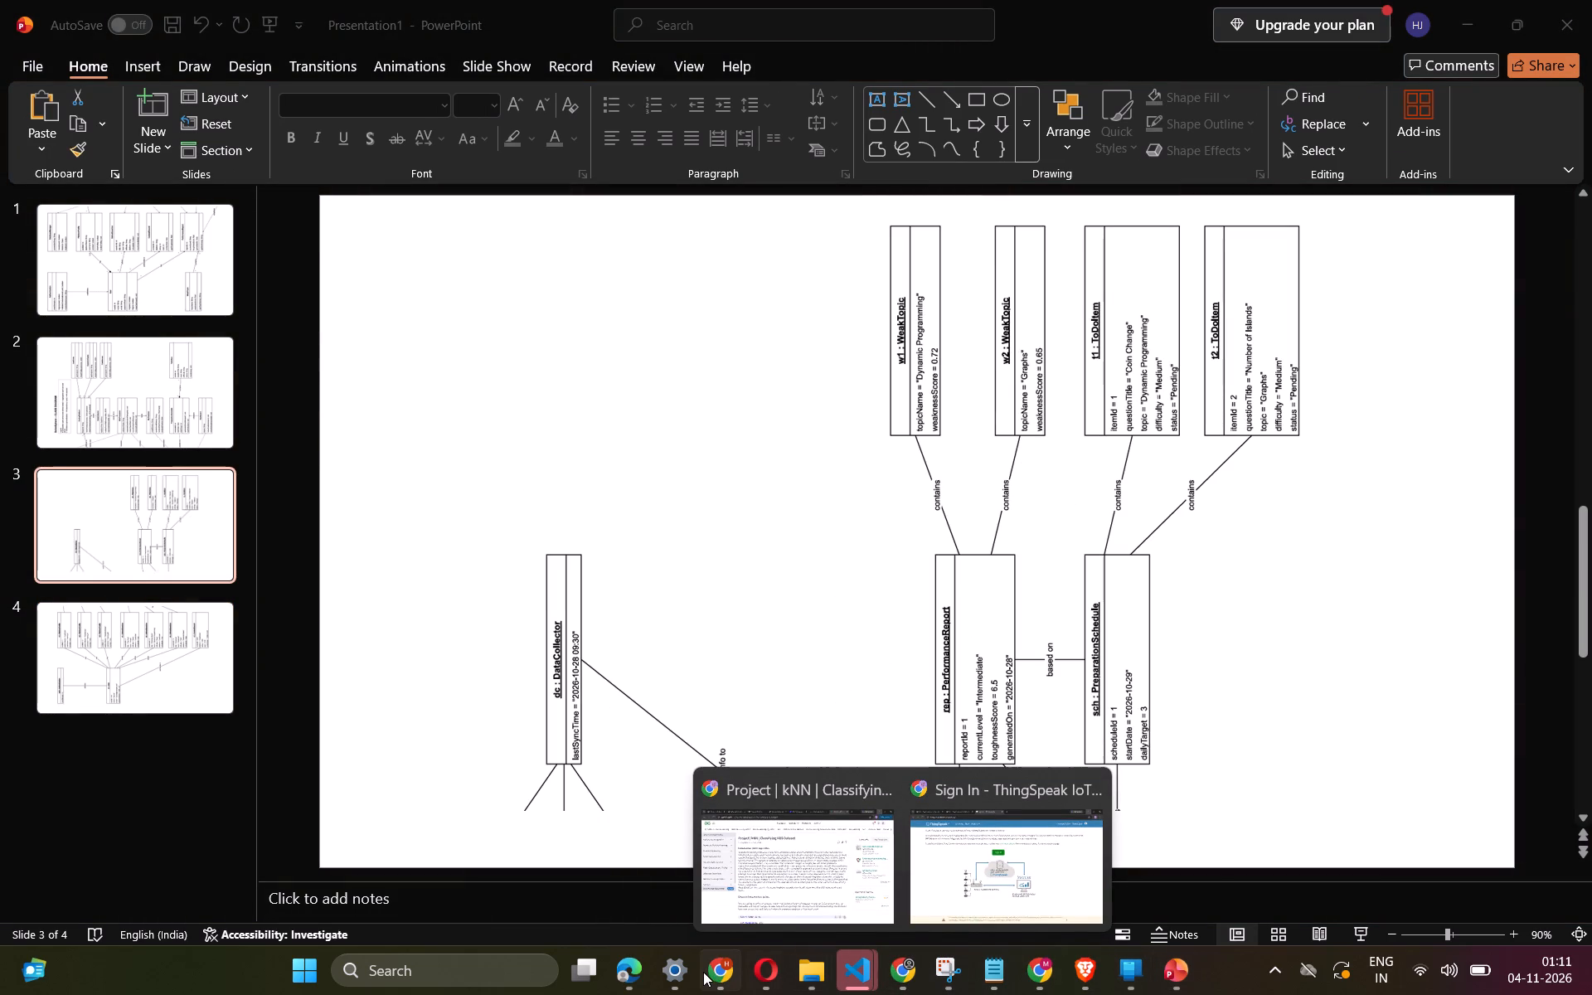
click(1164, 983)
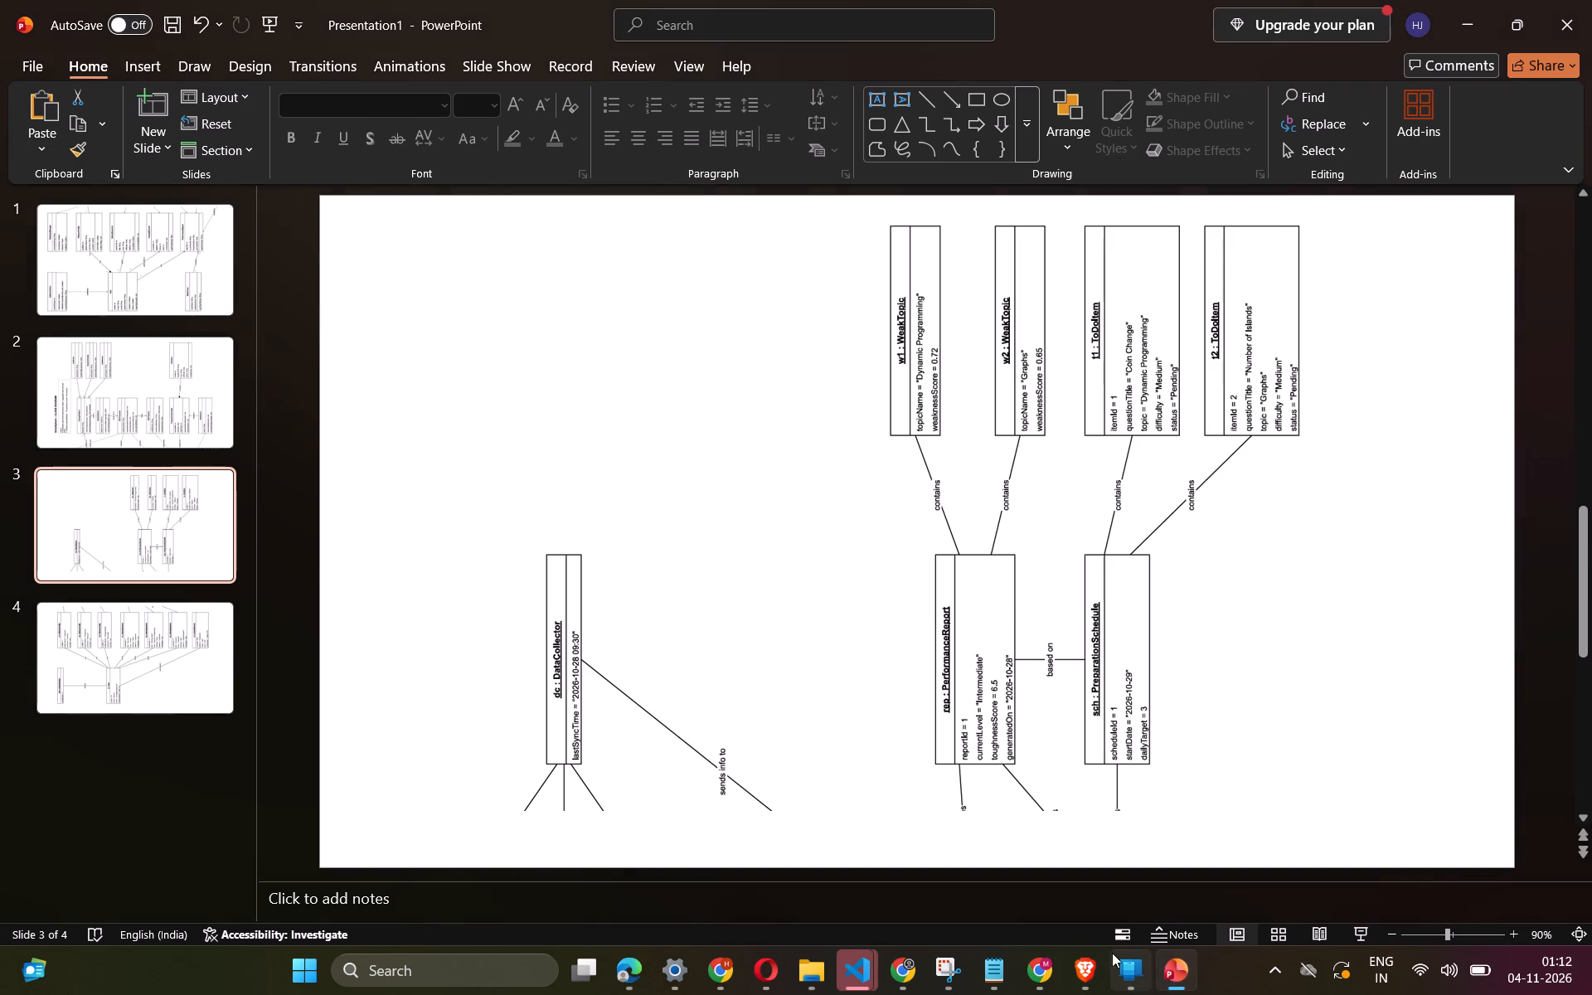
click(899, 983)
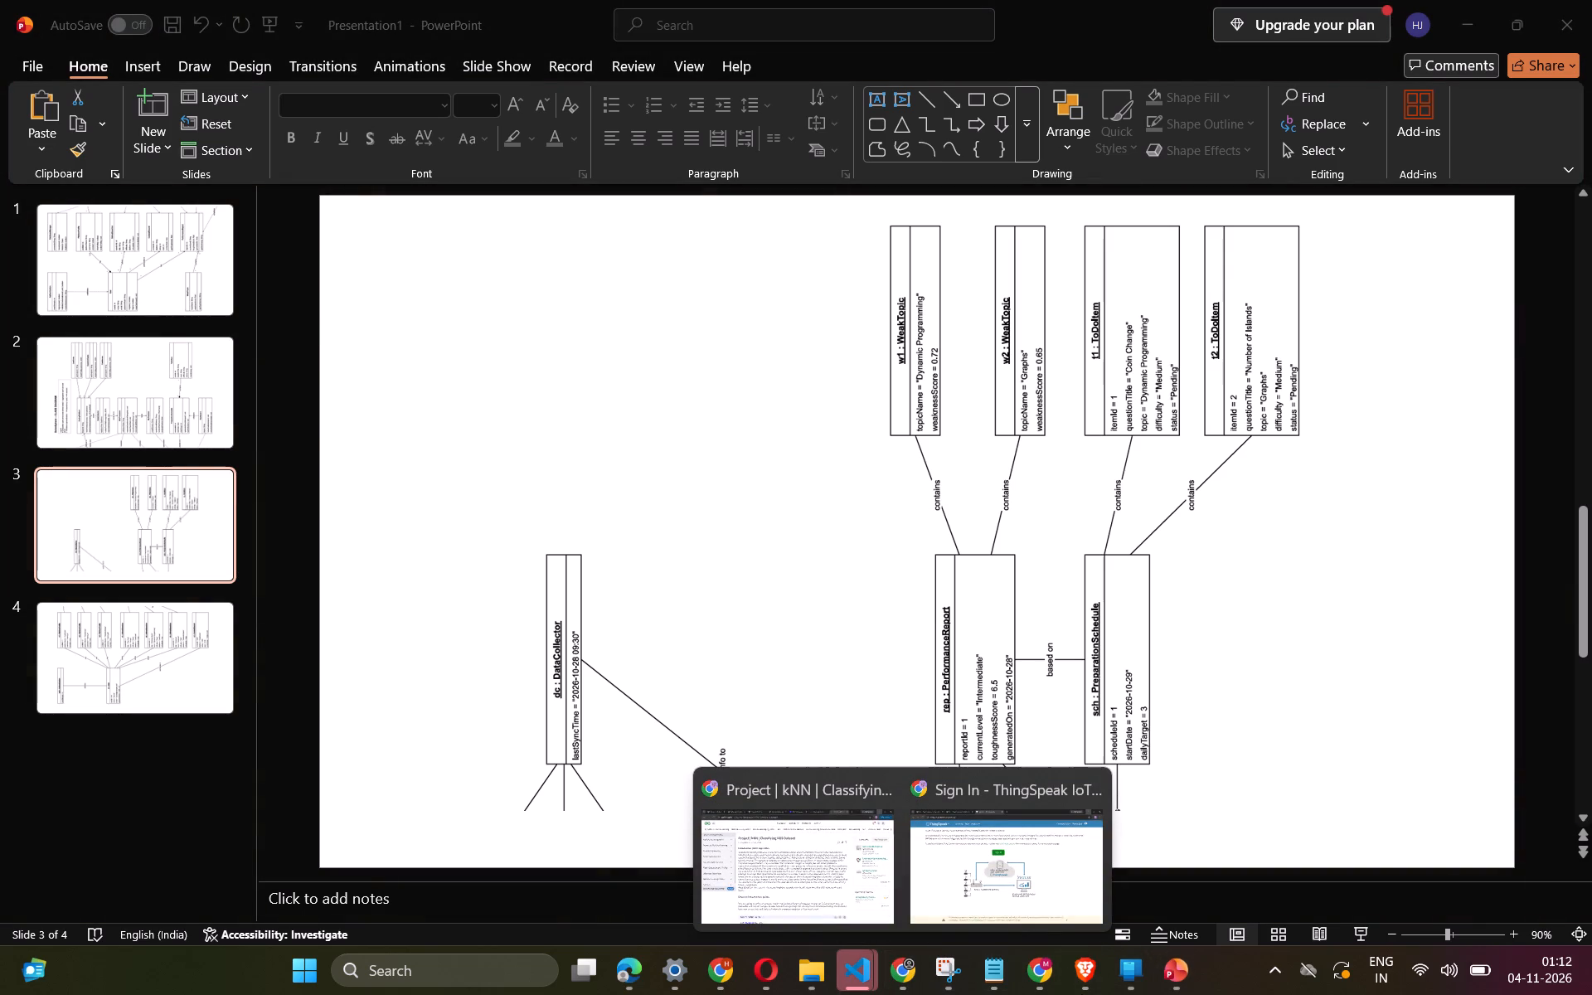
Switch to the PDF in Edge and snip page 2 from the WeakTopic–ToDoItem row to just below the LeetCode–Dashboard row.
click(633, 969)
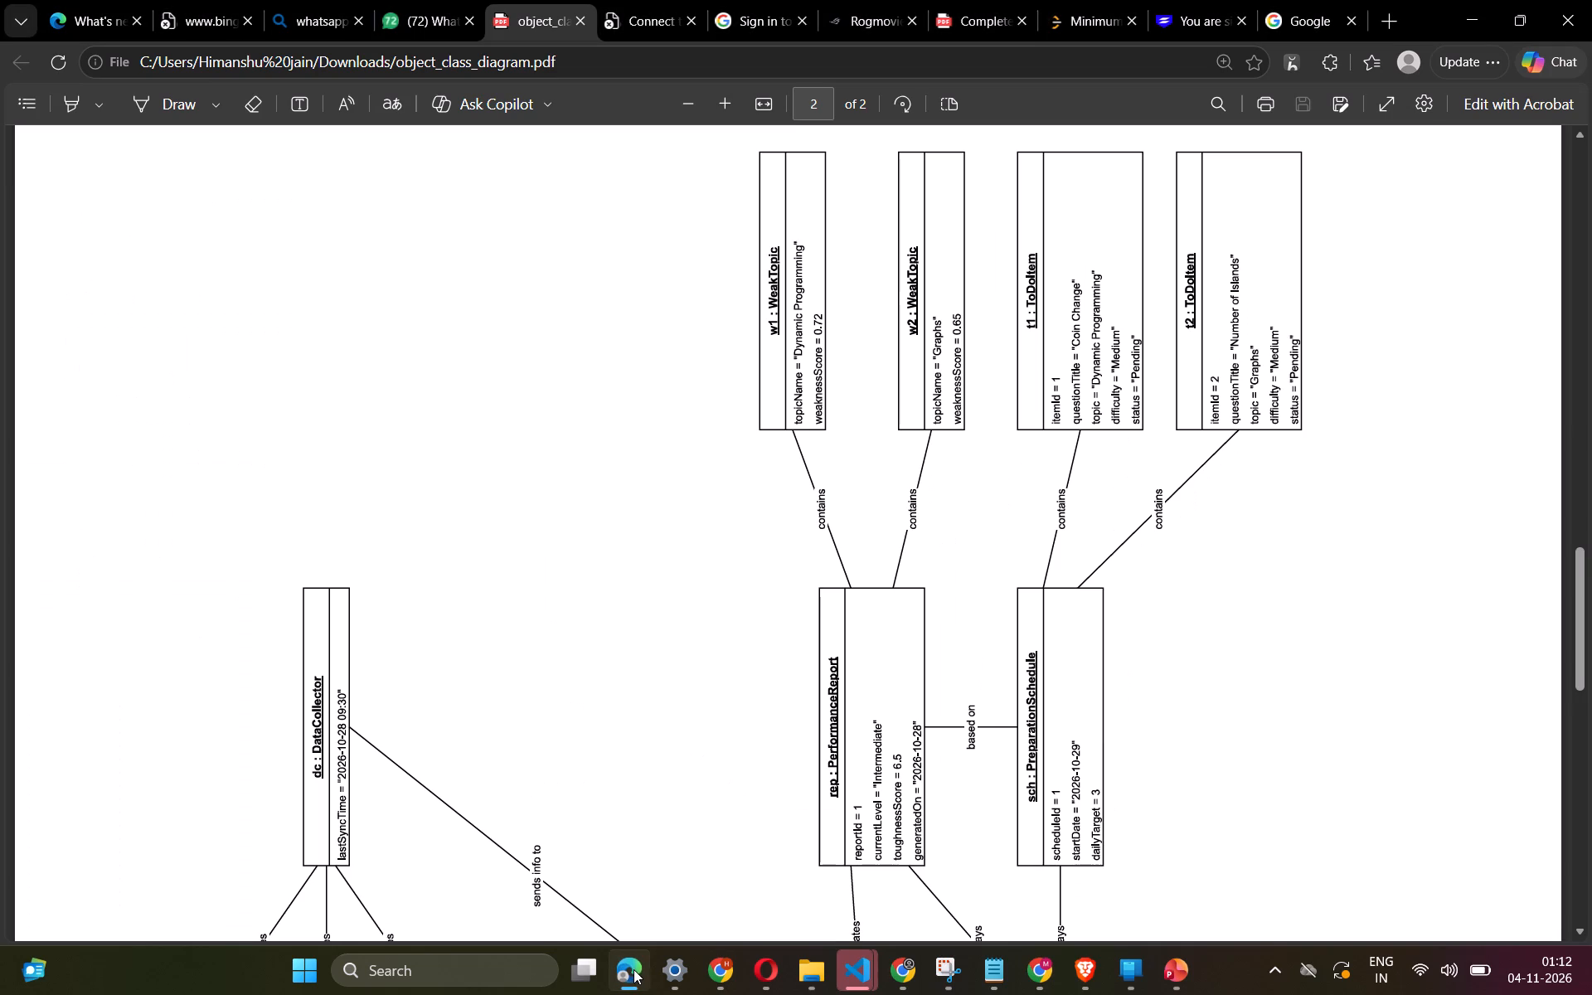
scroll(780, 720, down, 3)
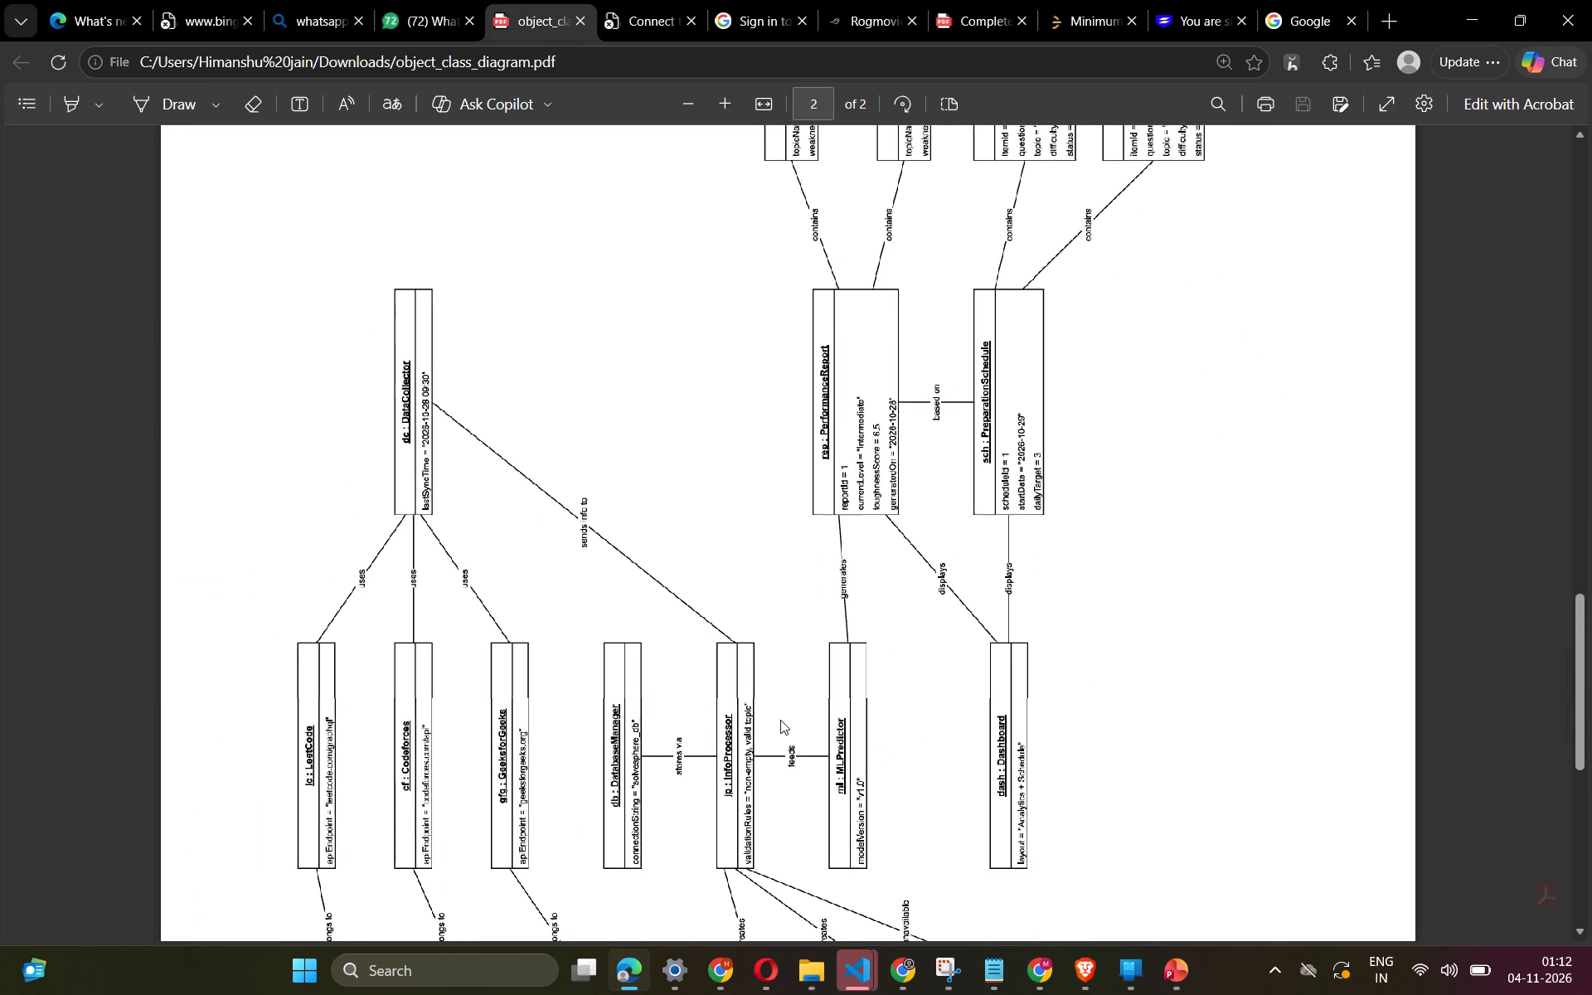
scroll(780, 720, up, 1)
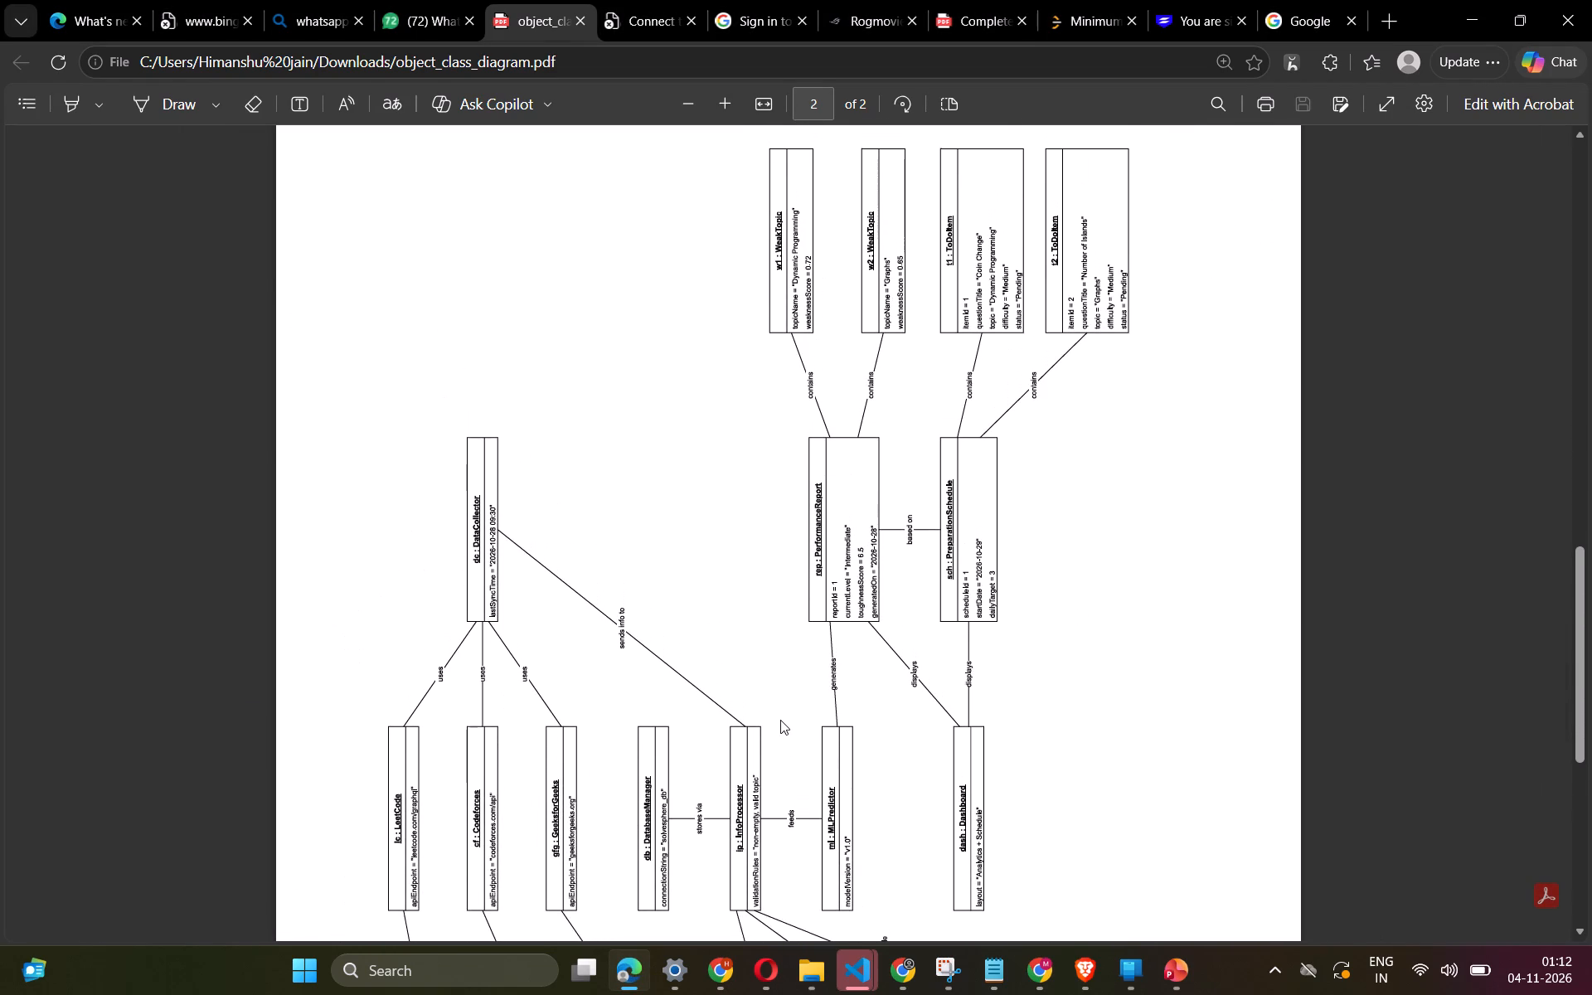
scroll(780, 720, up, 1)
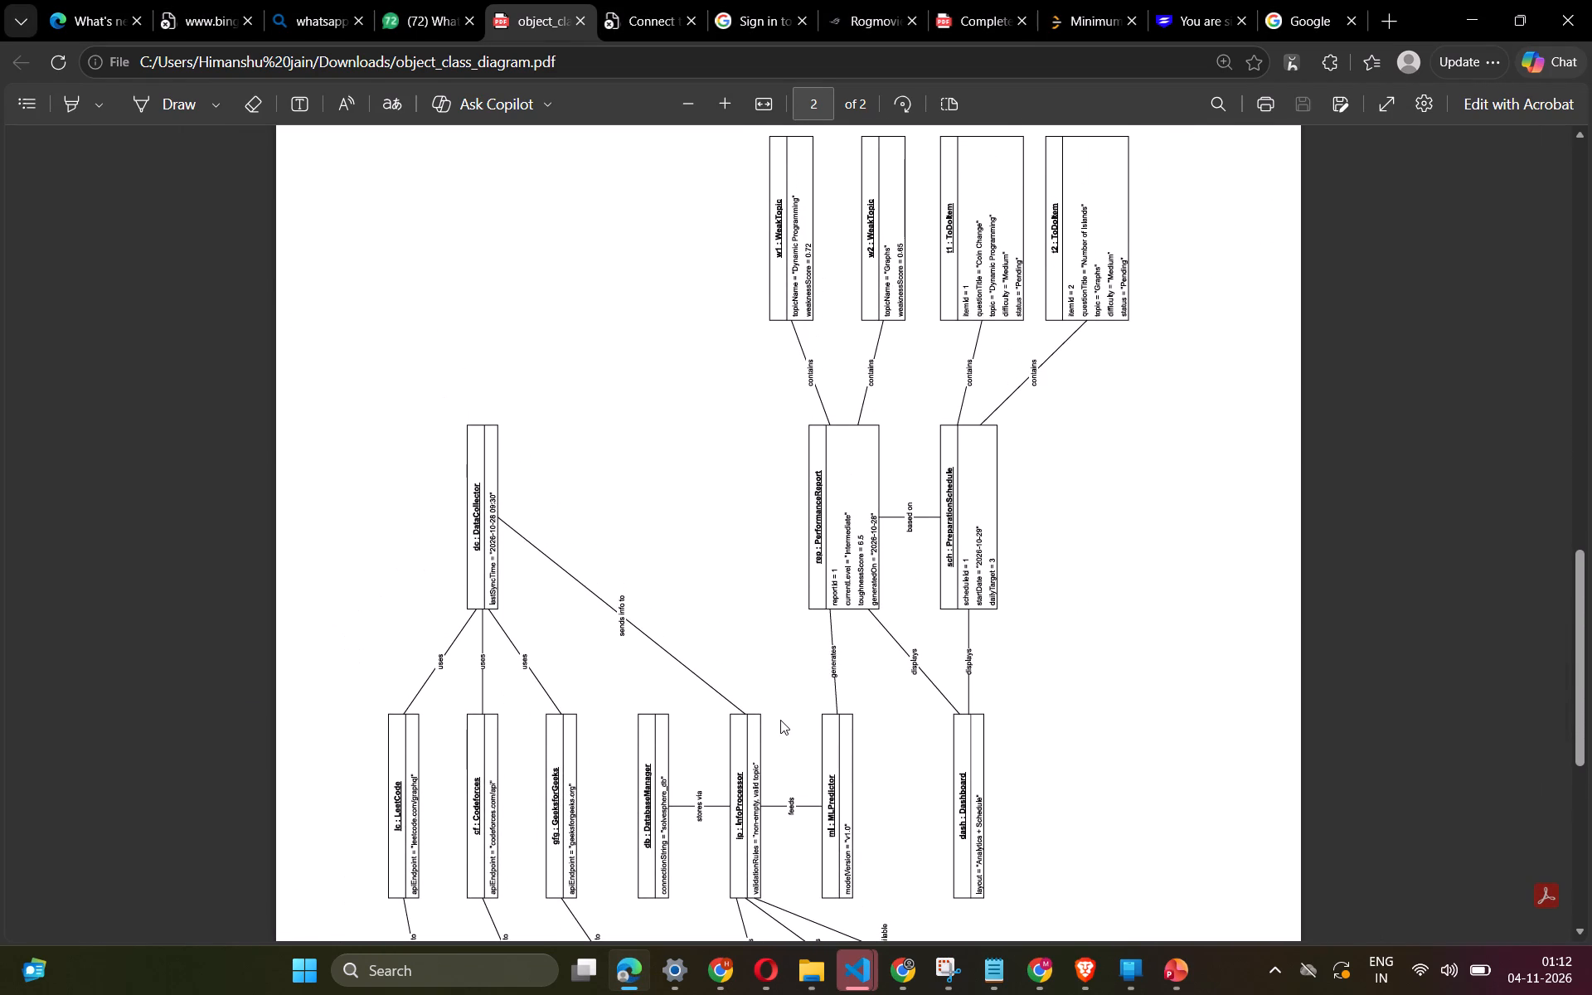
key(shift+super+s)
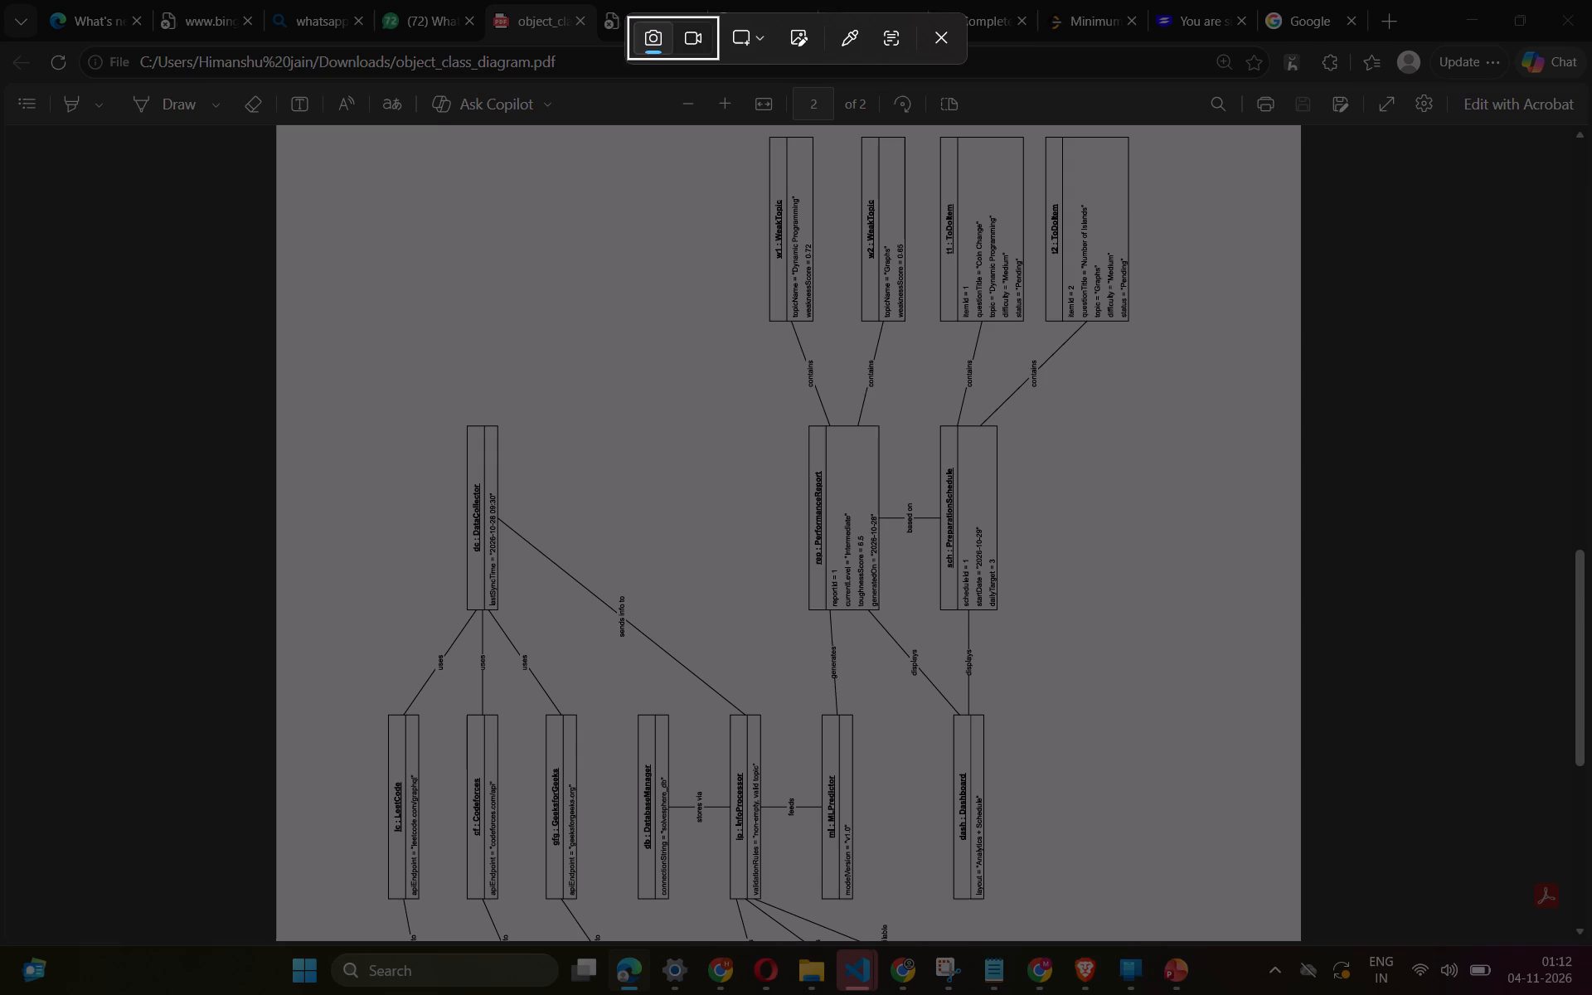
drag(278, 127, 1272, 958)
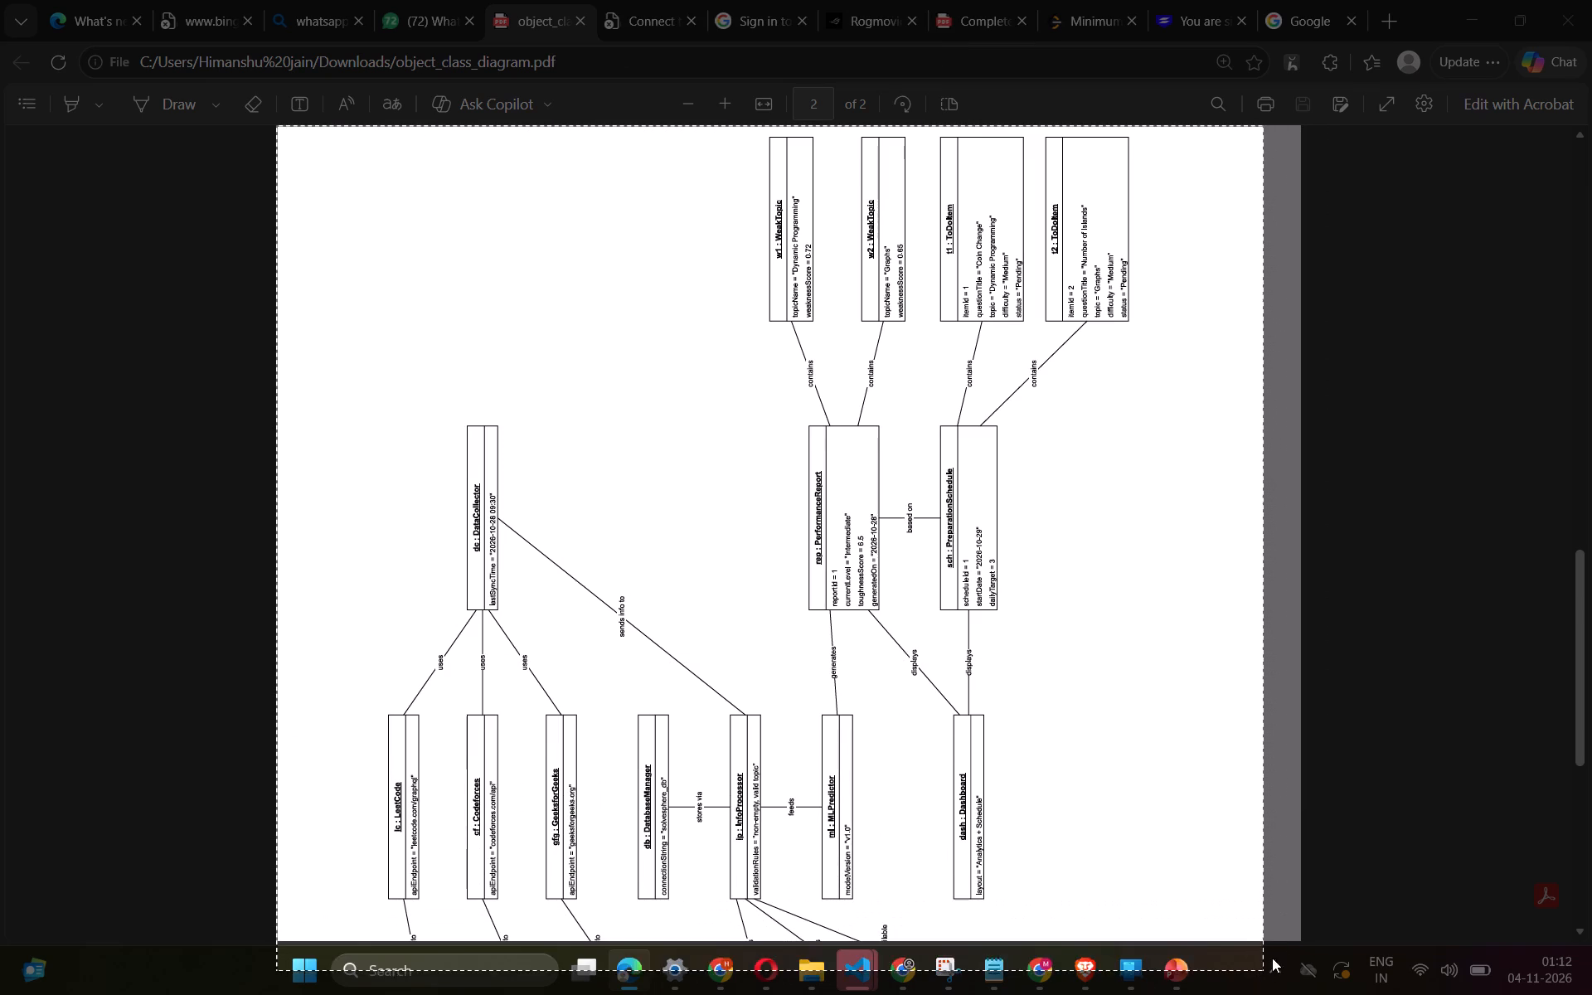
drag(1272, 958, 1293, 928)
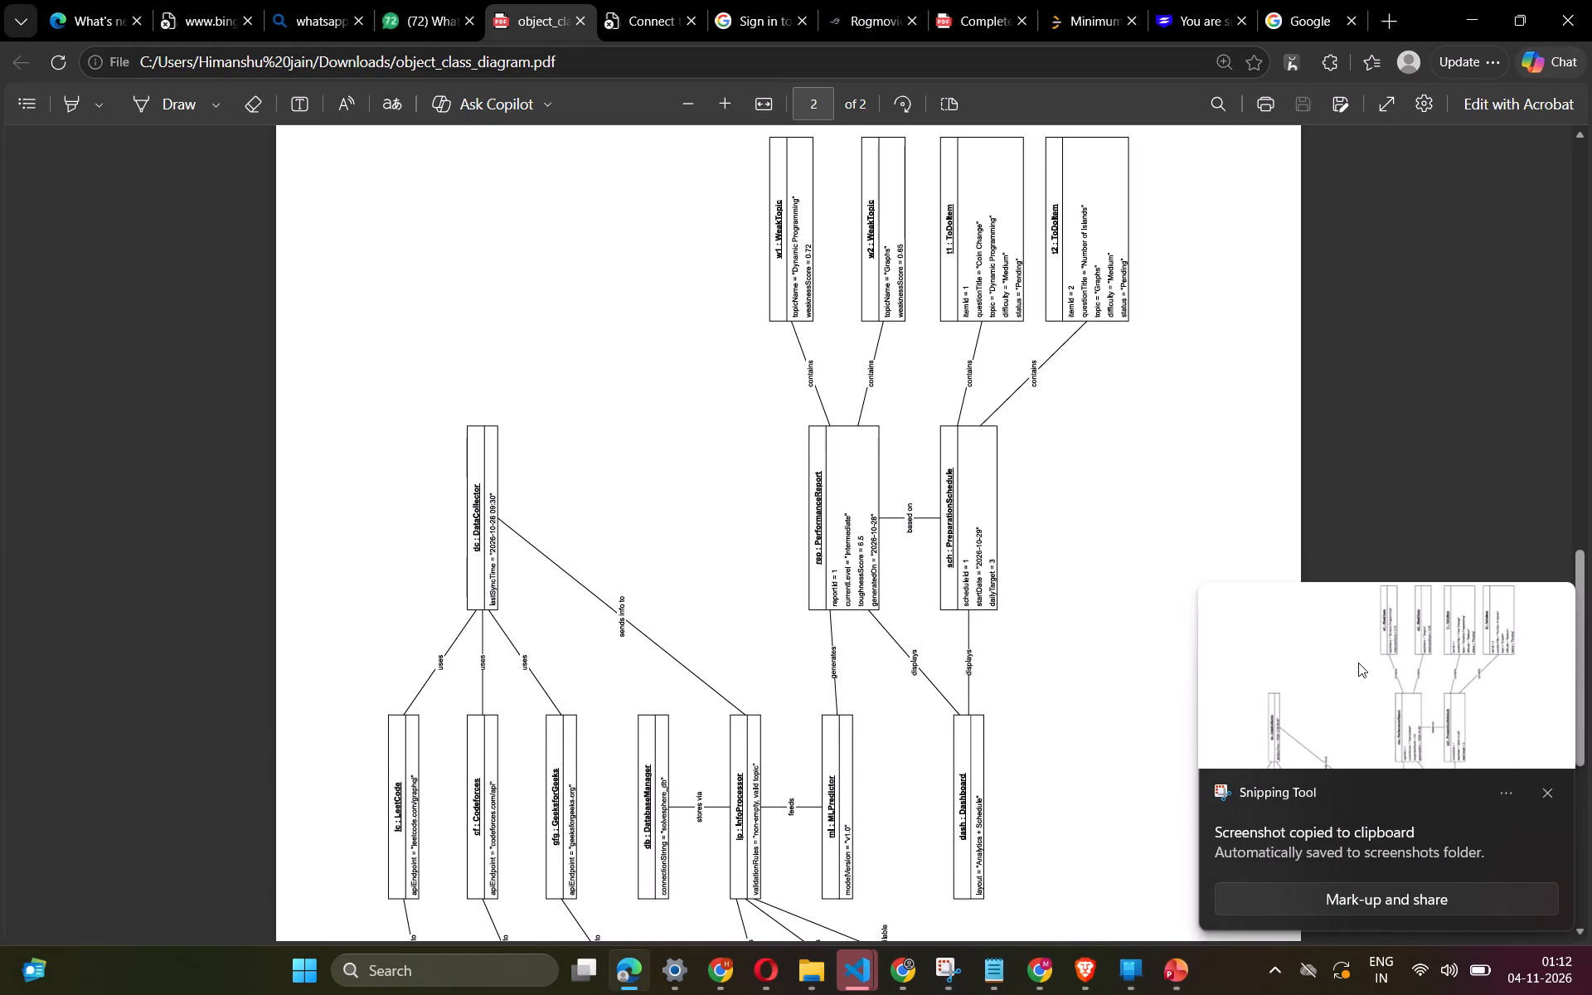
click(1358, 663)
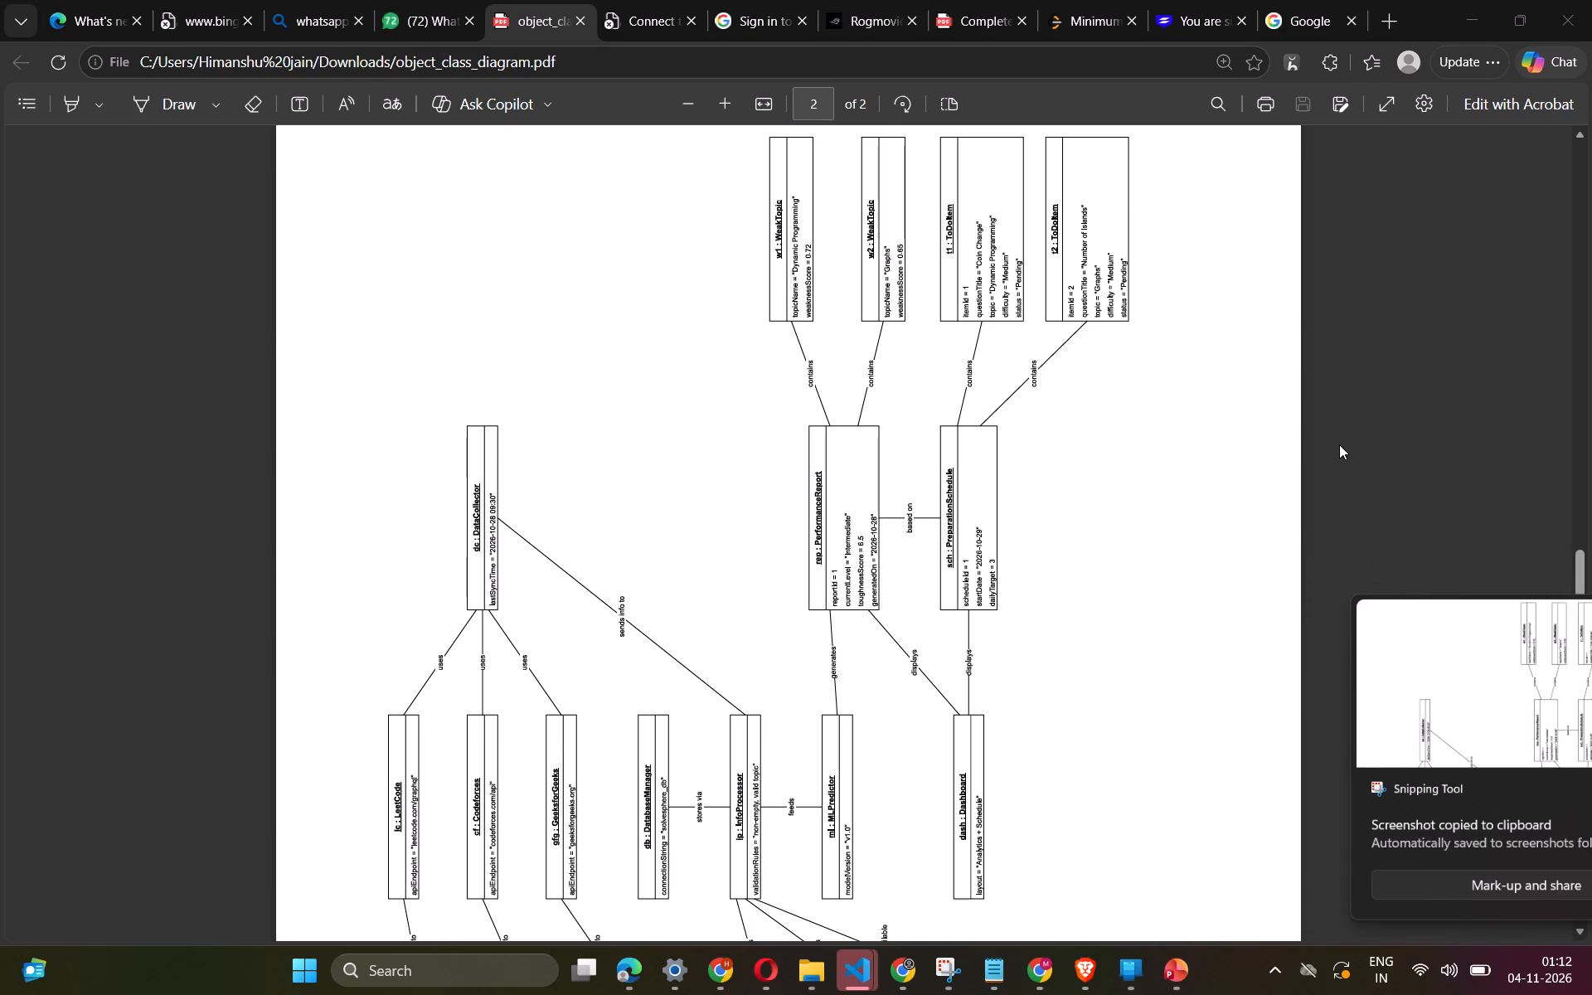
click(1385, 351)
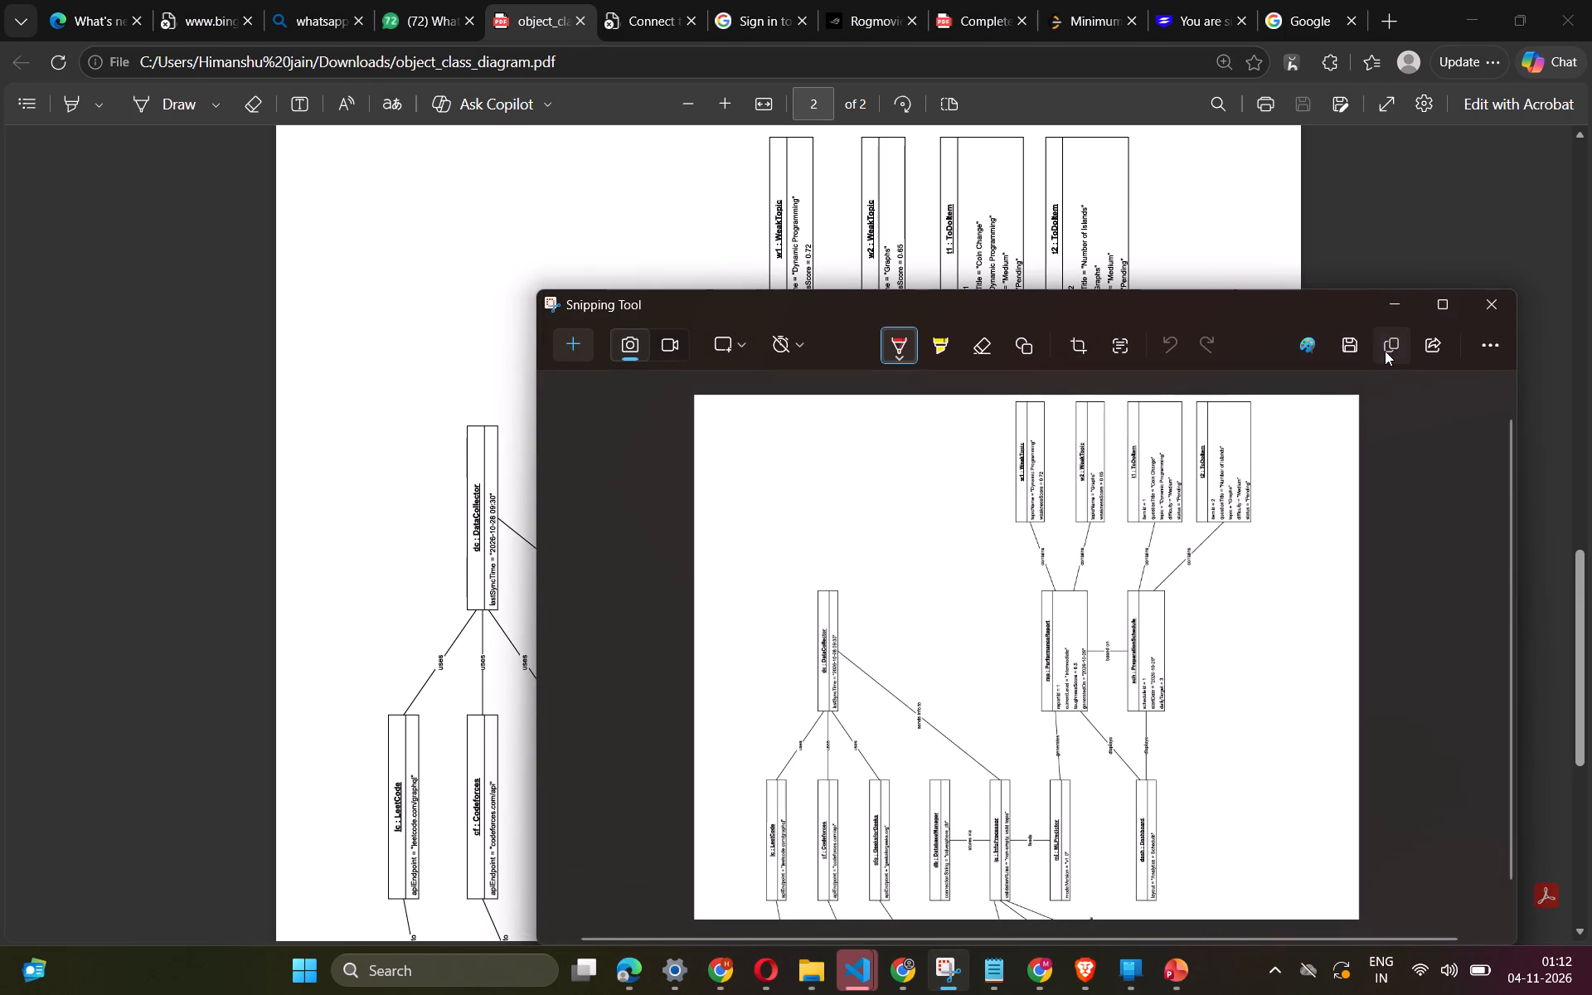
click(1400, 311)
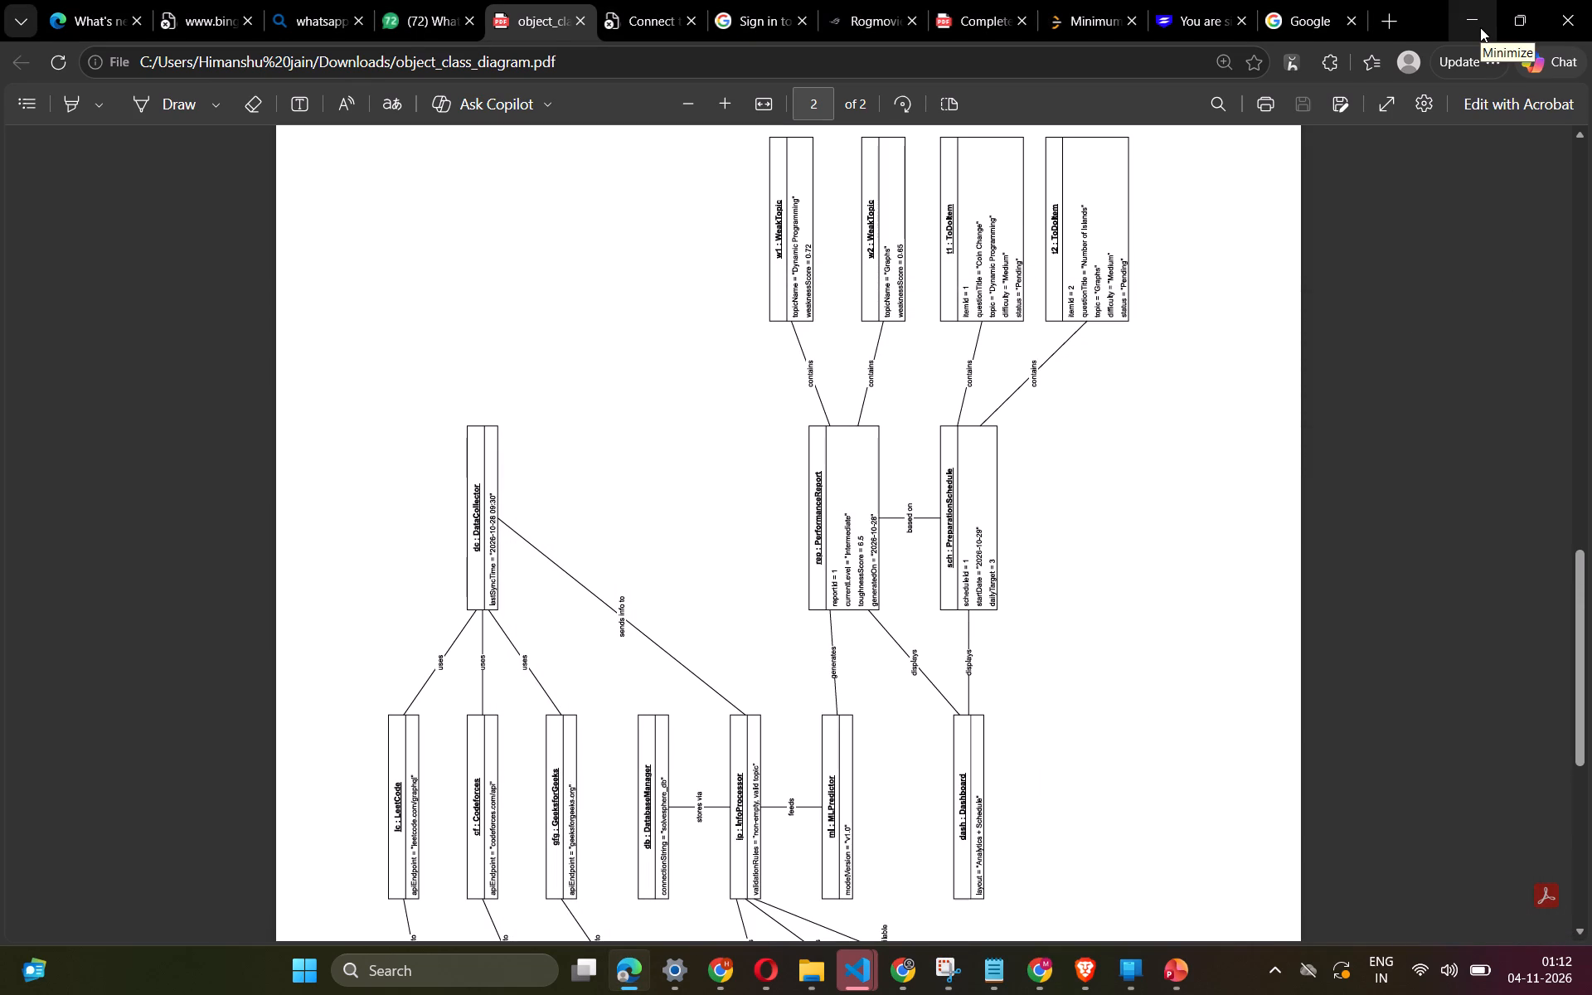
Switch to PowerPoint, replace slide 3's picture with the new capture, and resize it to 30.03 cm wide by 18.09 cm high.
click(1480, 27)
click(1138, 289)
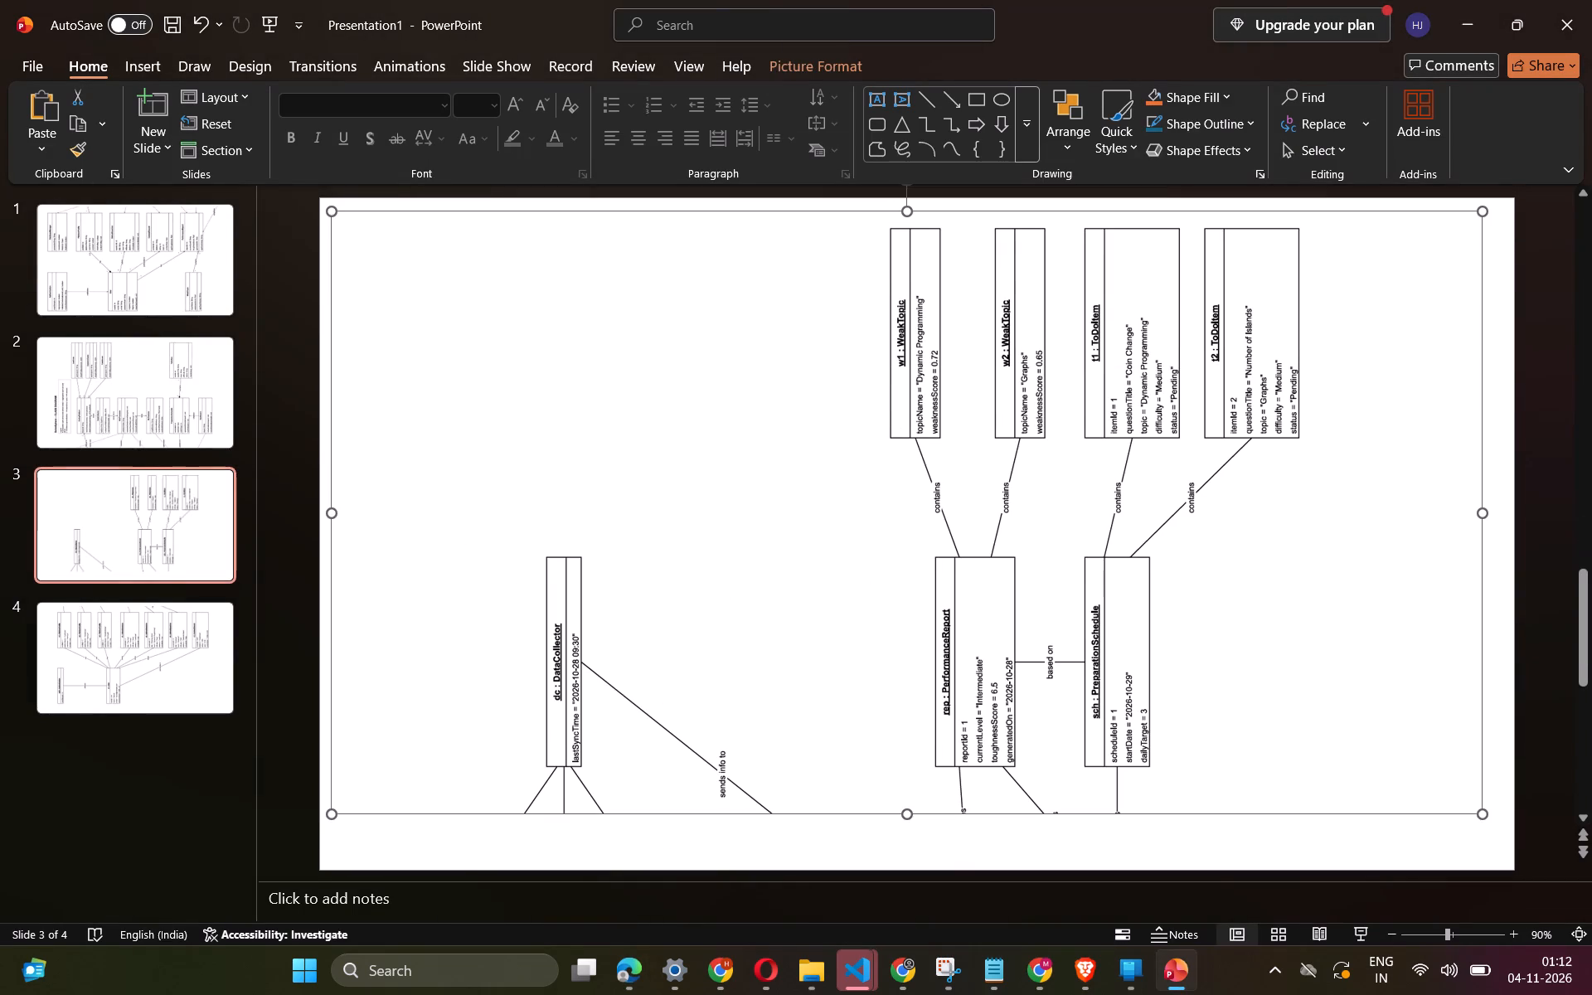
key(Delete)
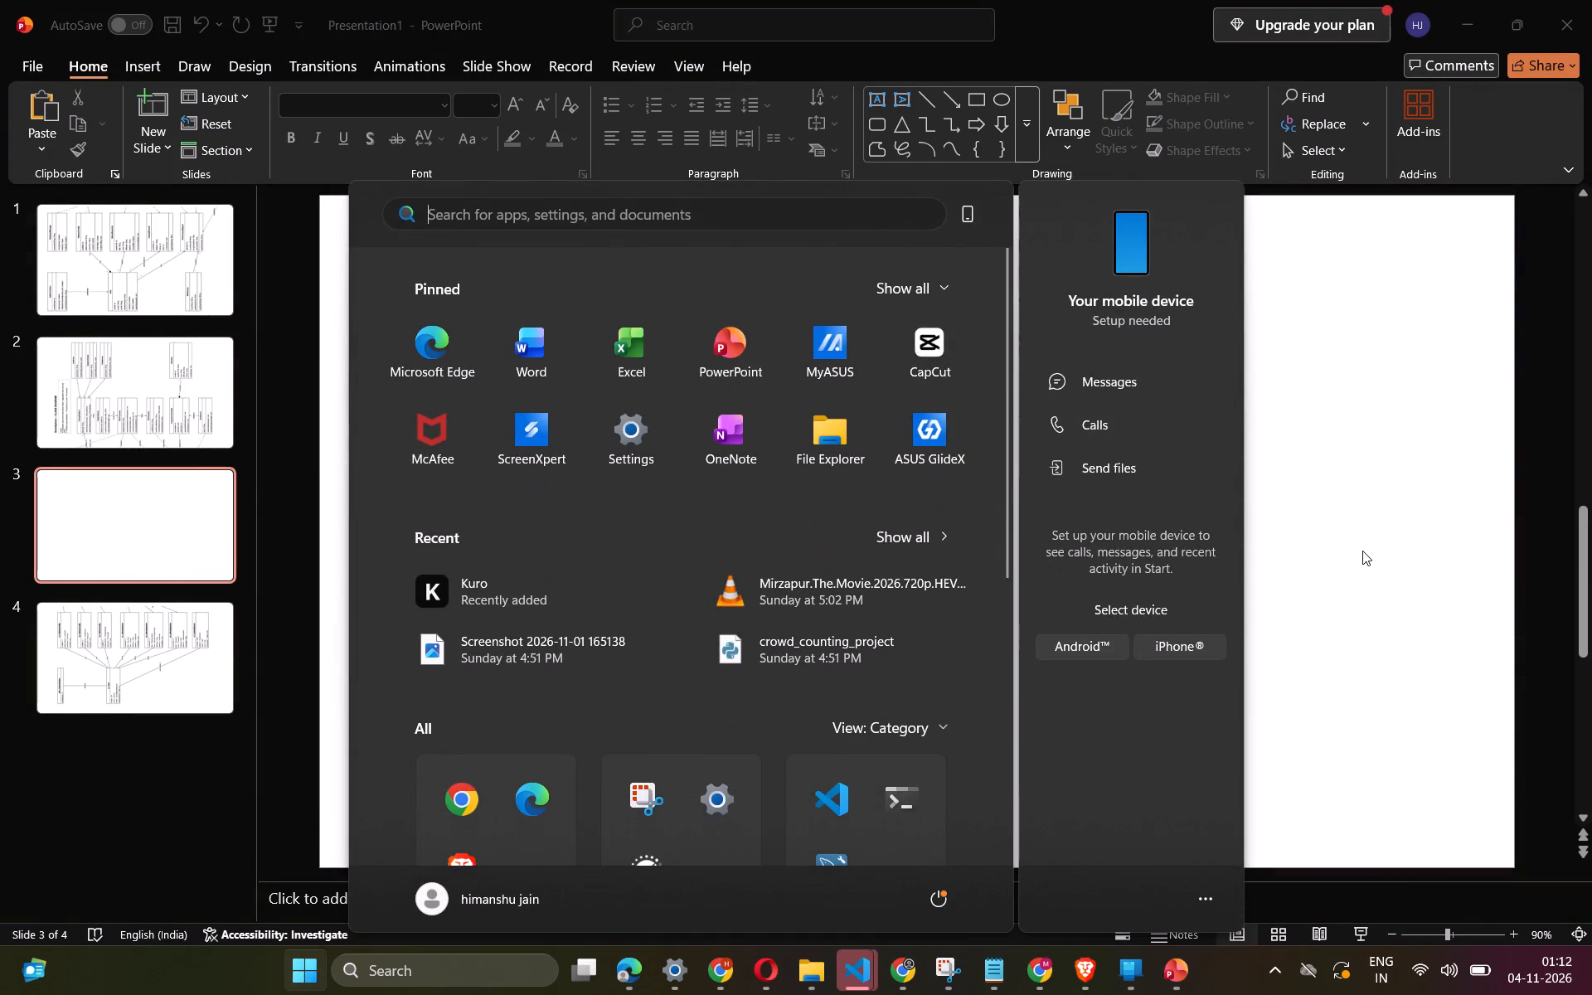
click(1362, 551)
key(ctrl+v)
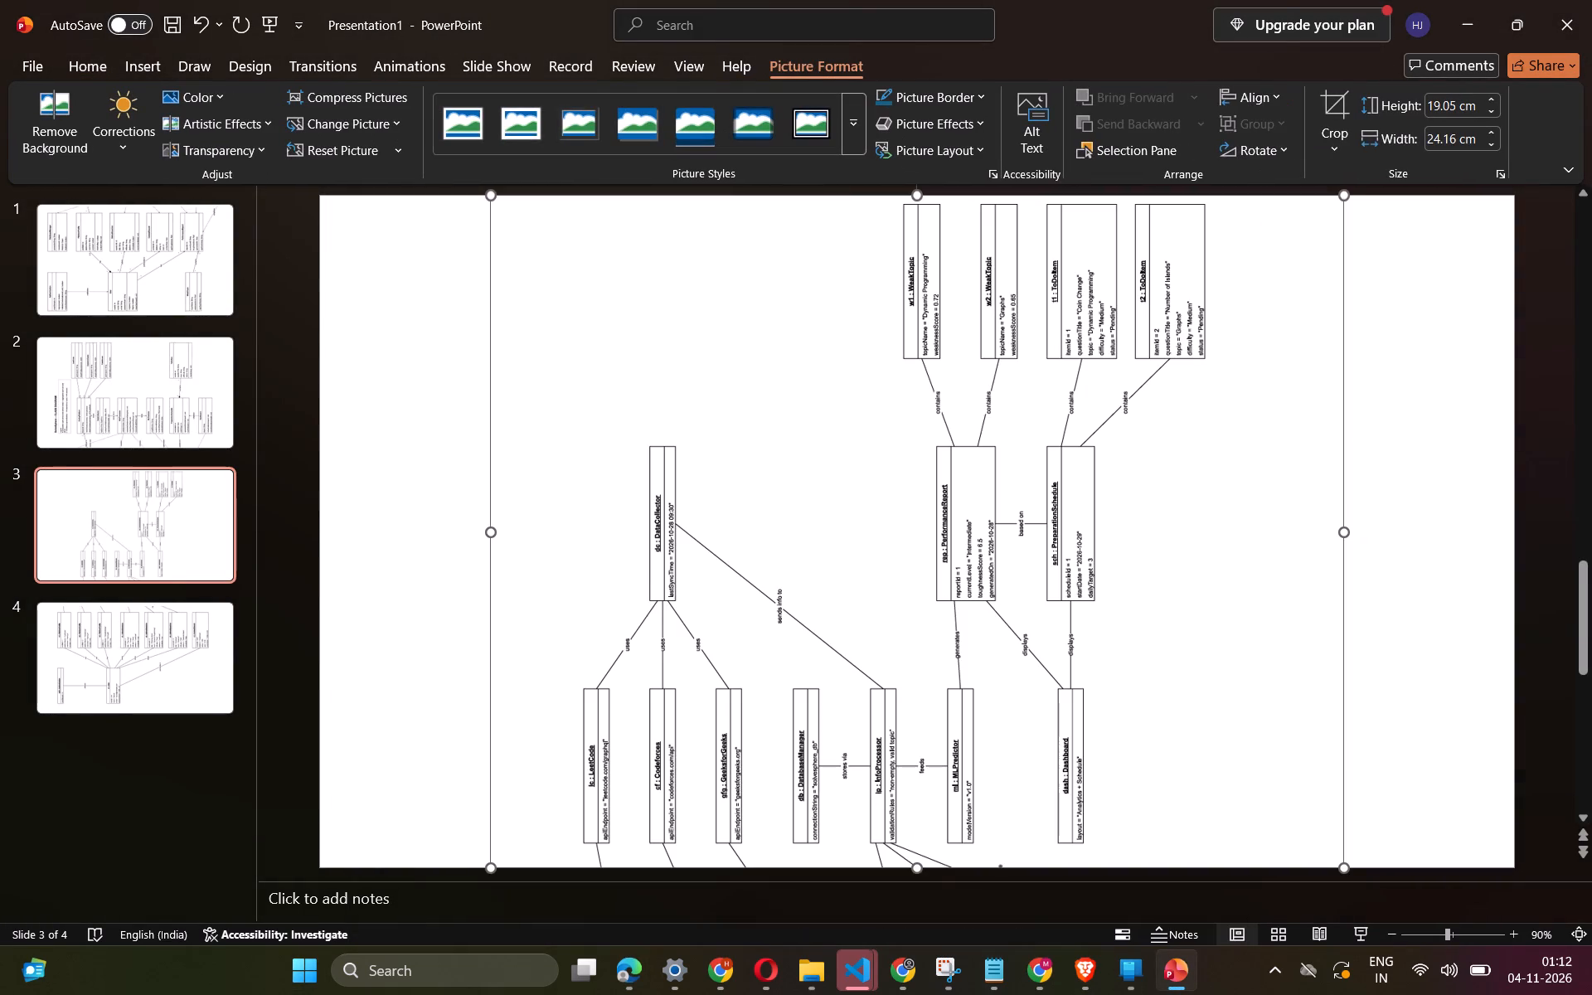
drag(1346, 868, 1308, 819)
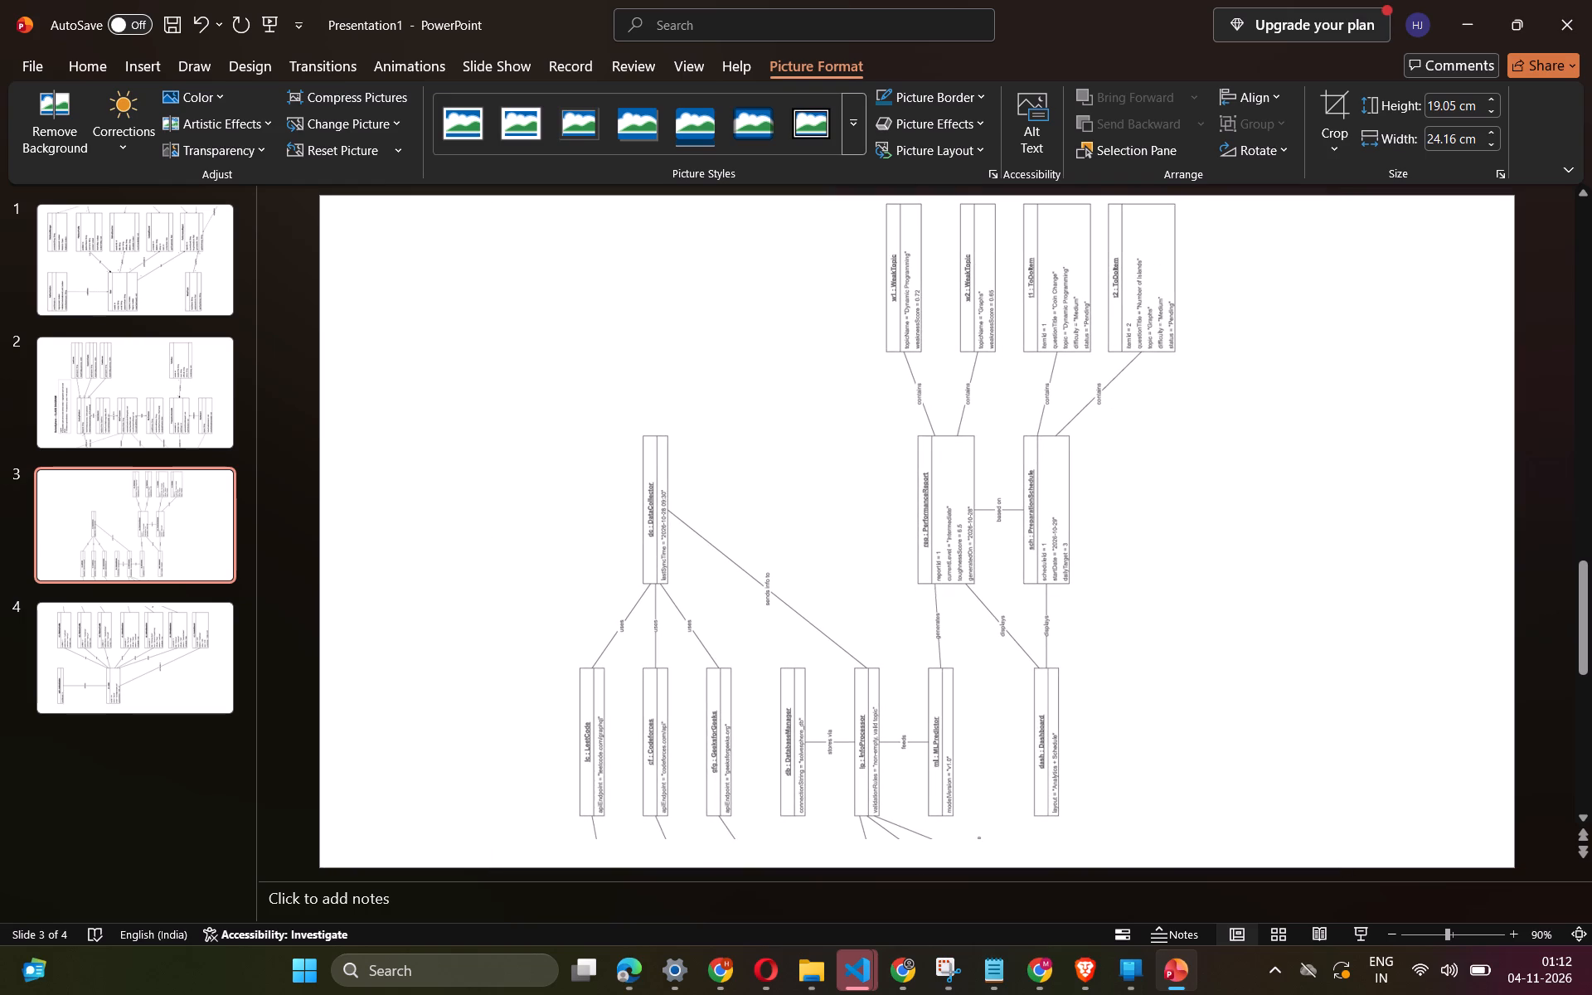
drag(1308, 819, 1300, 826)
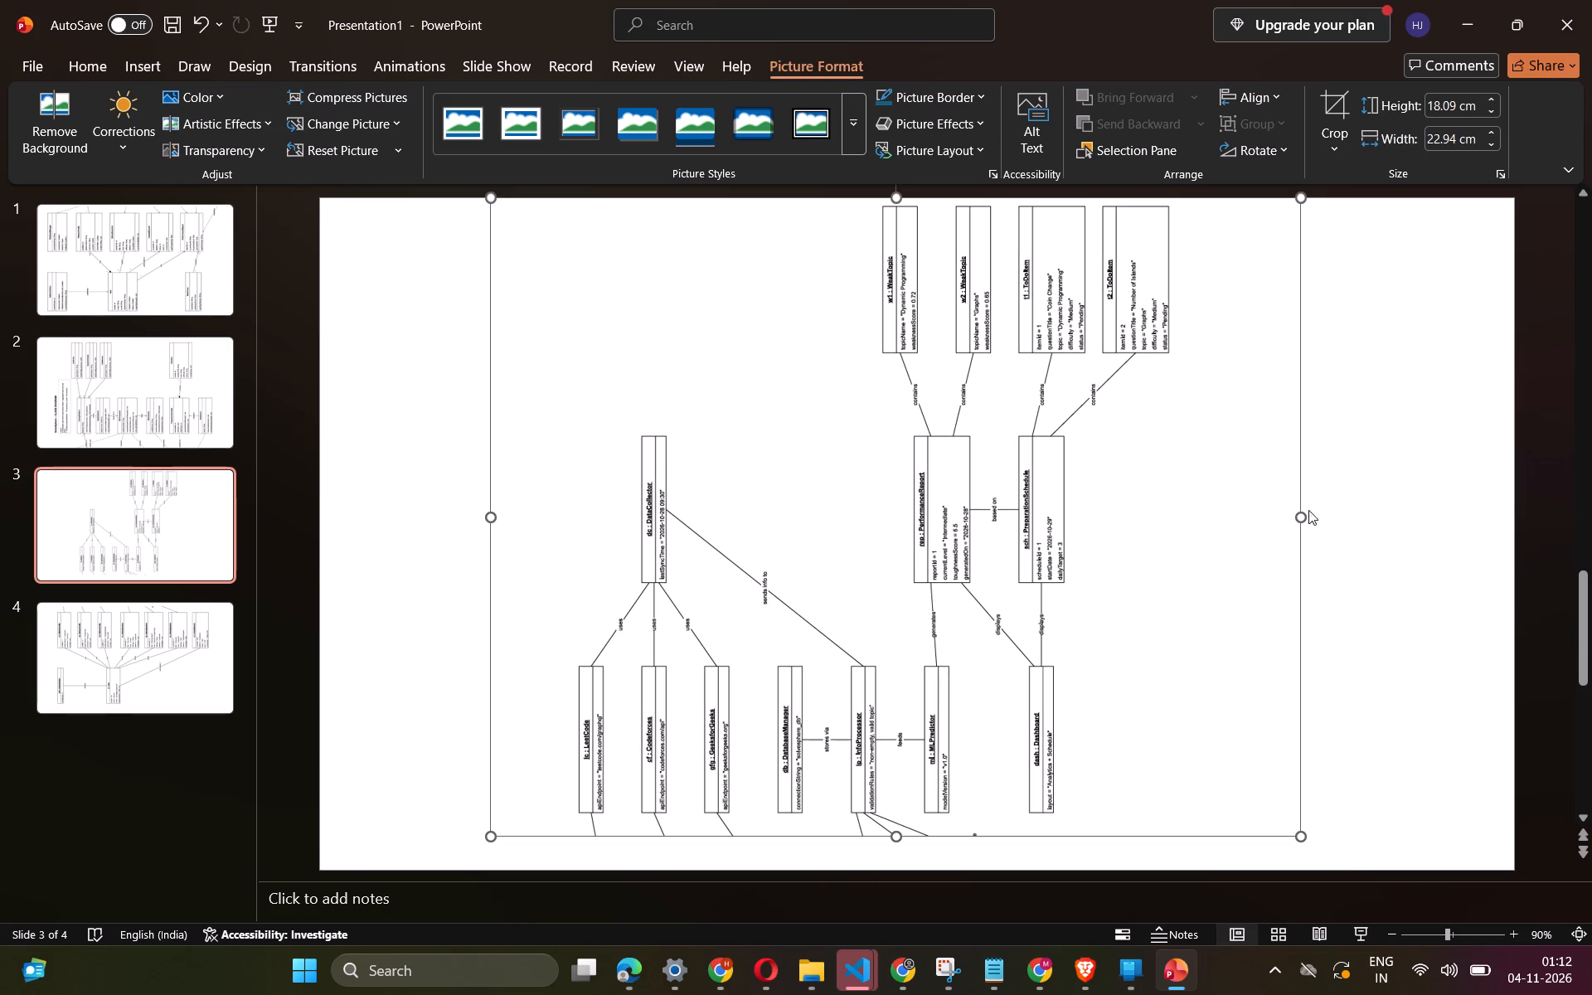
drag(1300, 512, 1400, 517)
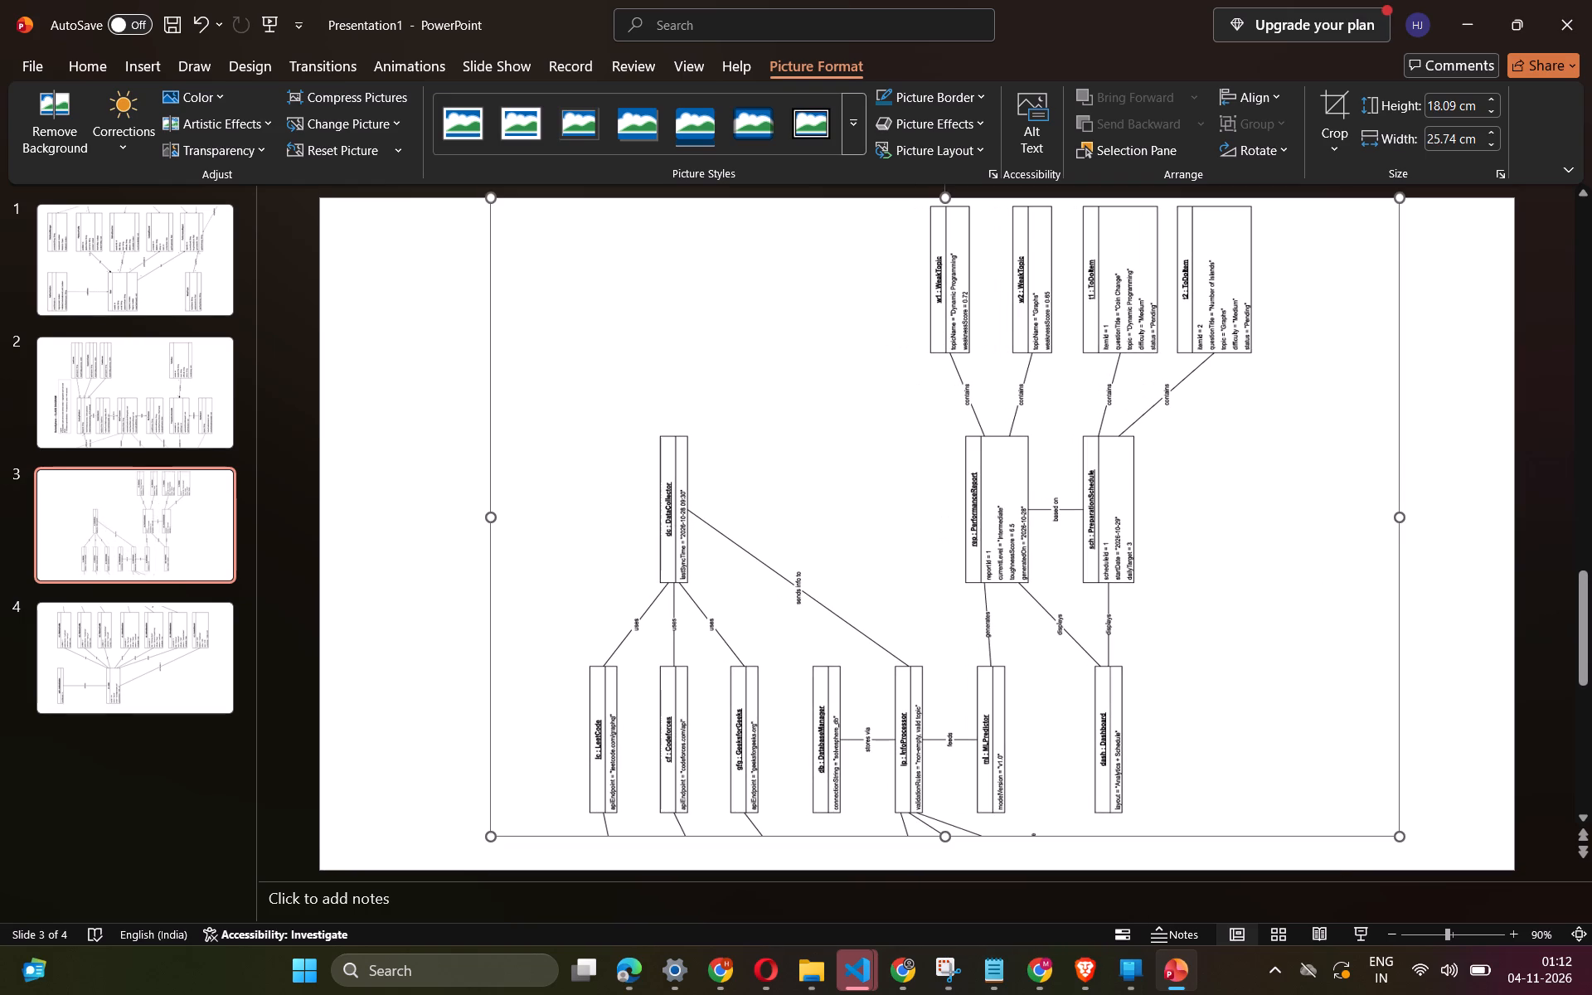
drag(489, 516, 424, 516)
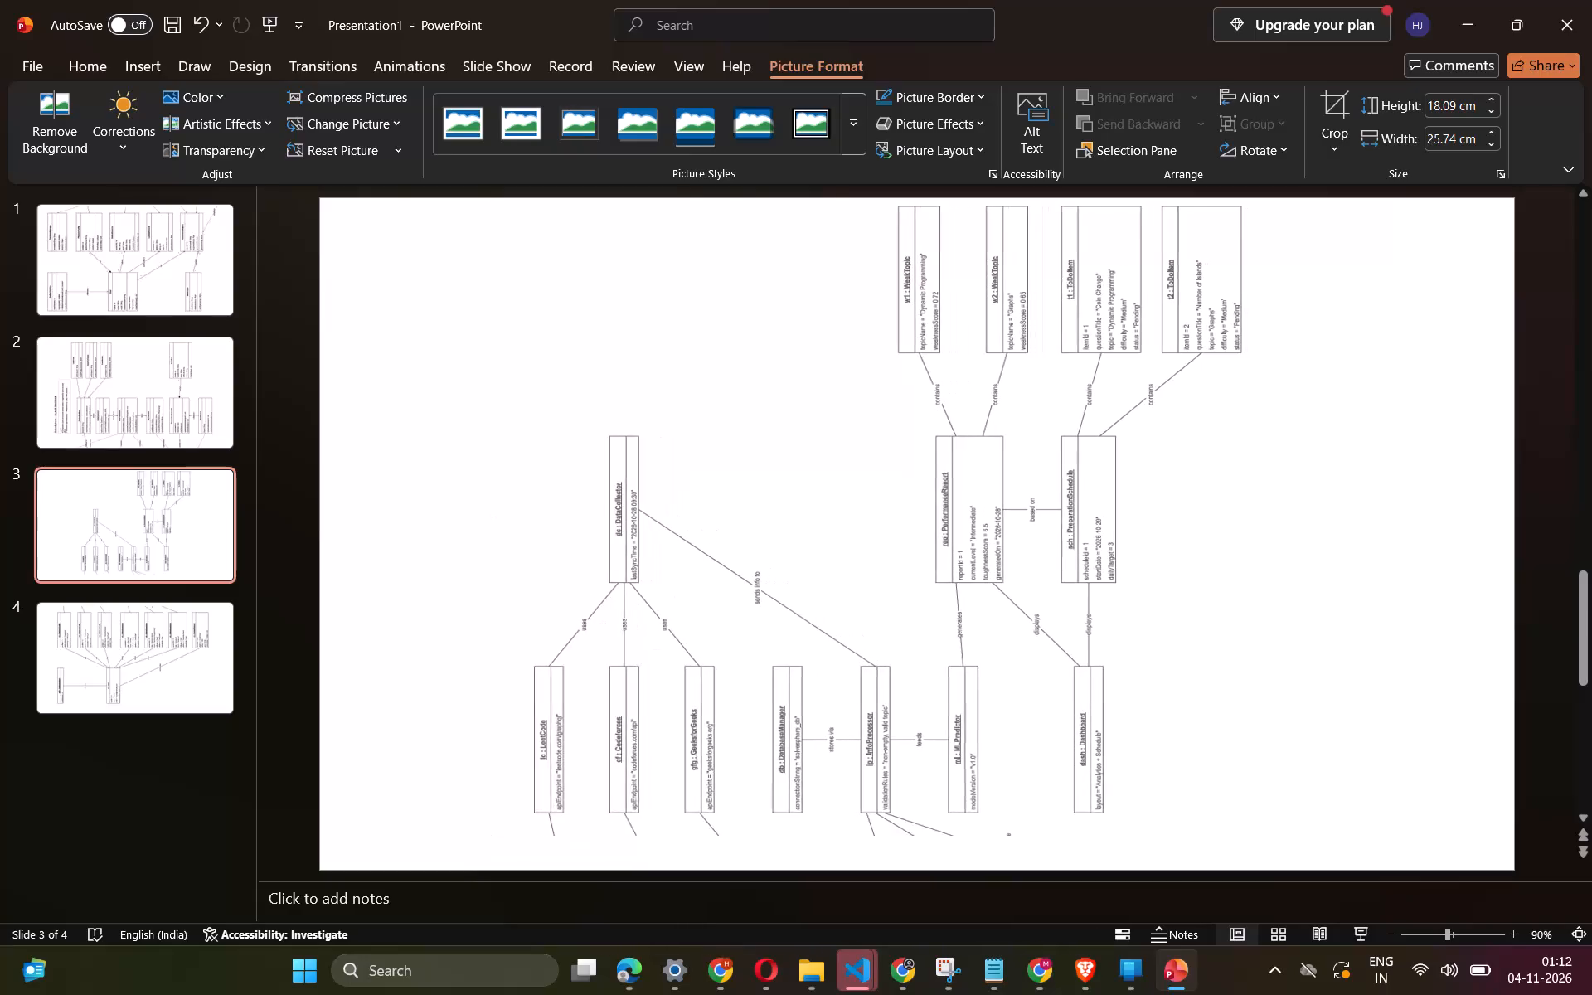
drag(424, 516, 306, 519)
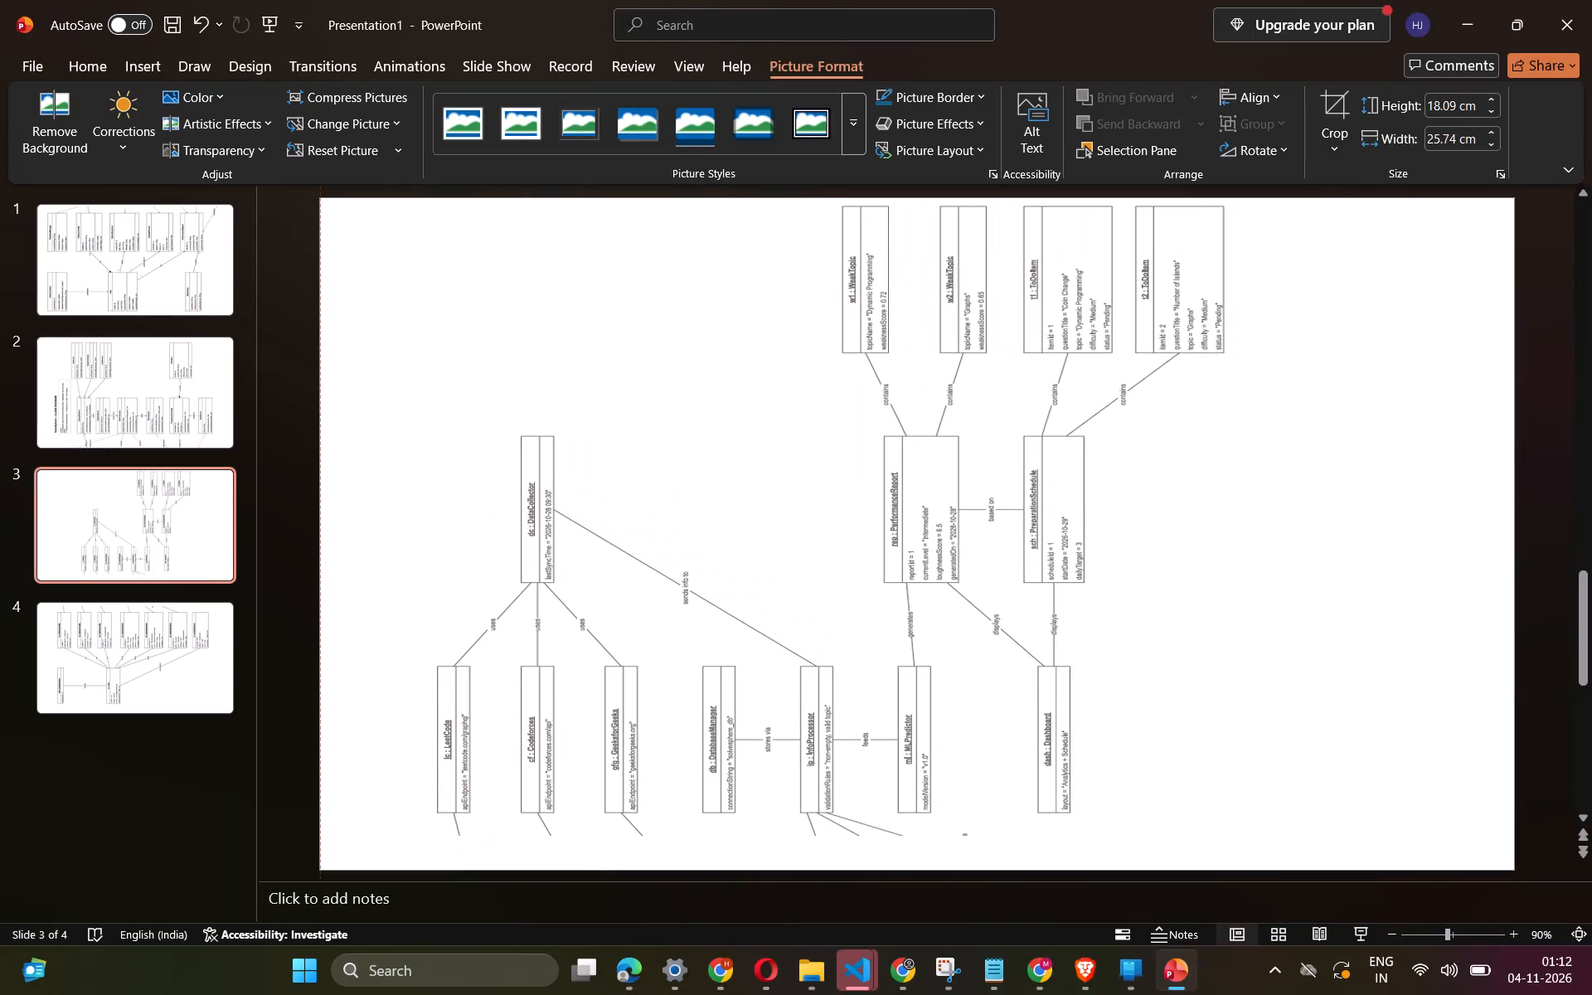
drag(306, 519, 340, 531)
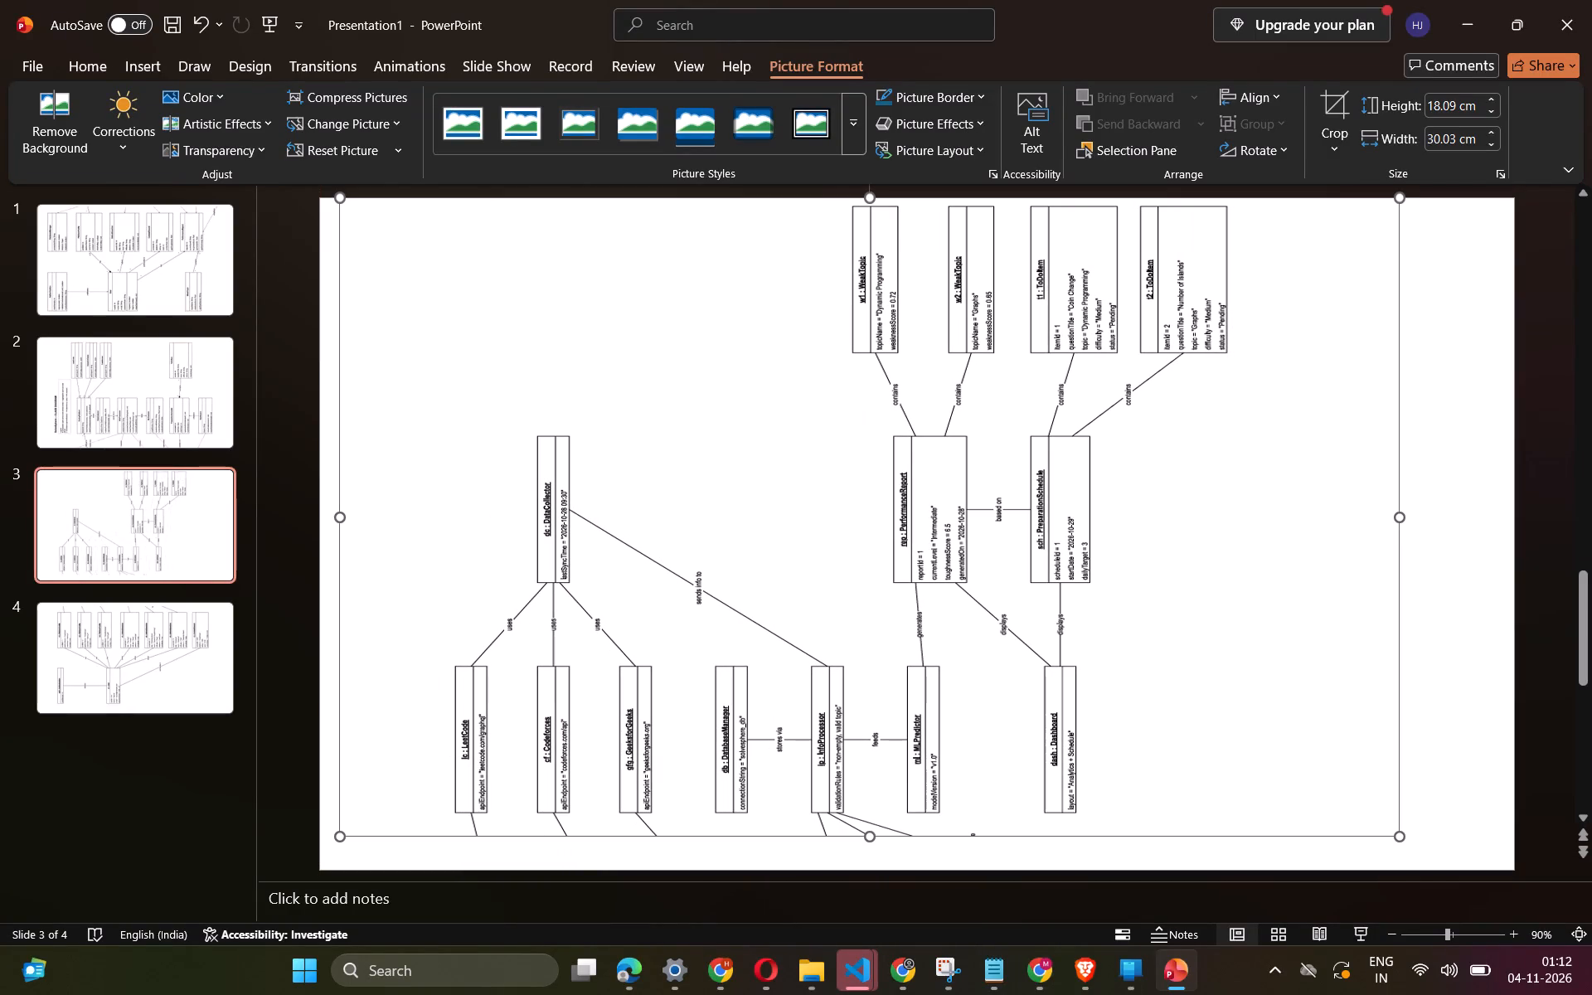
click(1422, 698)
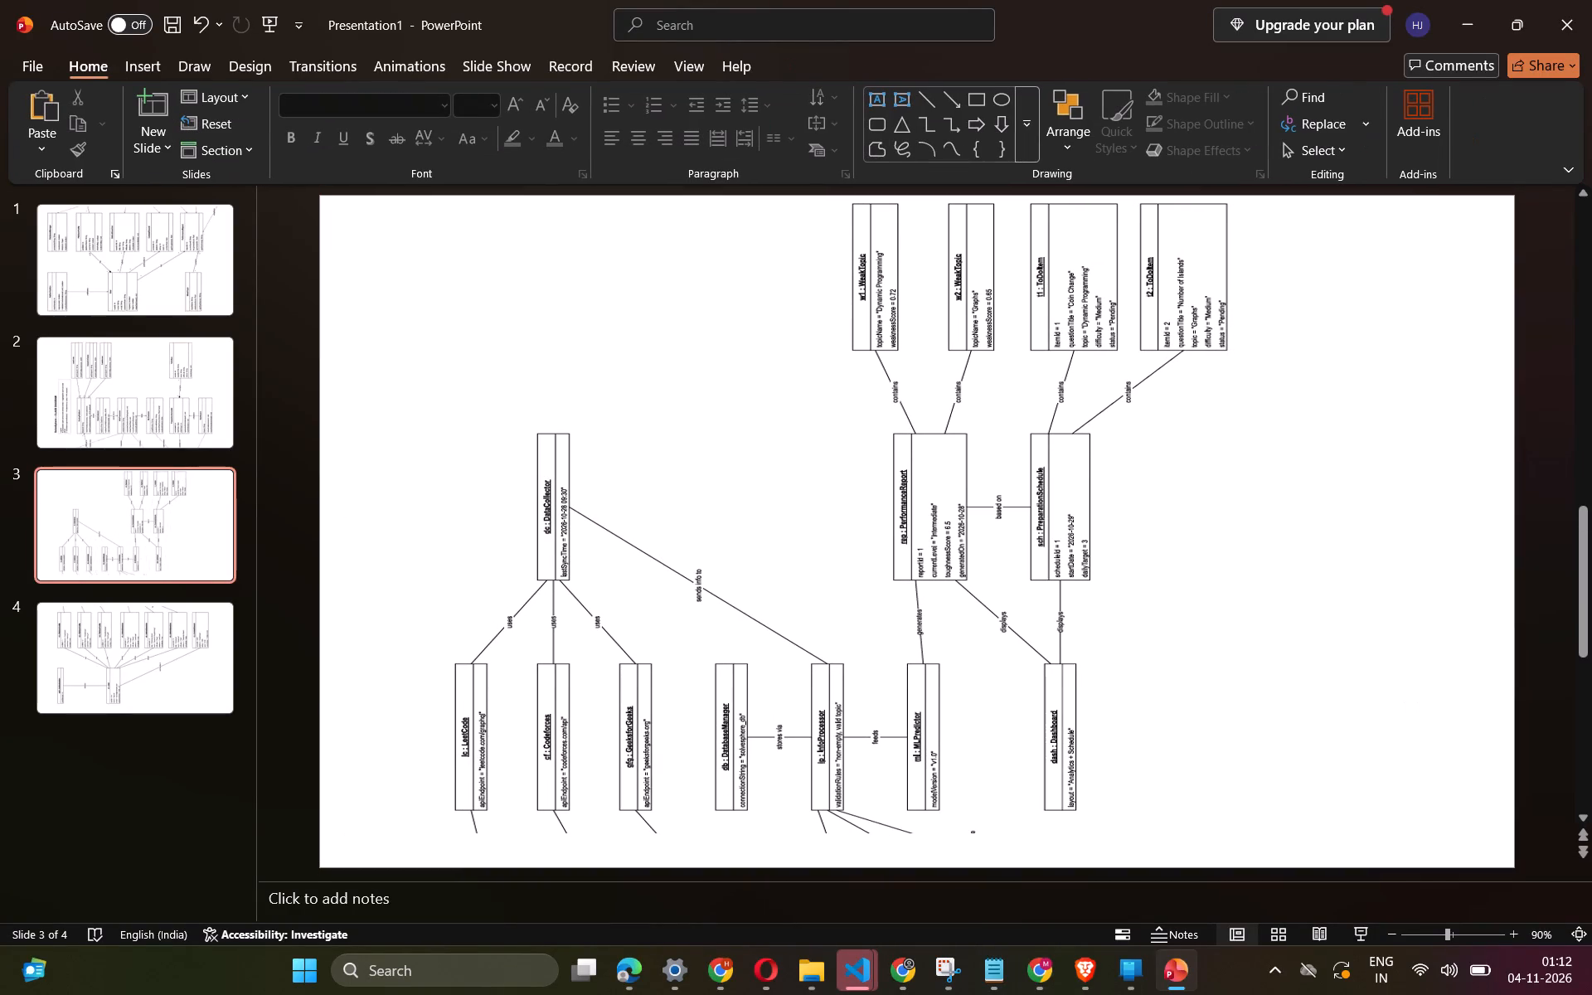
Review the diagram pictures across the four slides, checking their legibility and order.
scroll(1126, 531, up, 1)
scroll(1126, 531, down, 2)
scroll(1126, 531, up, 1)
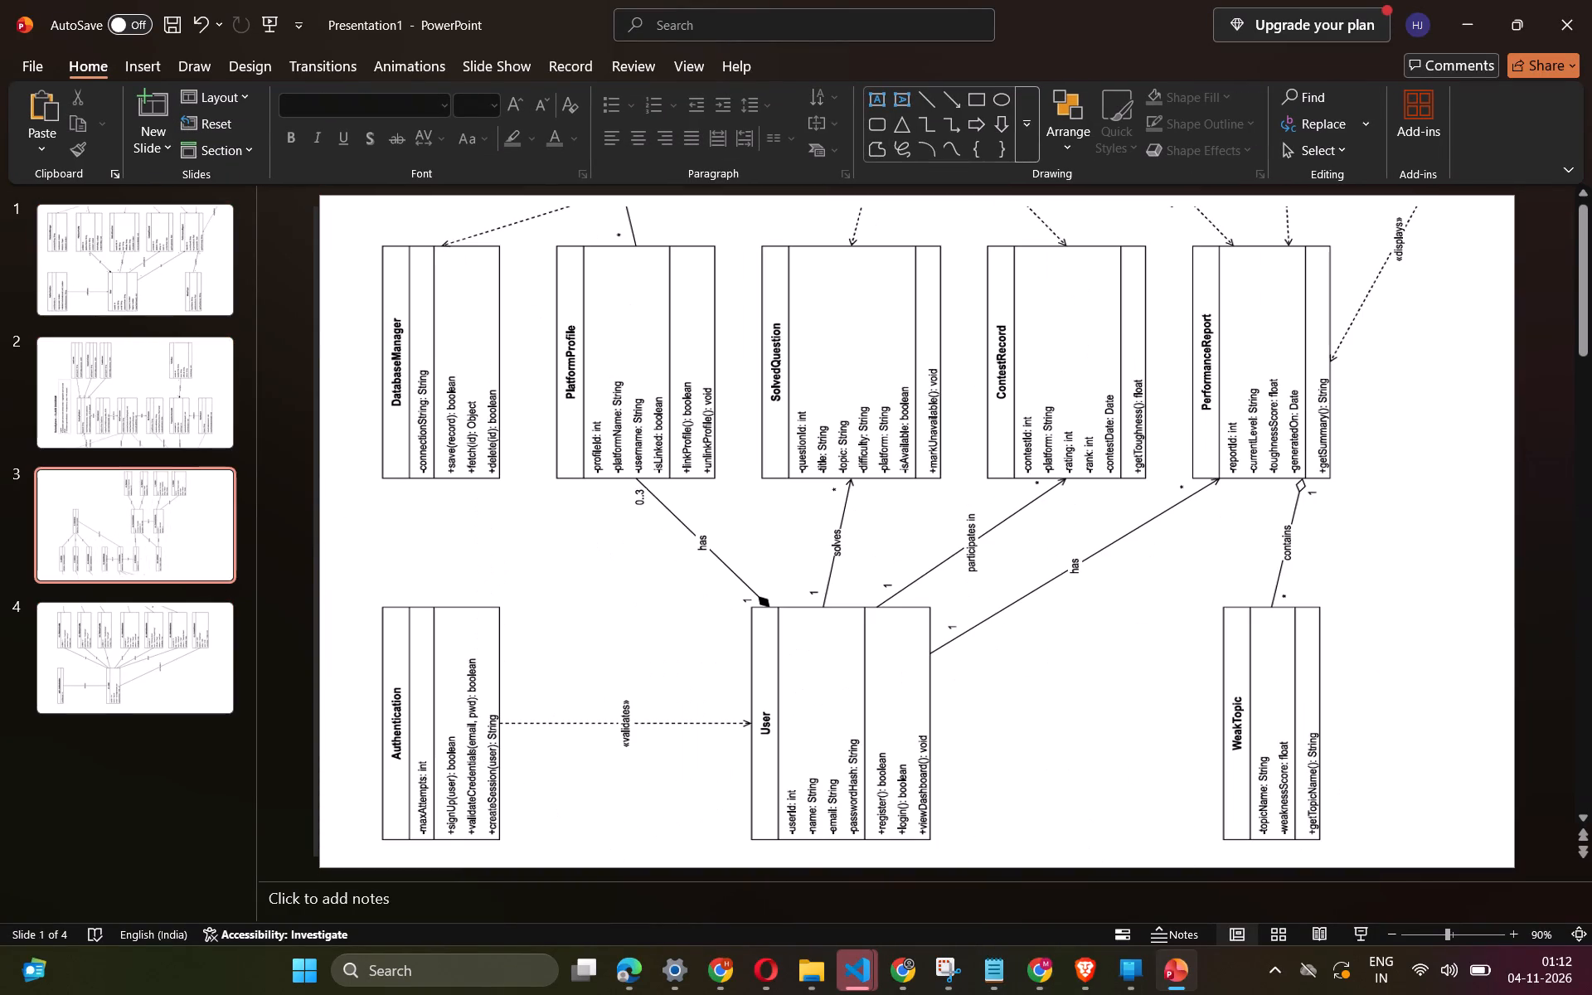
scroll(1126, 531, up, 3)
scroll(1126, 531, down, 6)
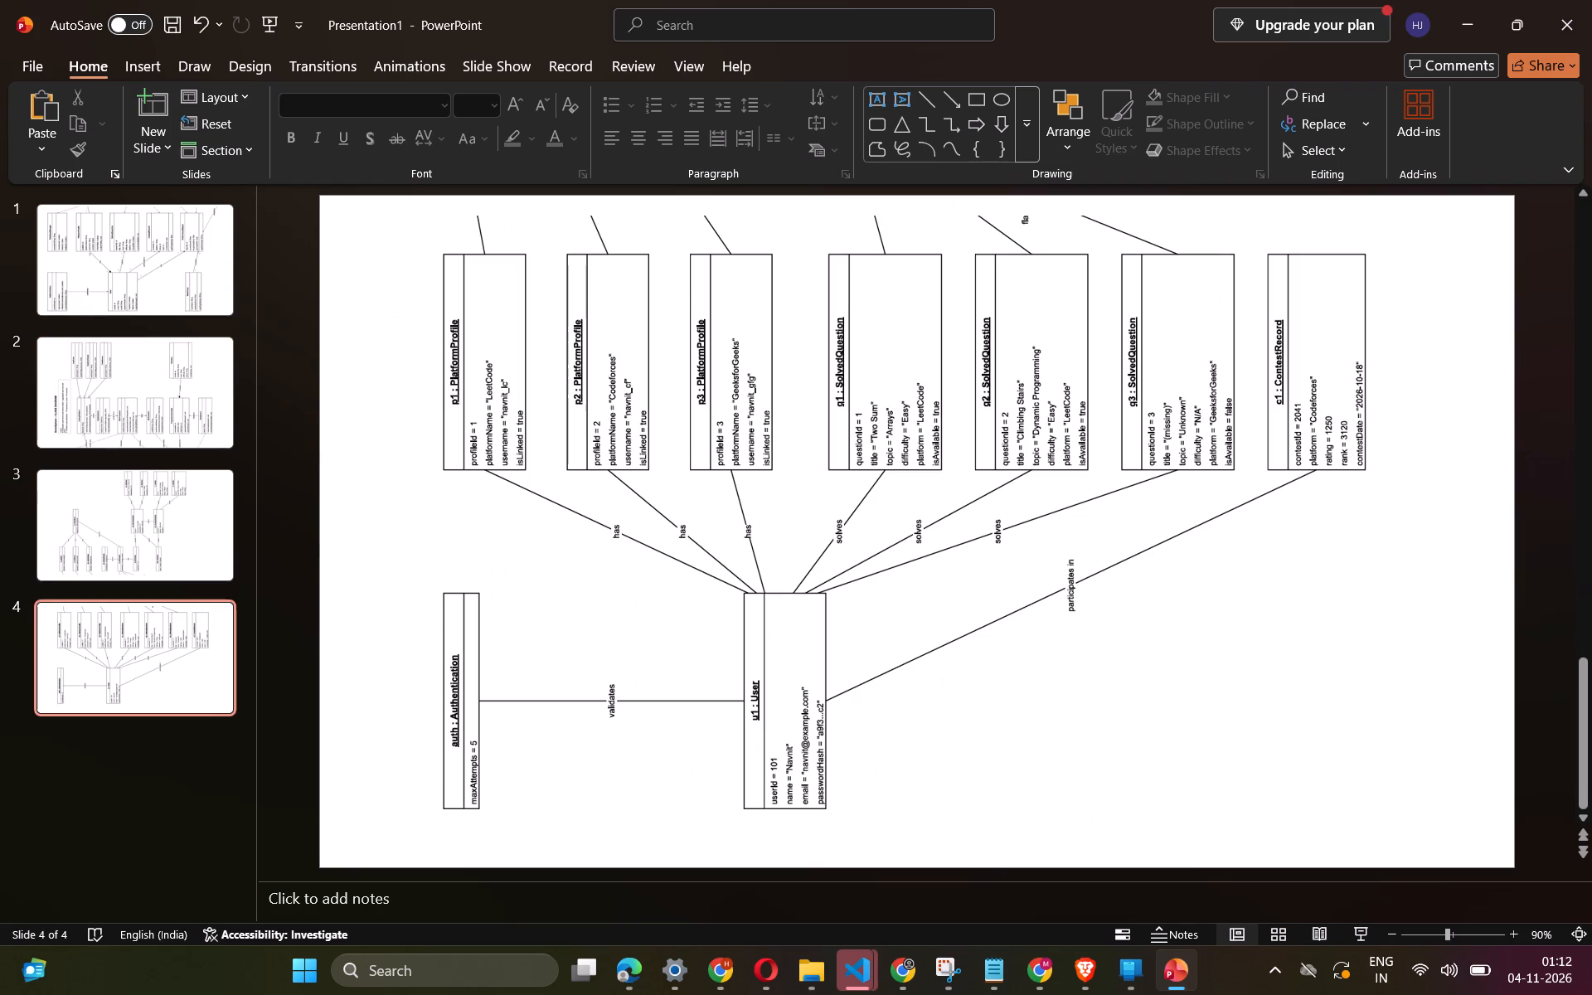
click(188, 657)
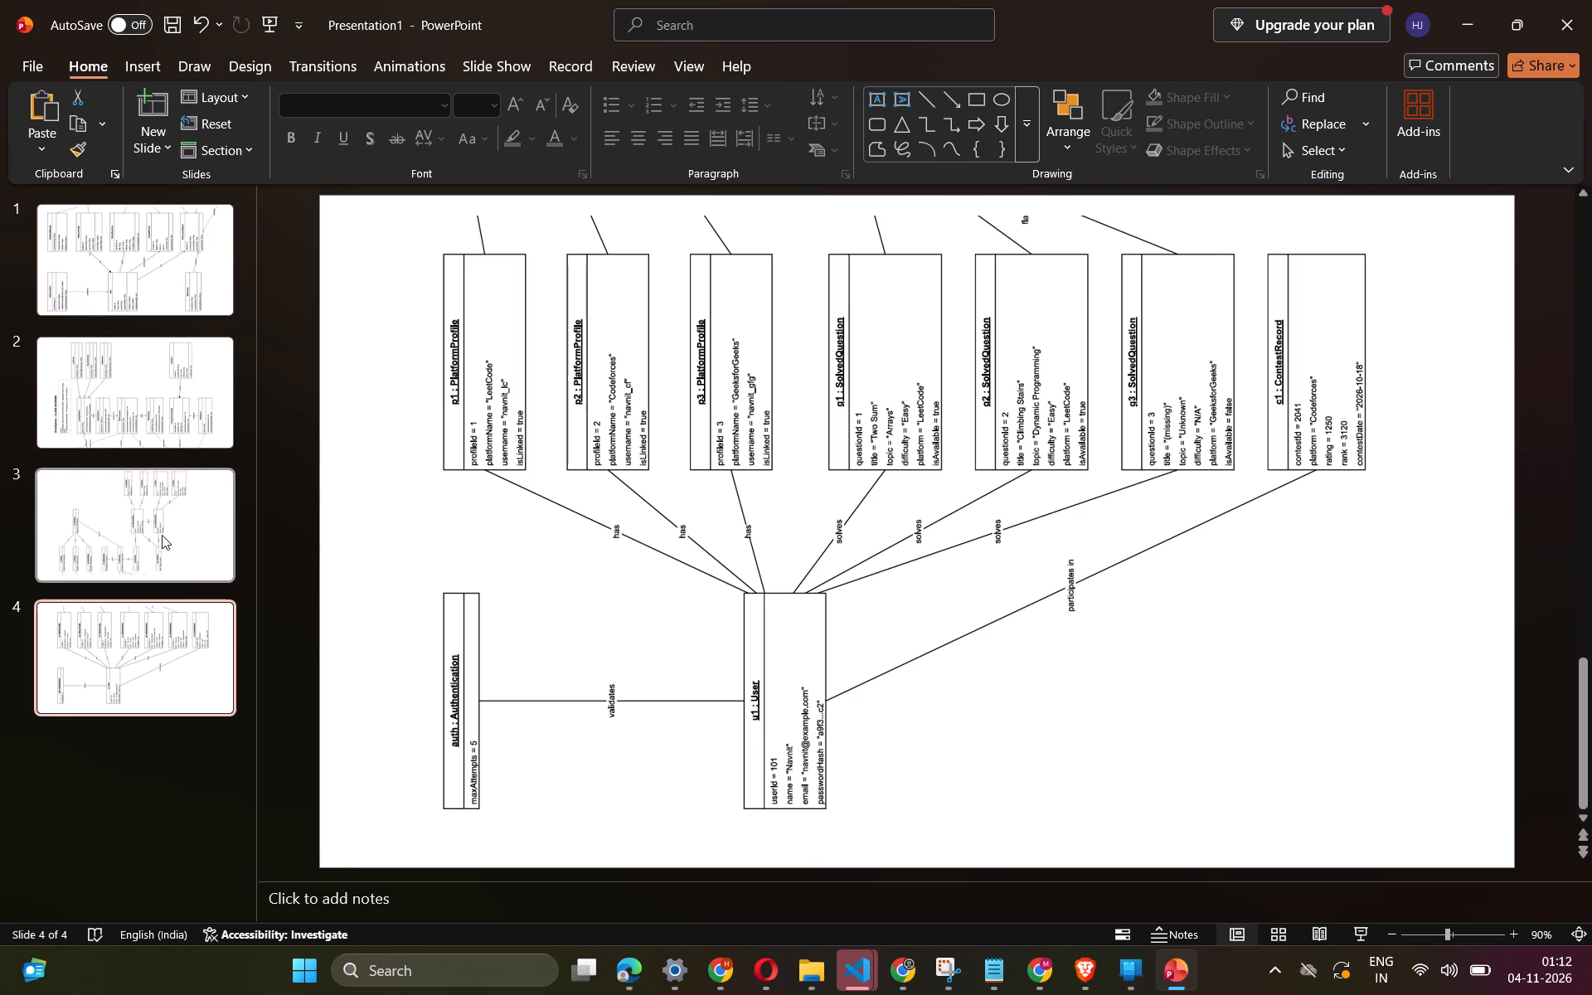
click(162, 535)
ctrl+scroll(798, 588, up, 3)
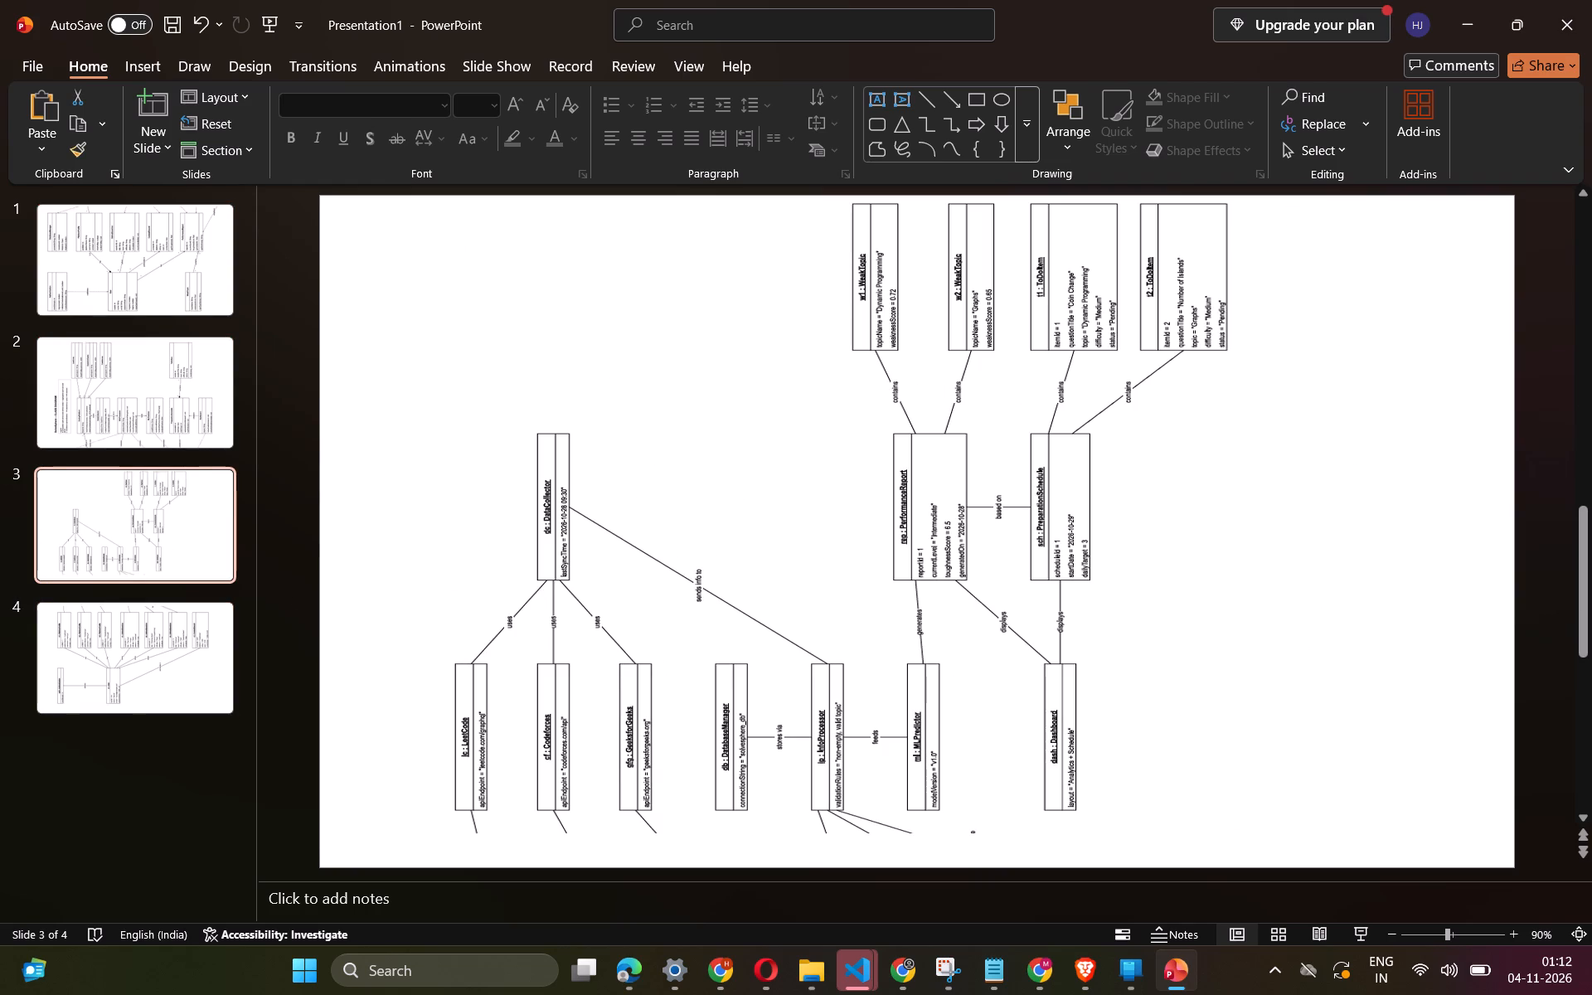
ctrl+scroll(798, 588, up, 4)
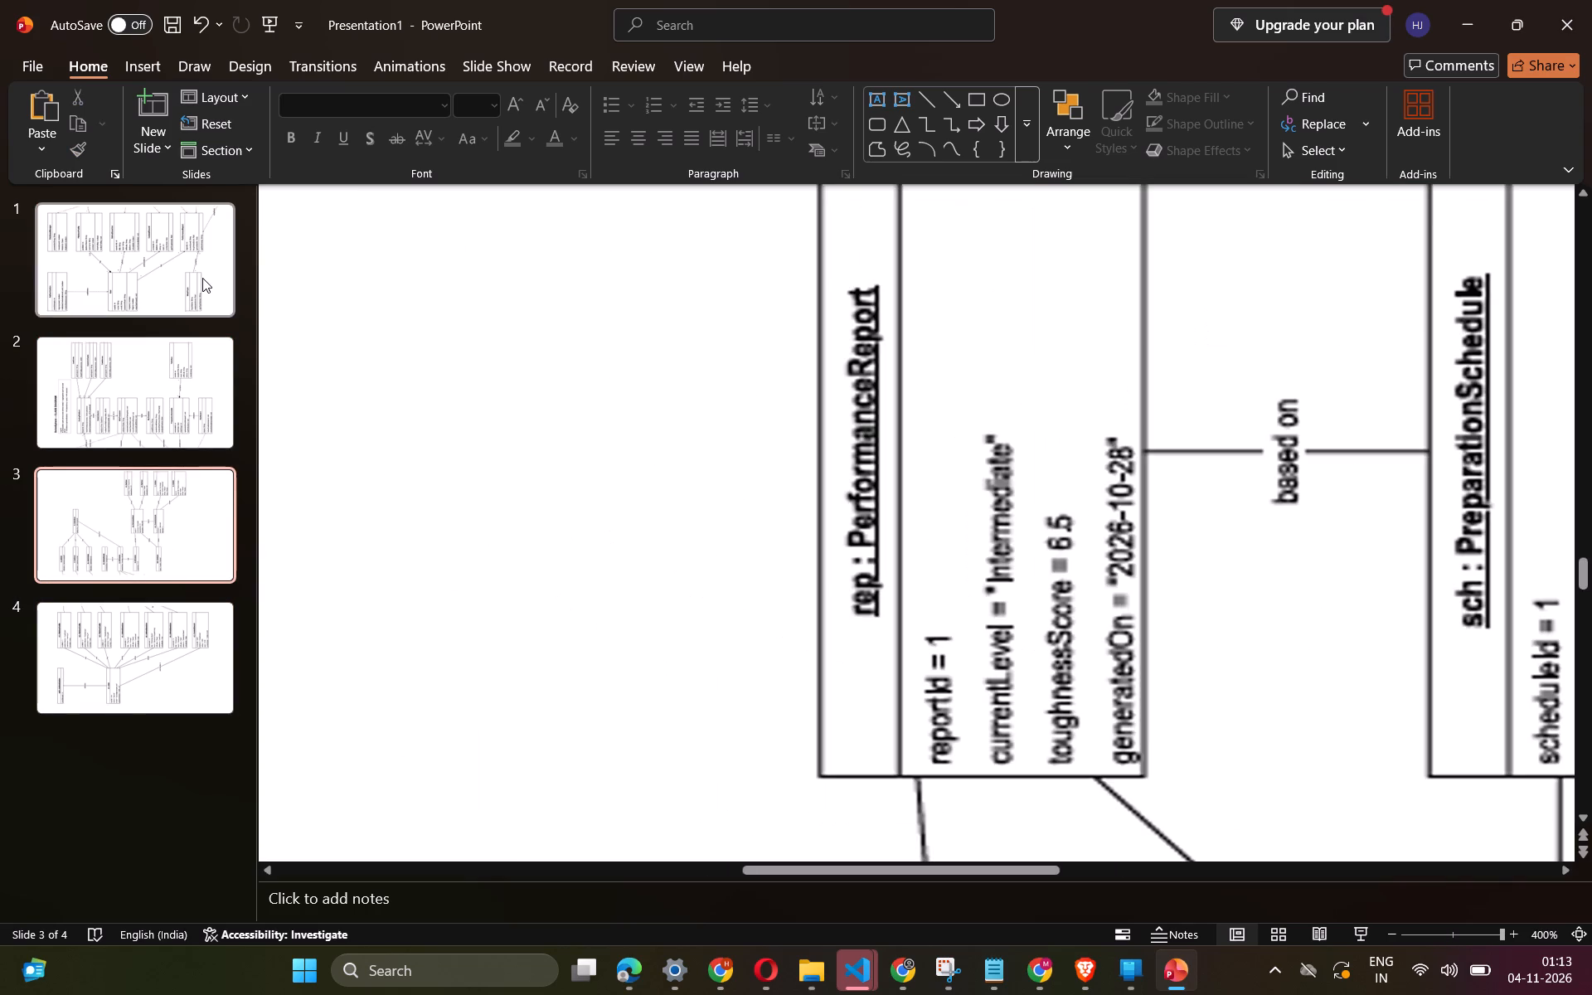
click(201, 274)
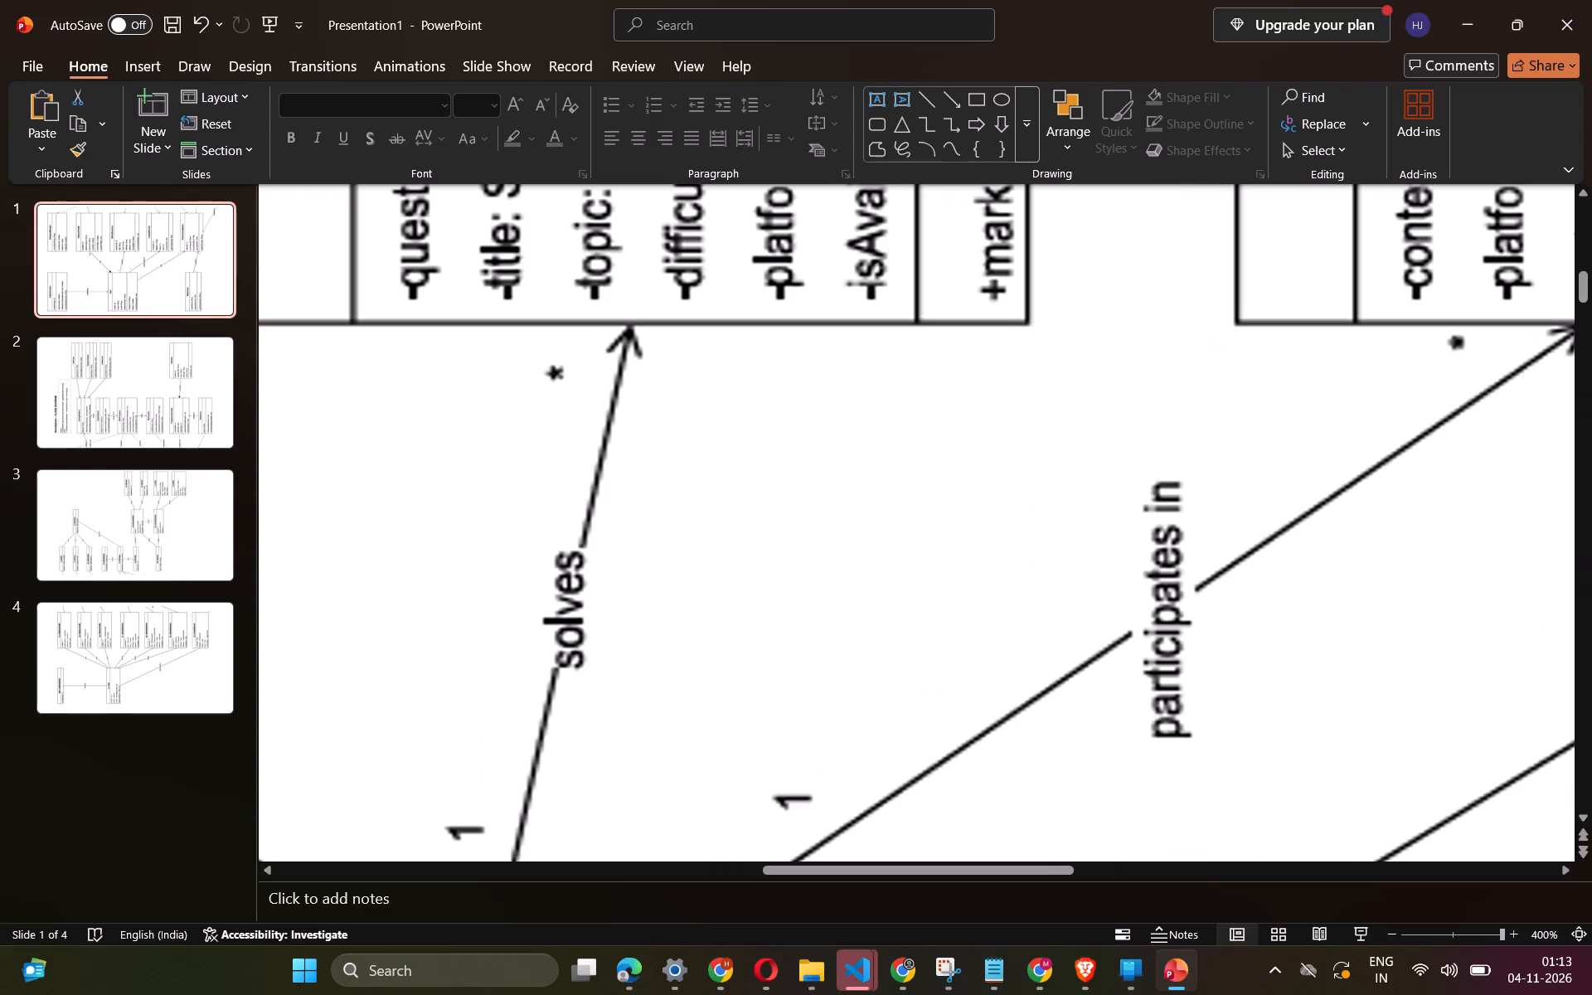
ctrl+scroll(861, 434, down, 9)
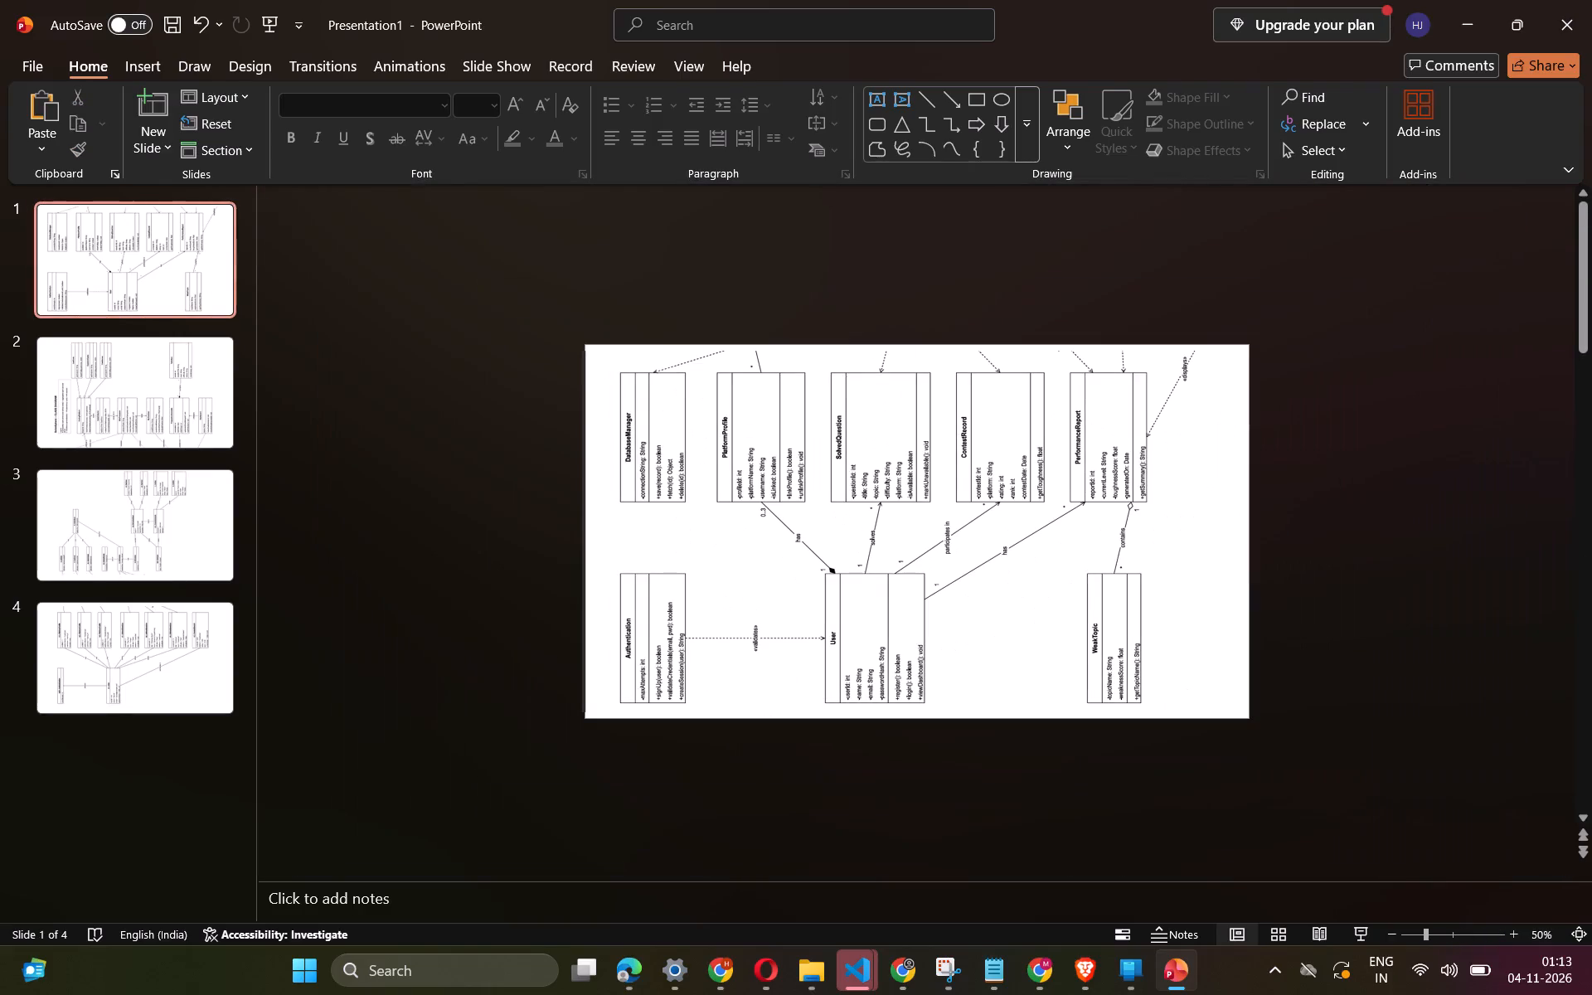
Save the presentation as a PDF in the D: drive's college4/sem5/software_engineering folder, keeping the default file name.
click(32, 65)
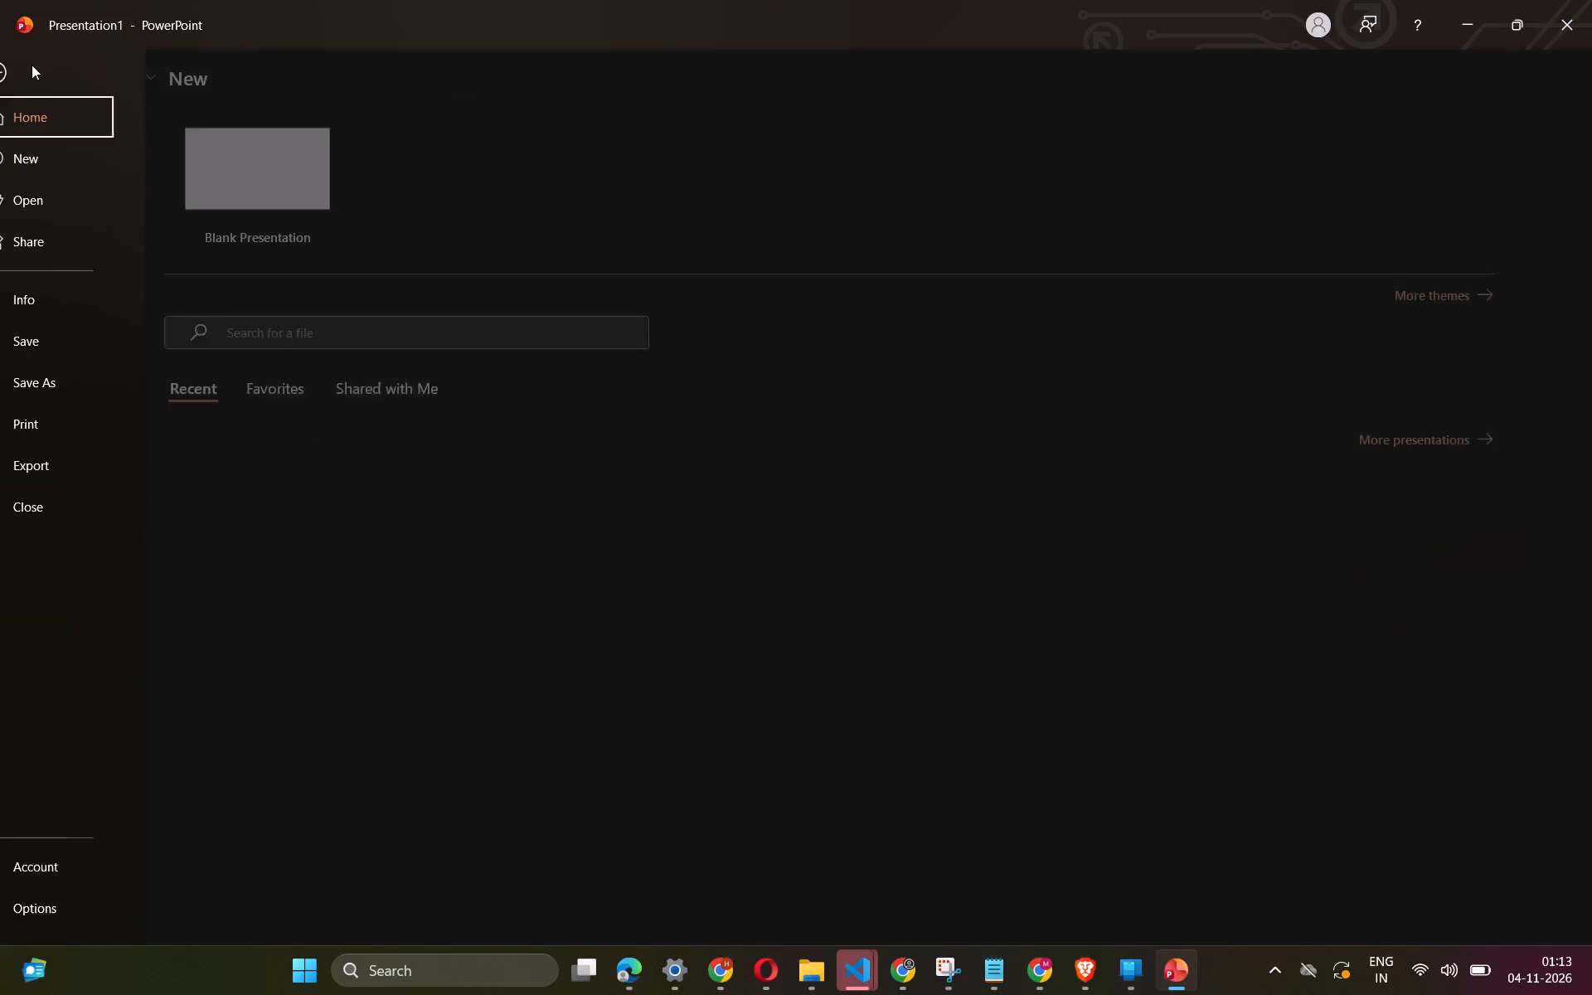
click(80, 387)
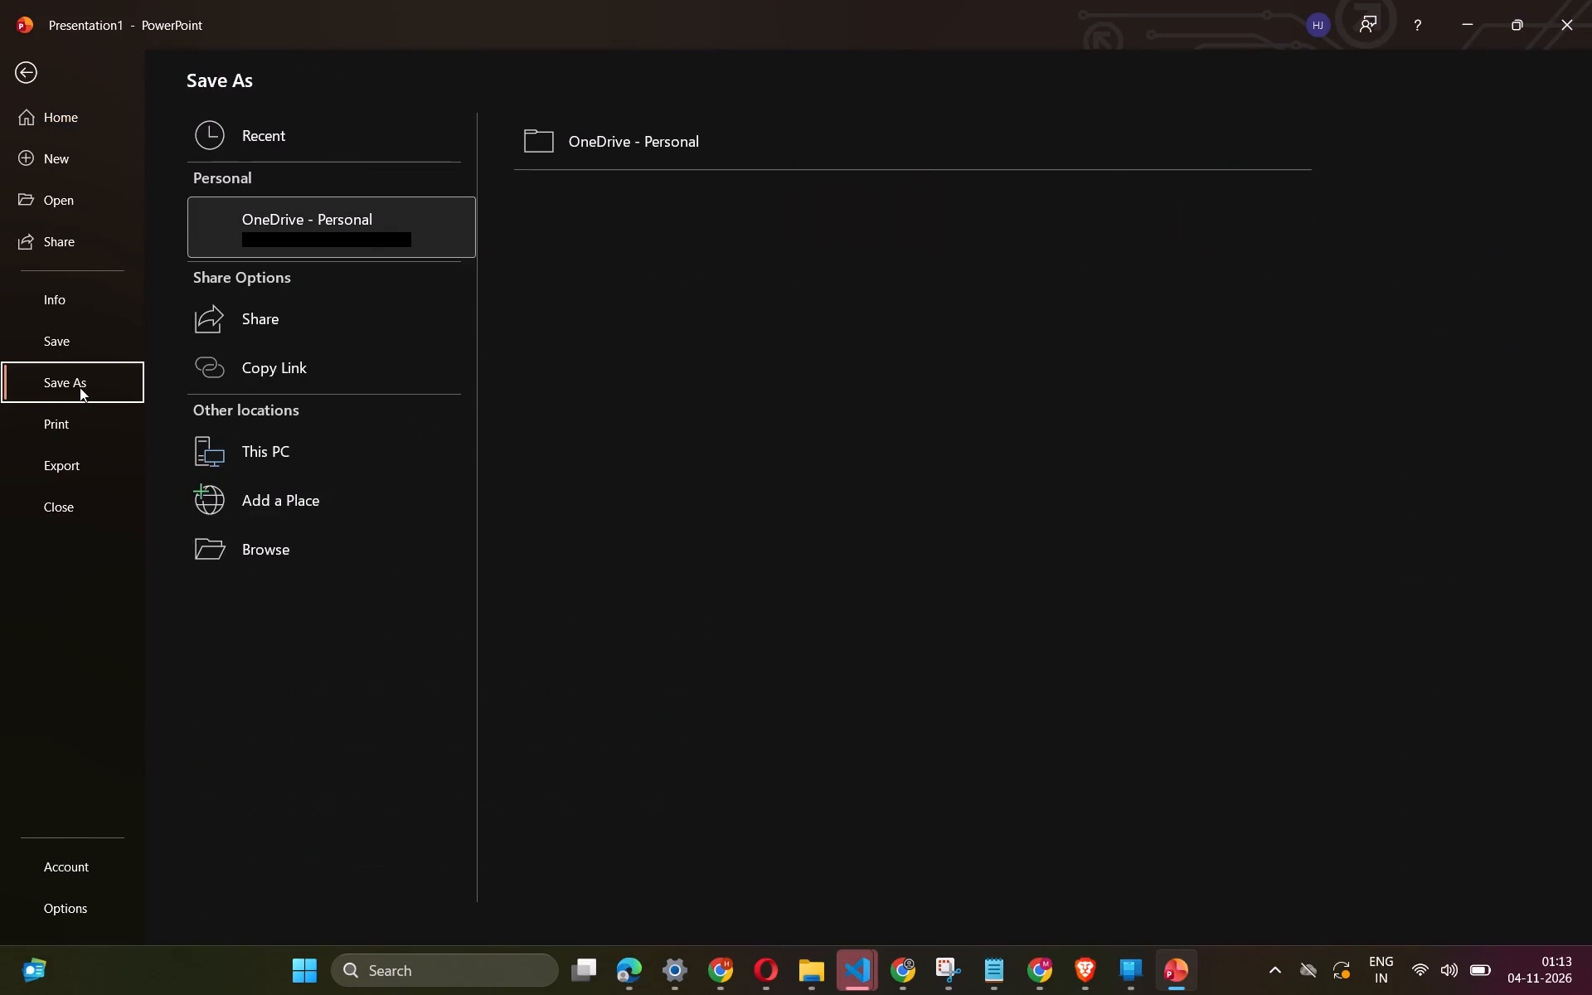
double_click(311, 554)
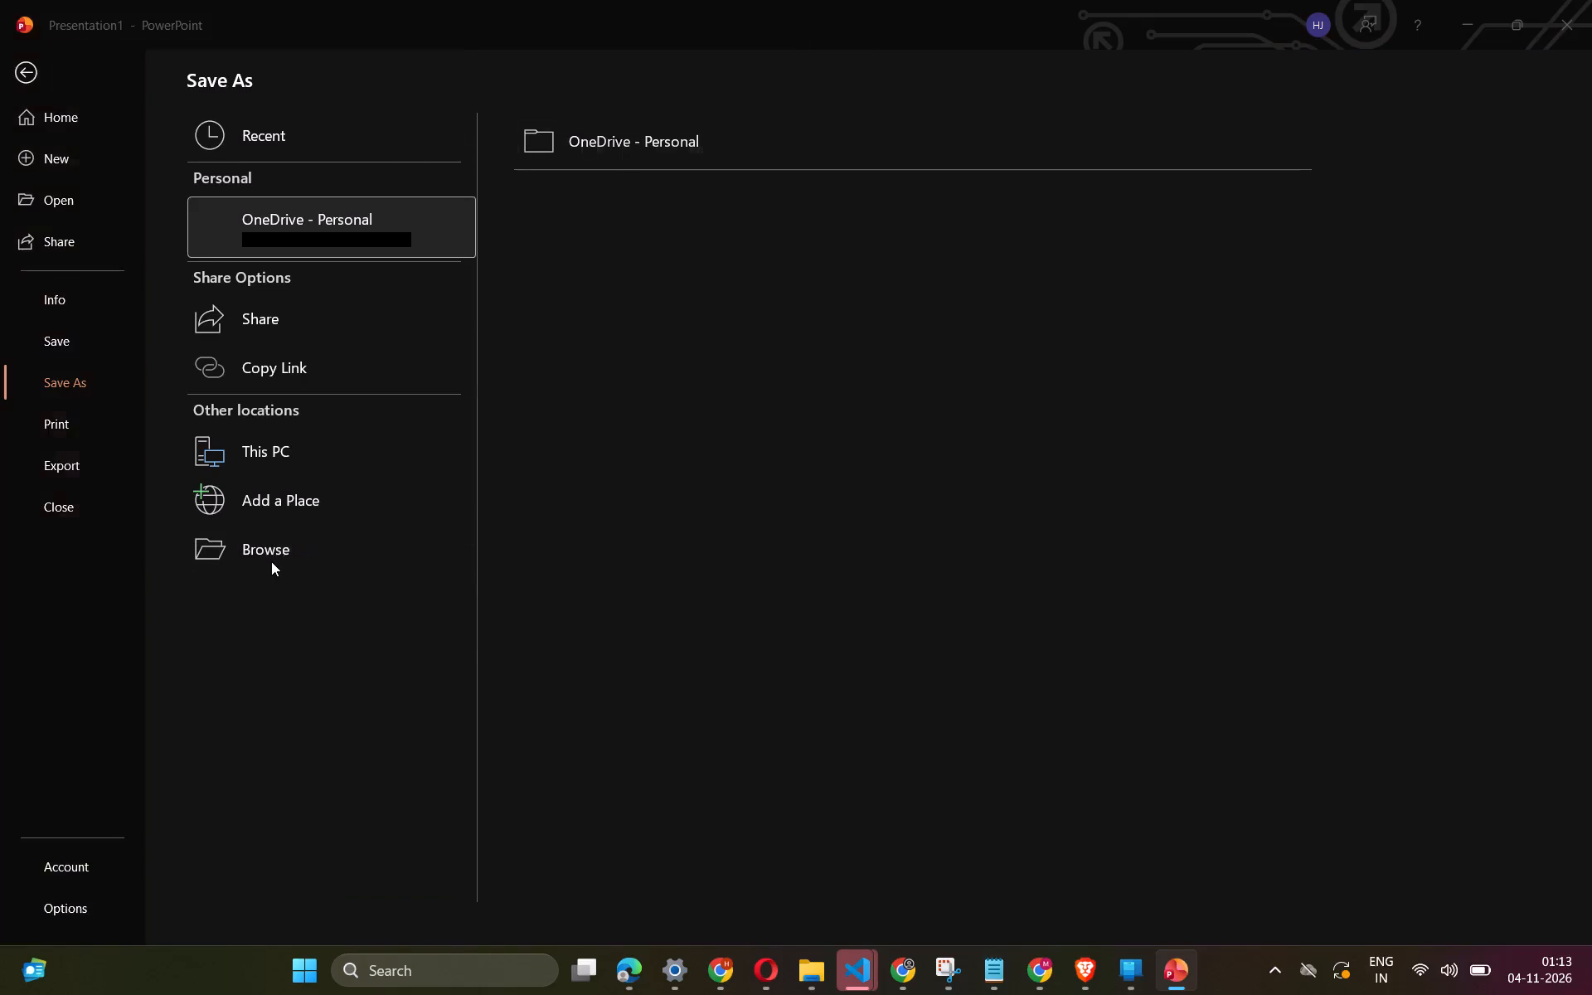
double_click(271, 561)
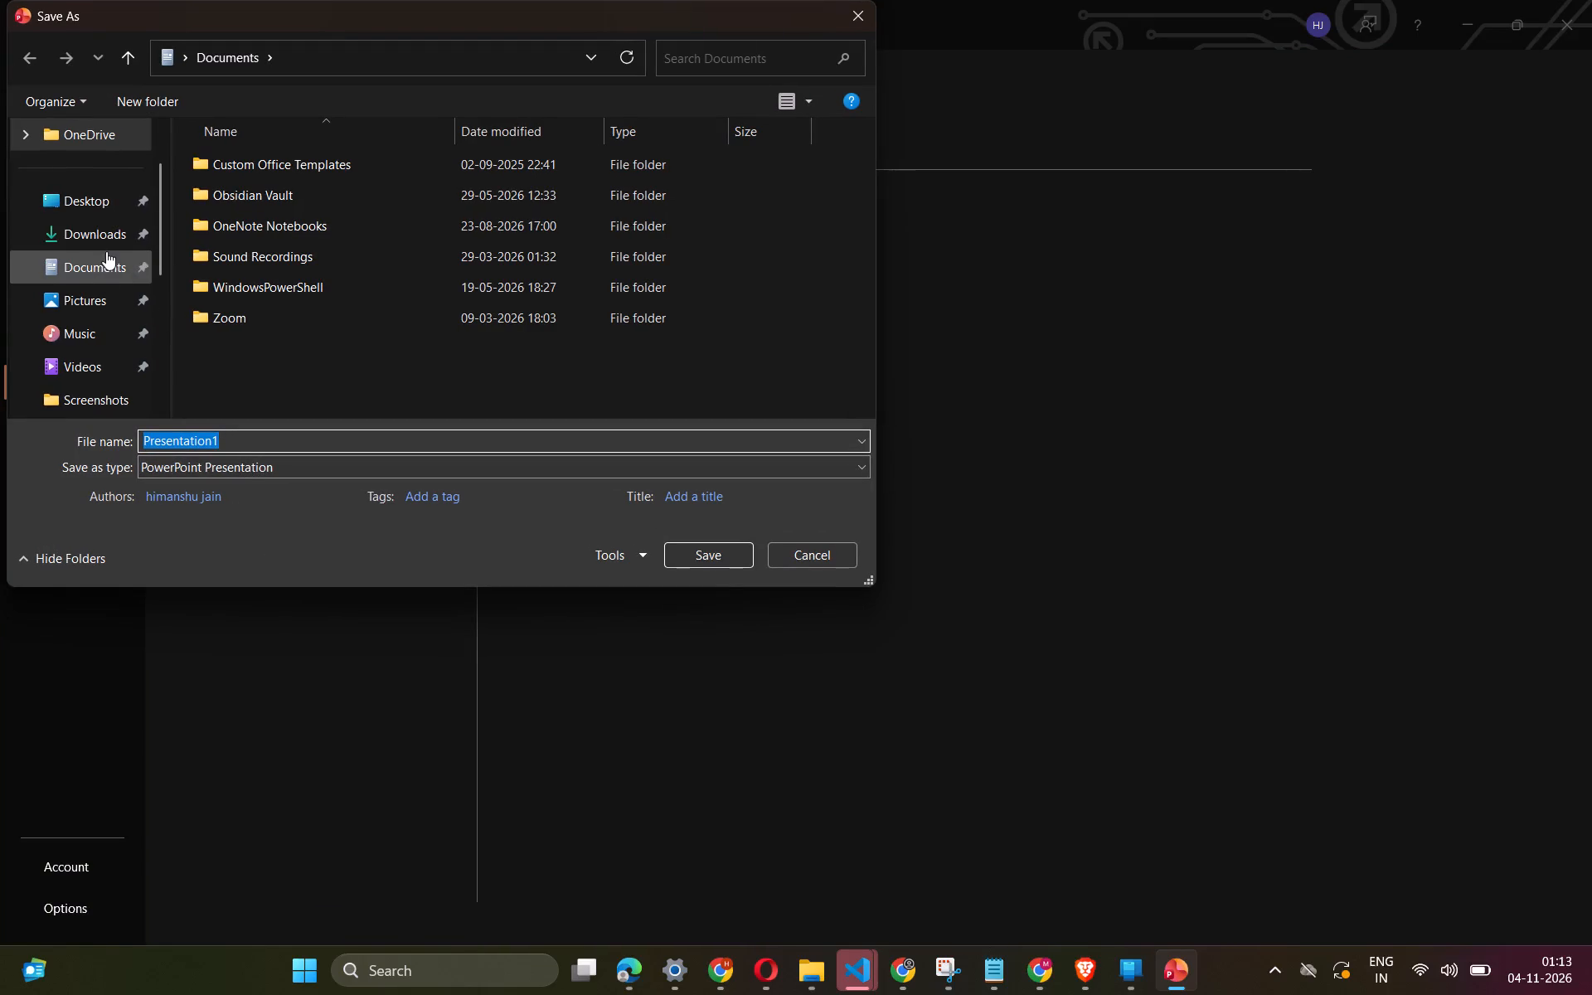
scroll(99, 342, down, 3)
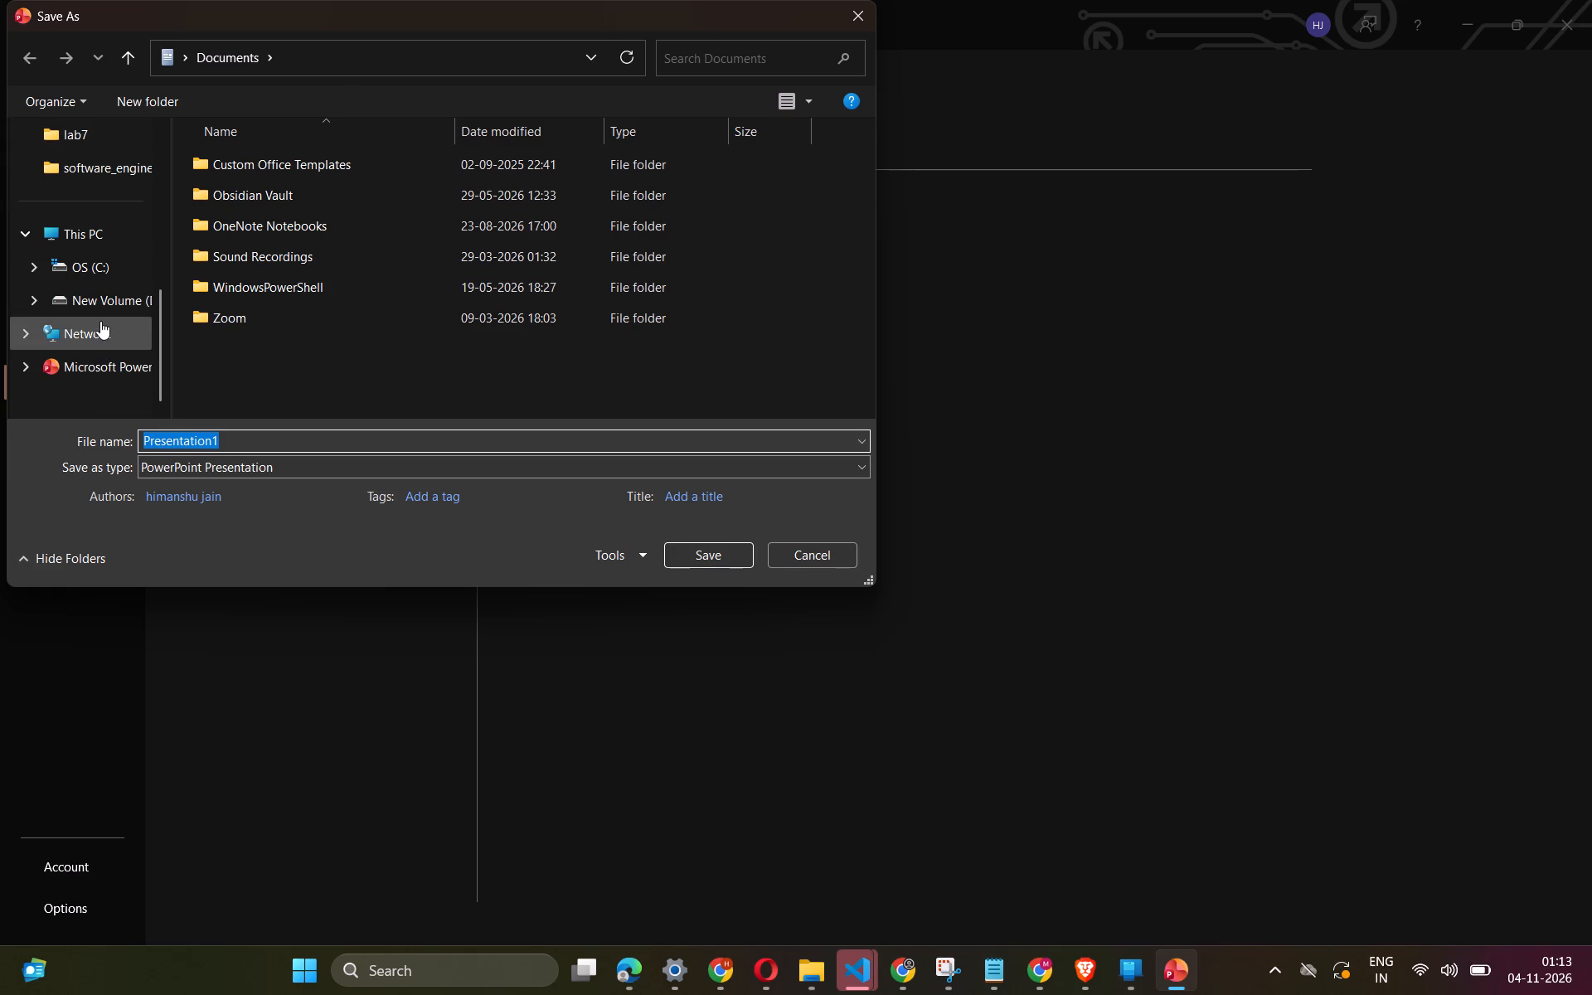
double_click(103, 303)
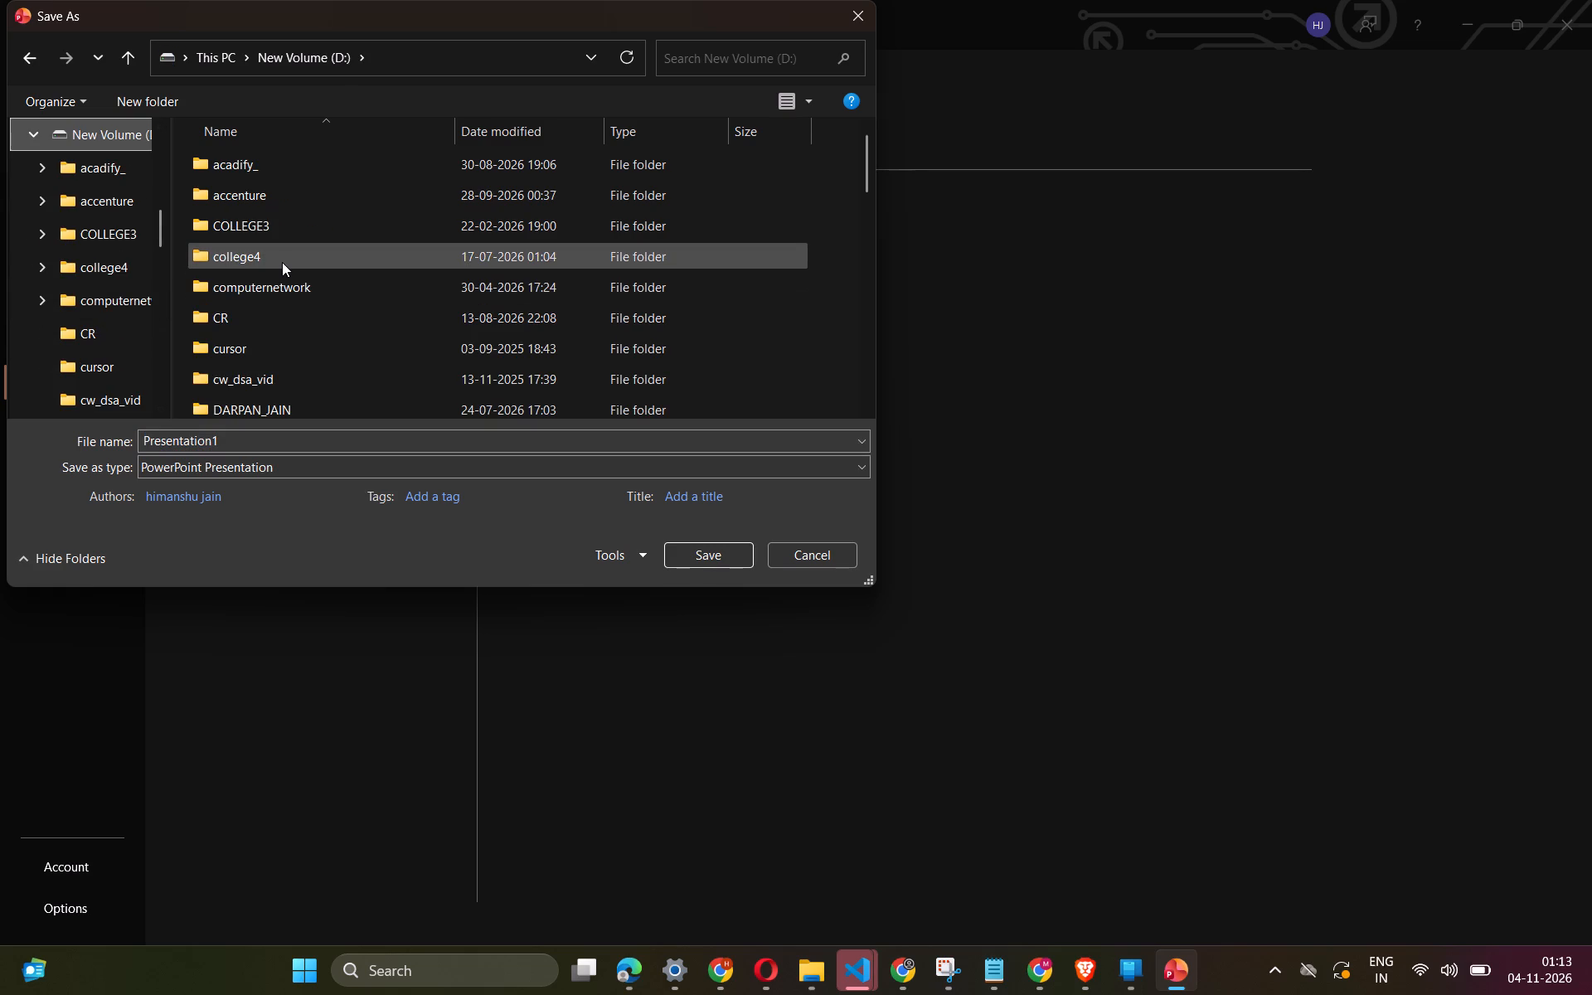
double_click(282, 262)
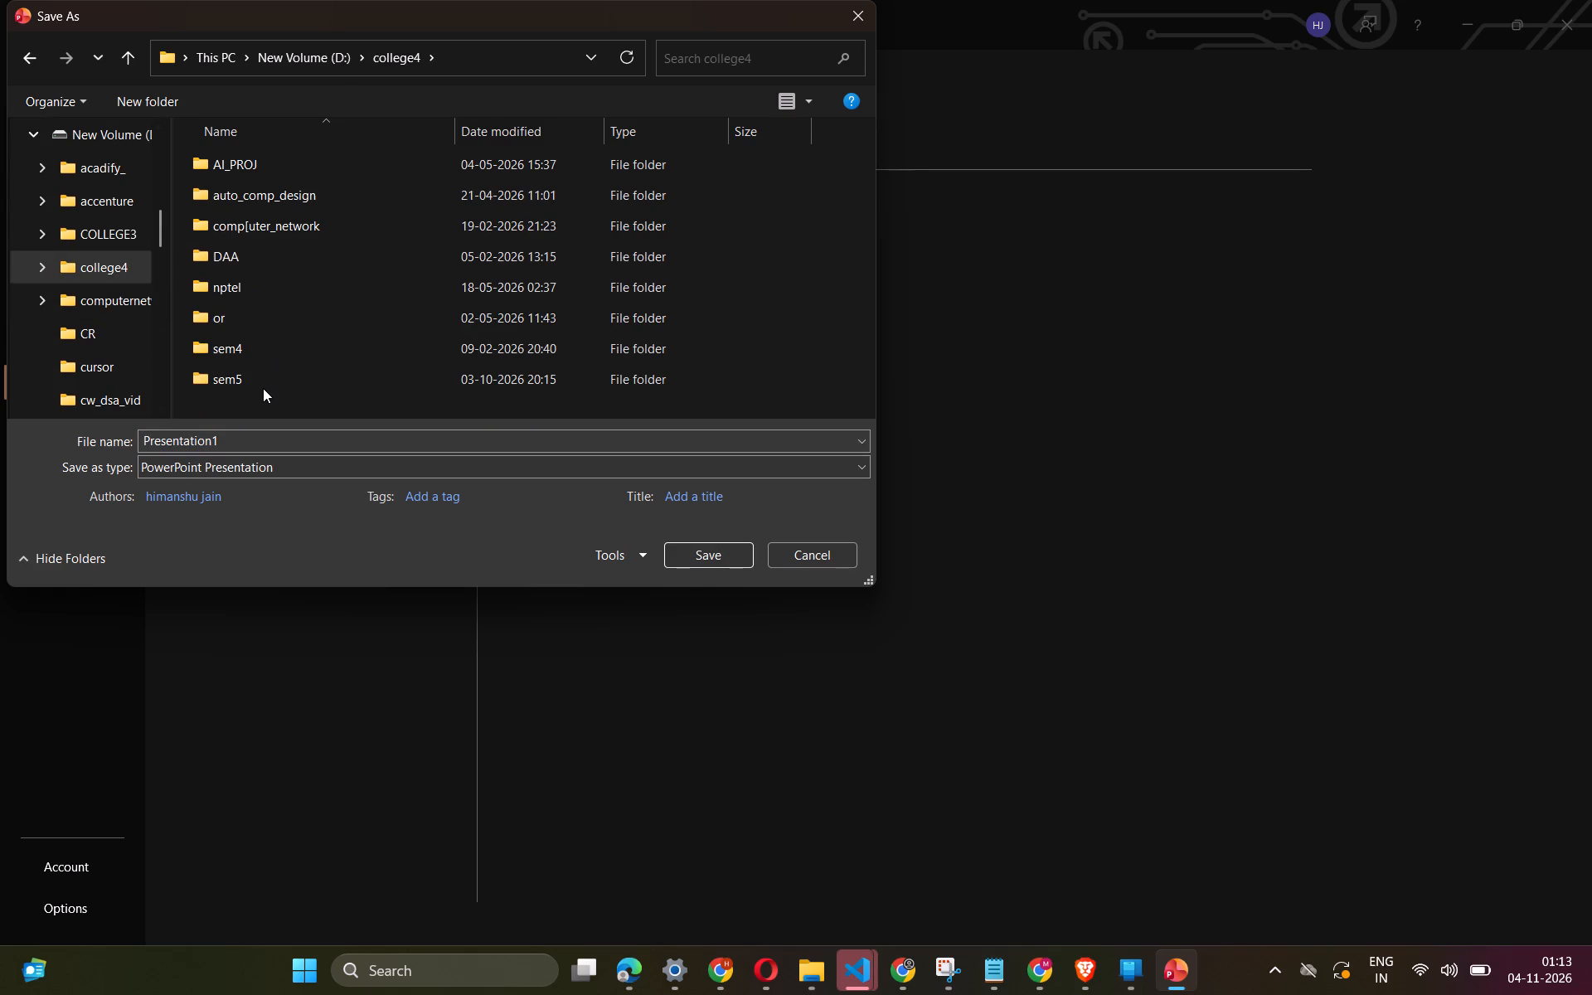
double_click(263, 388)
double_click(263, 371)
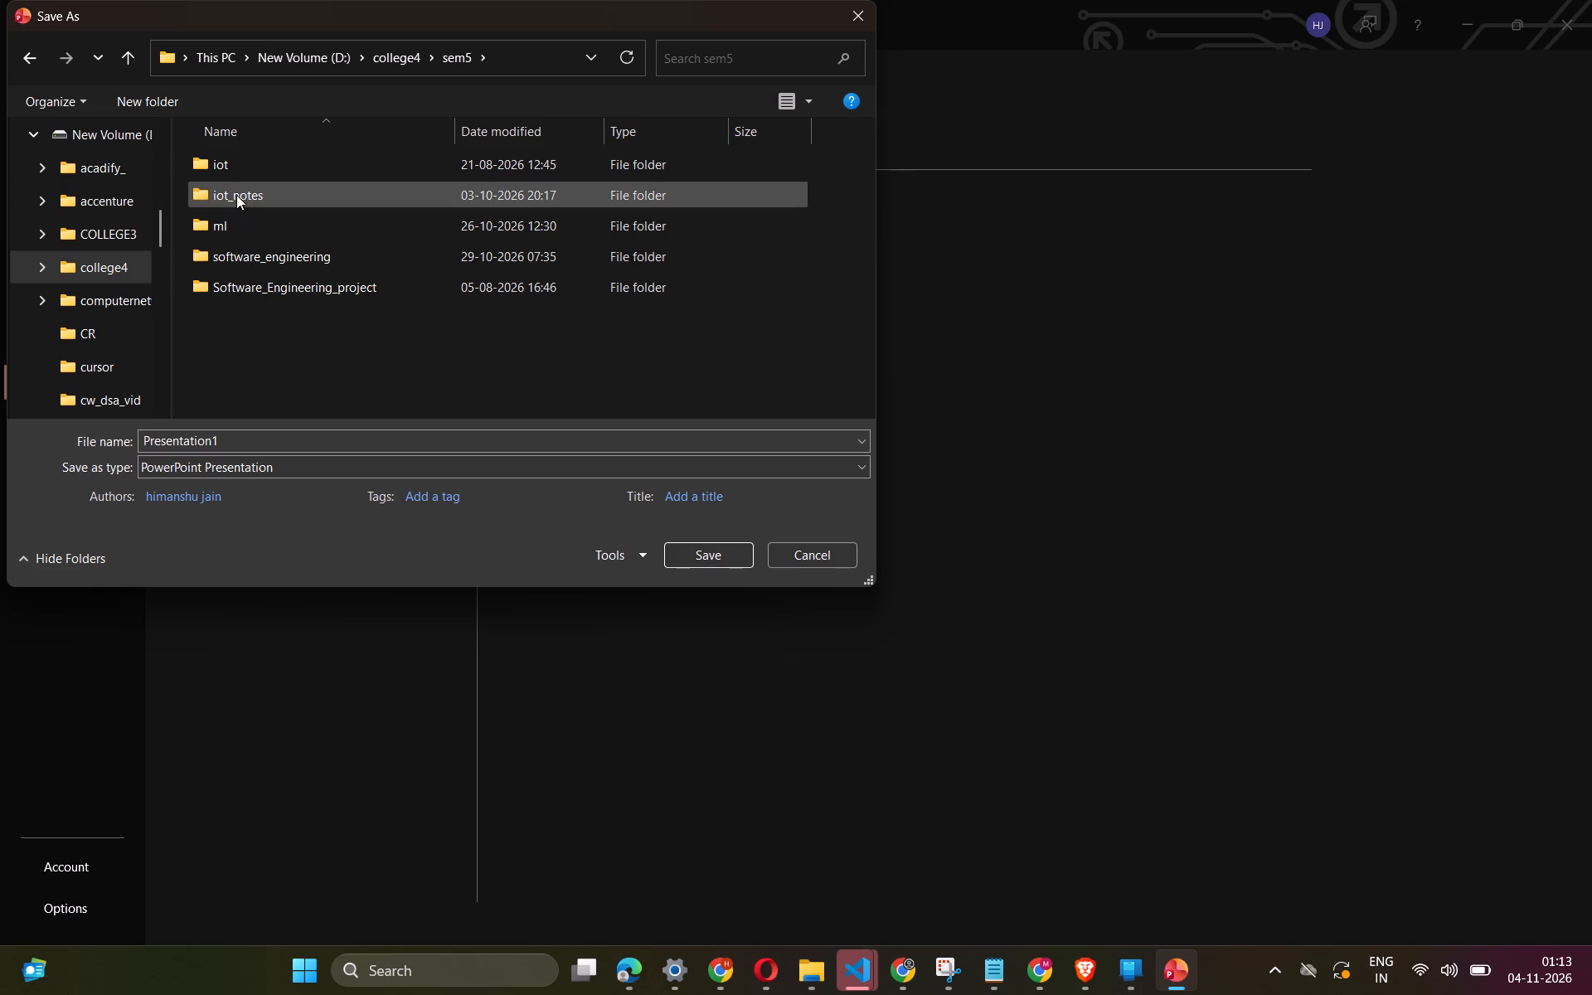
double_click(279, 264)
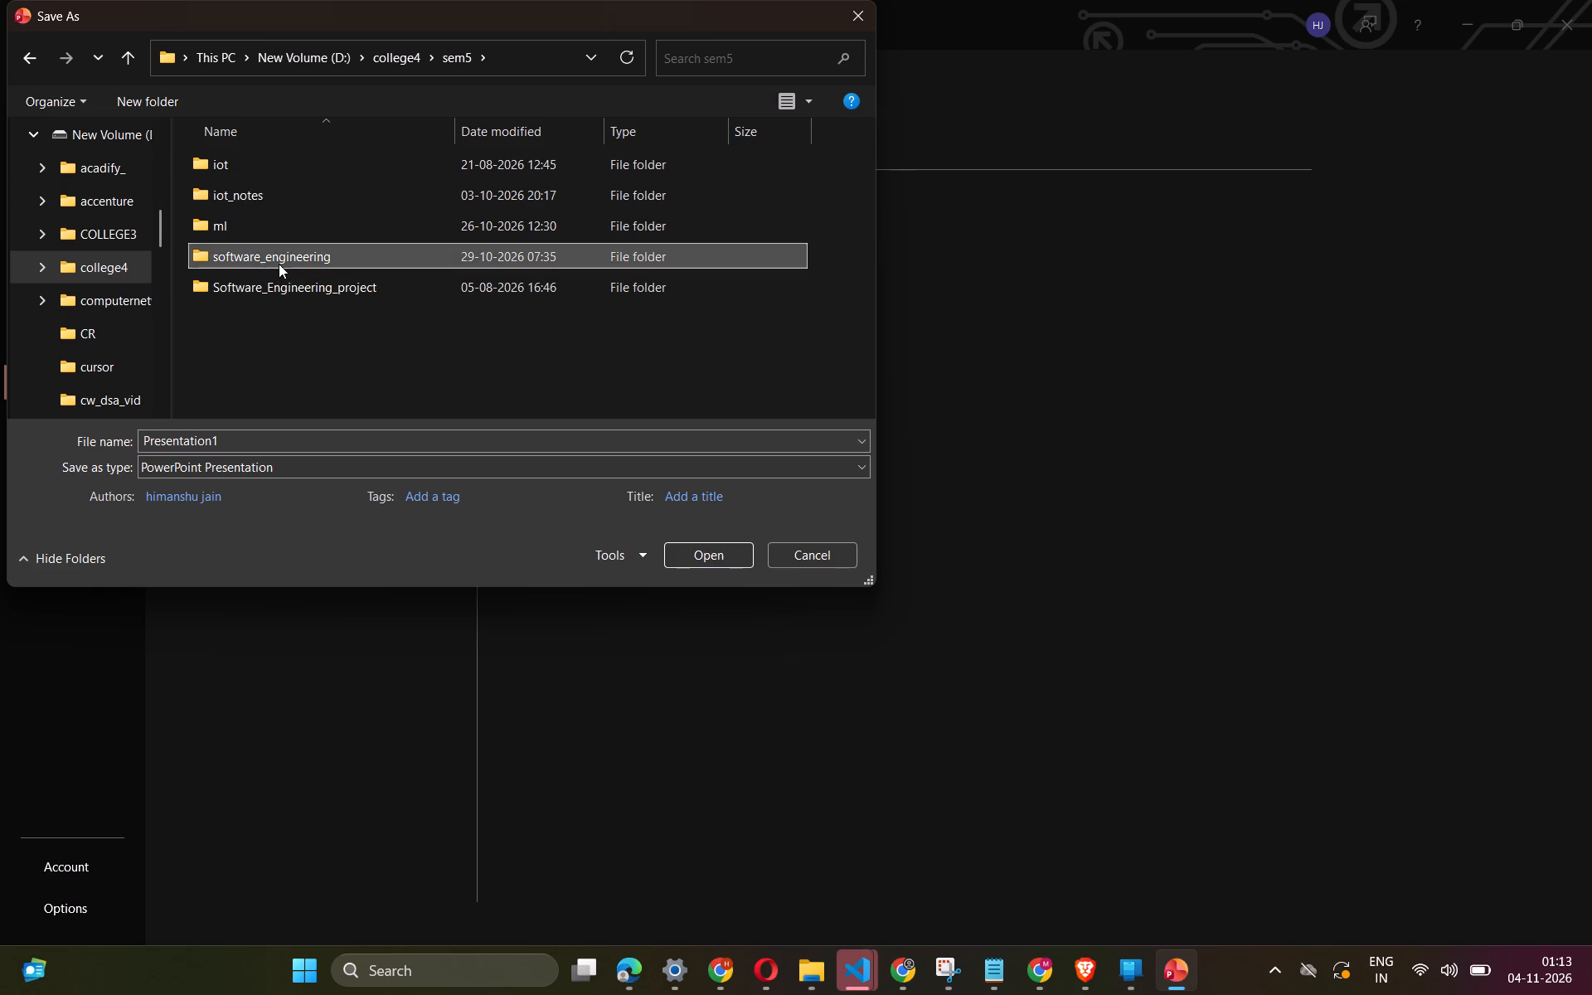
click(241, 440)
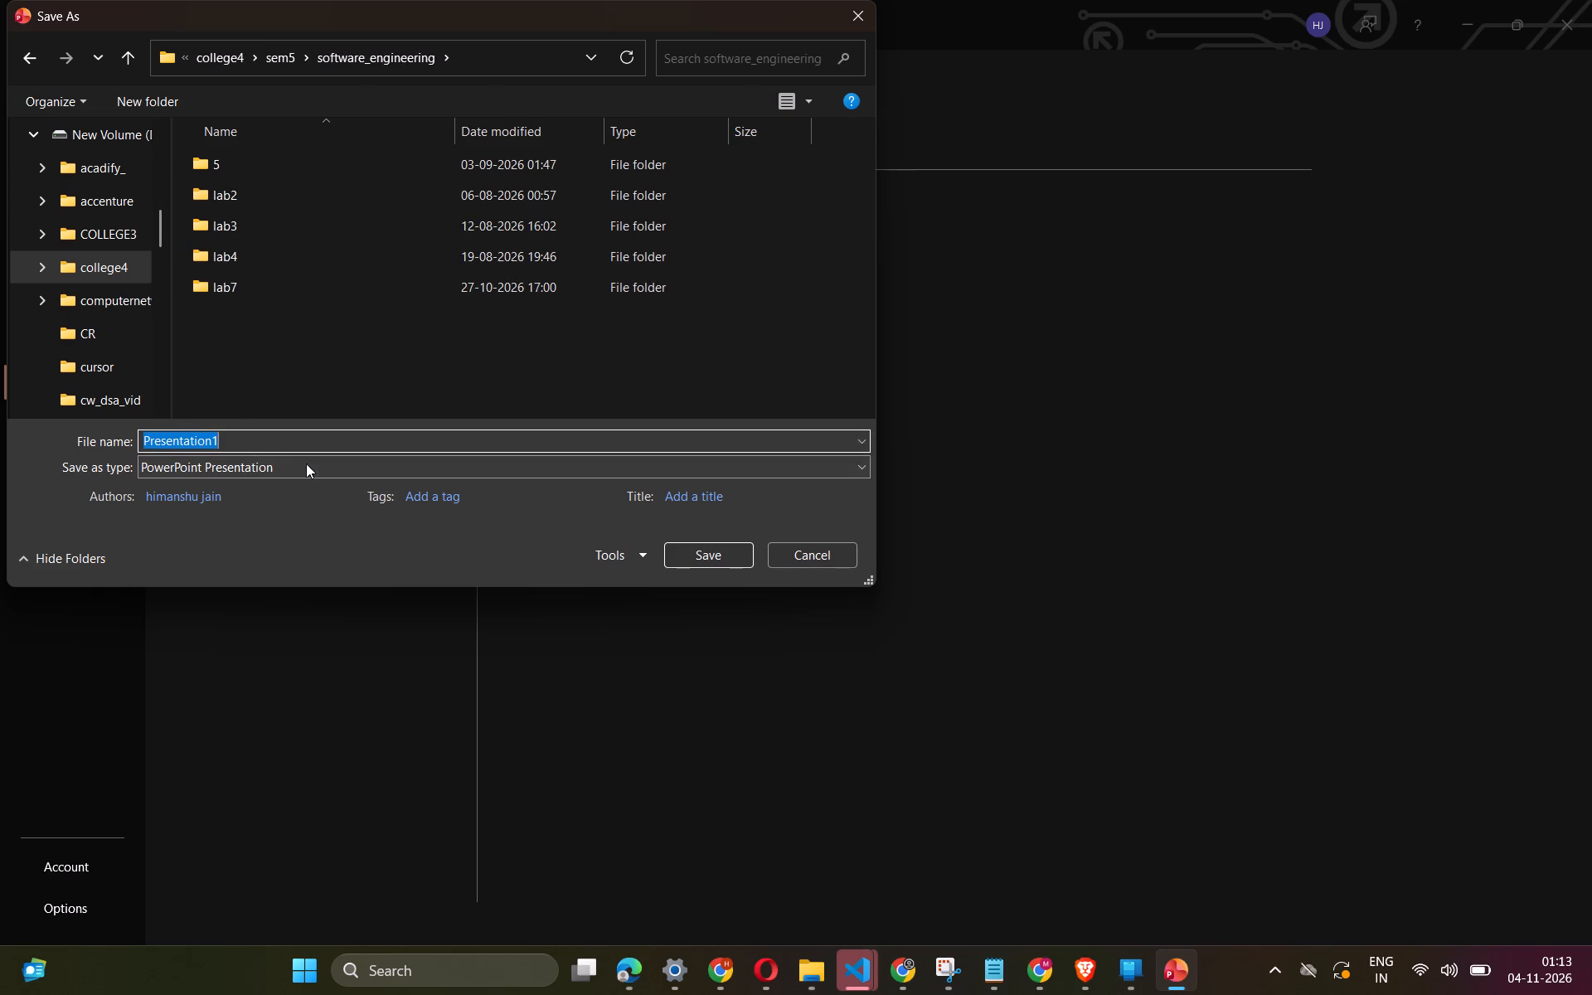
click(306, 463)
click(255, 536)
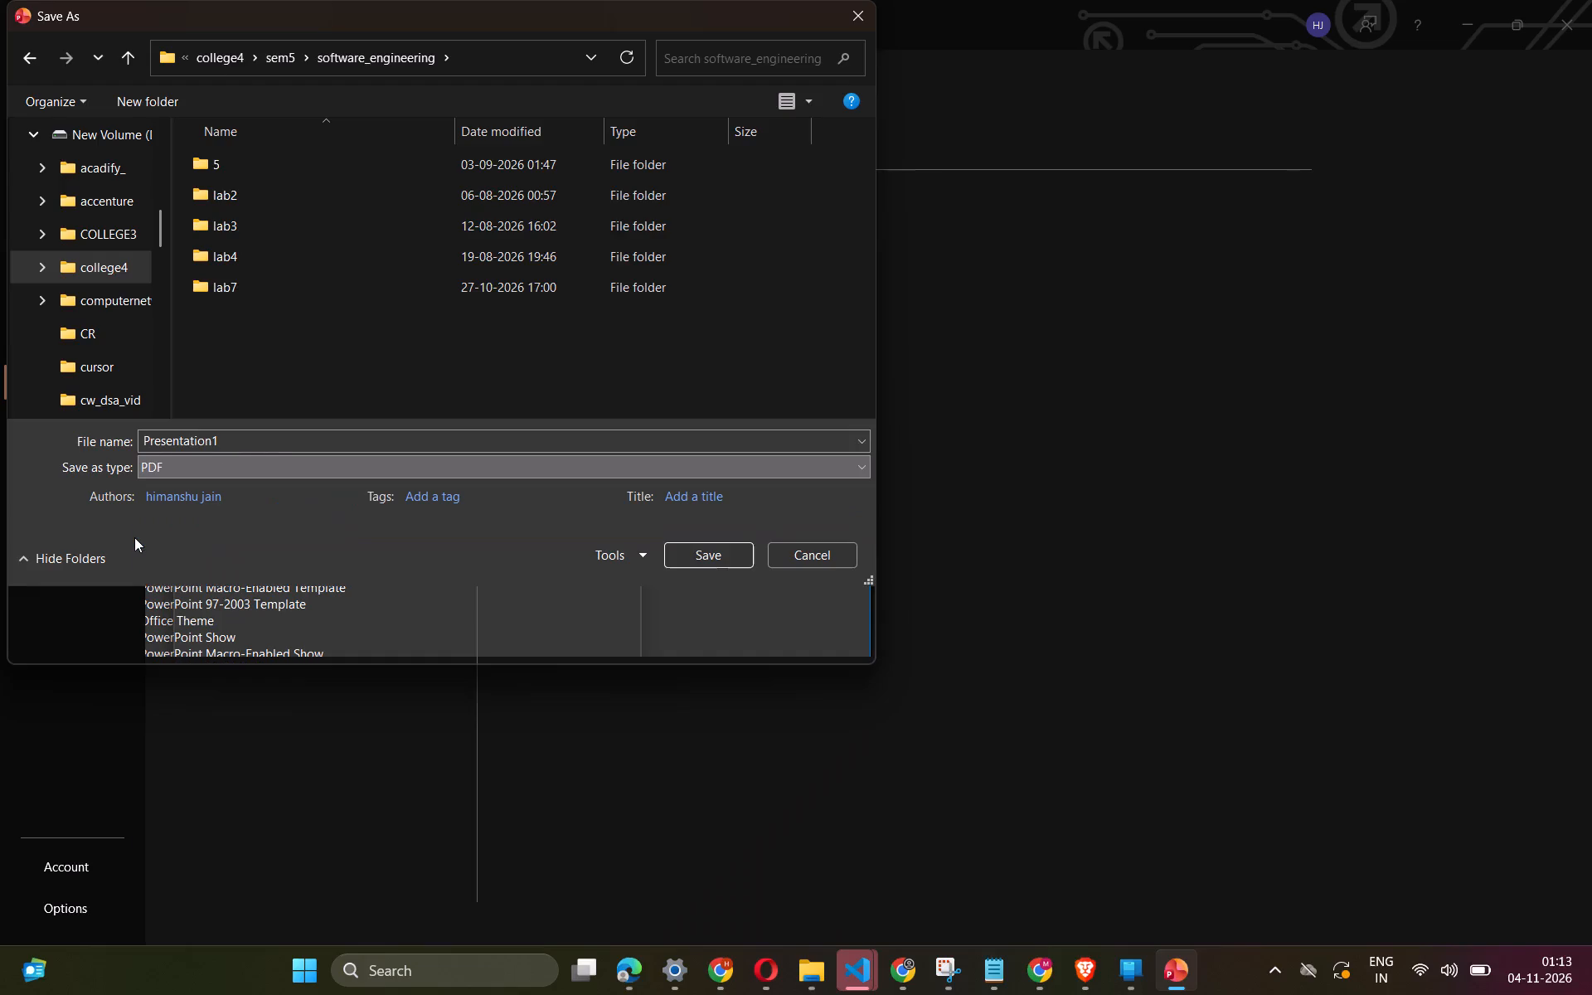
click(134, 537)
click(712, 638)
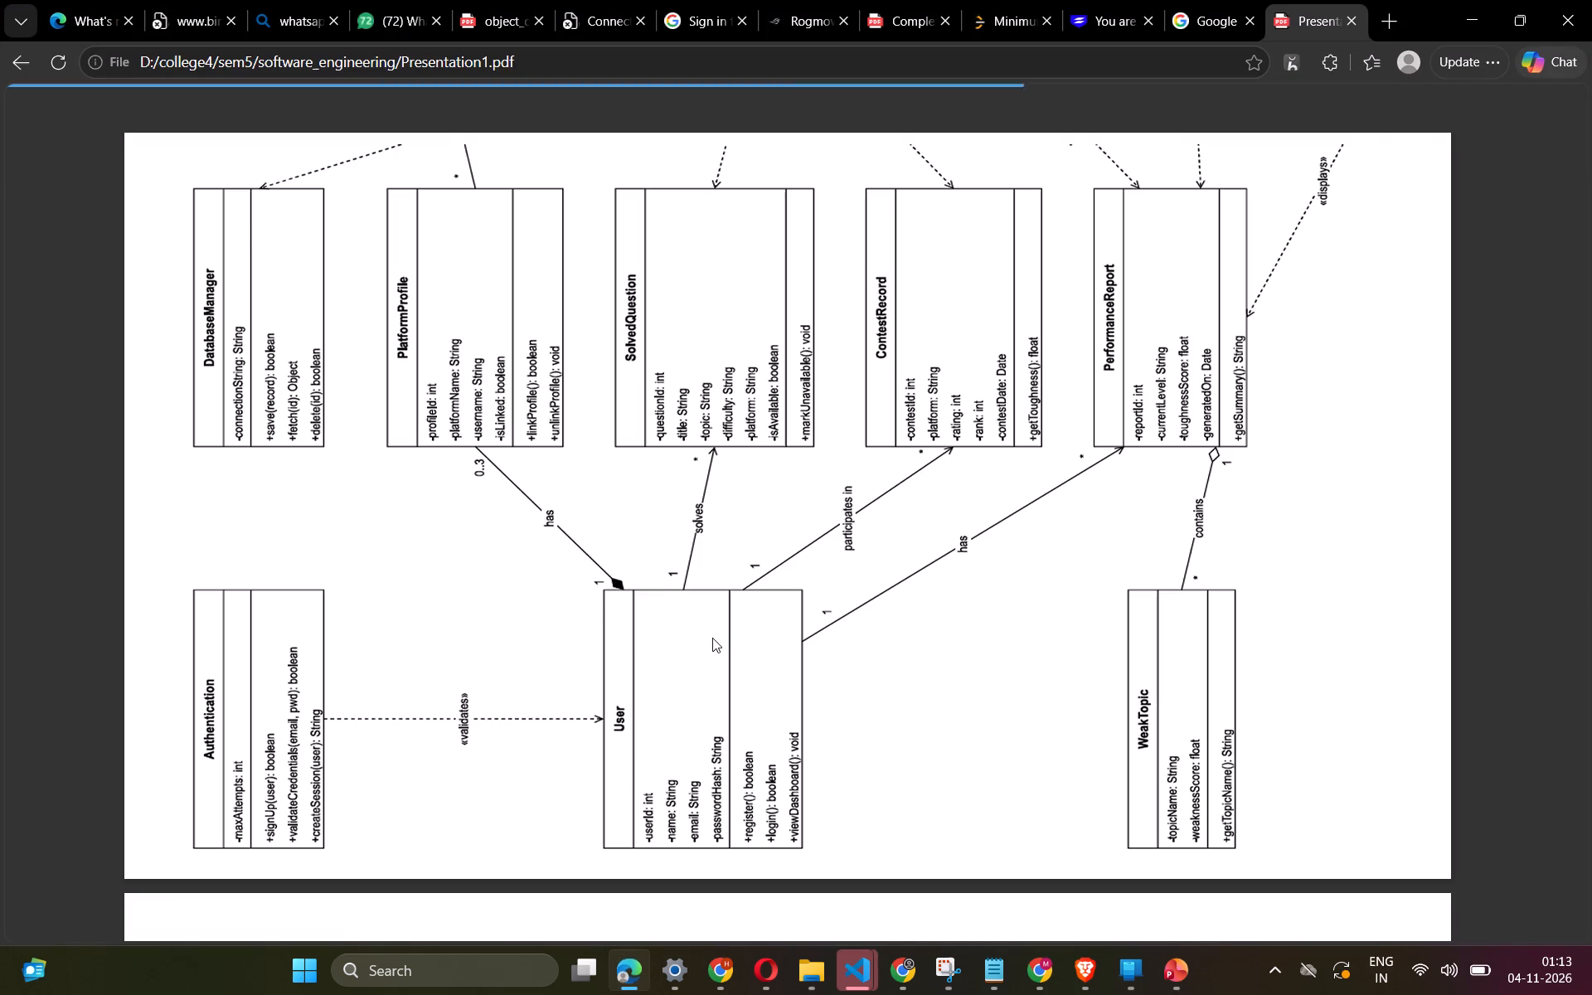
Review all four pages of the exported PDF in Edge, zooming in on page 3 to check the diagrams' legibility.
scroll(712, 638, down, 7)
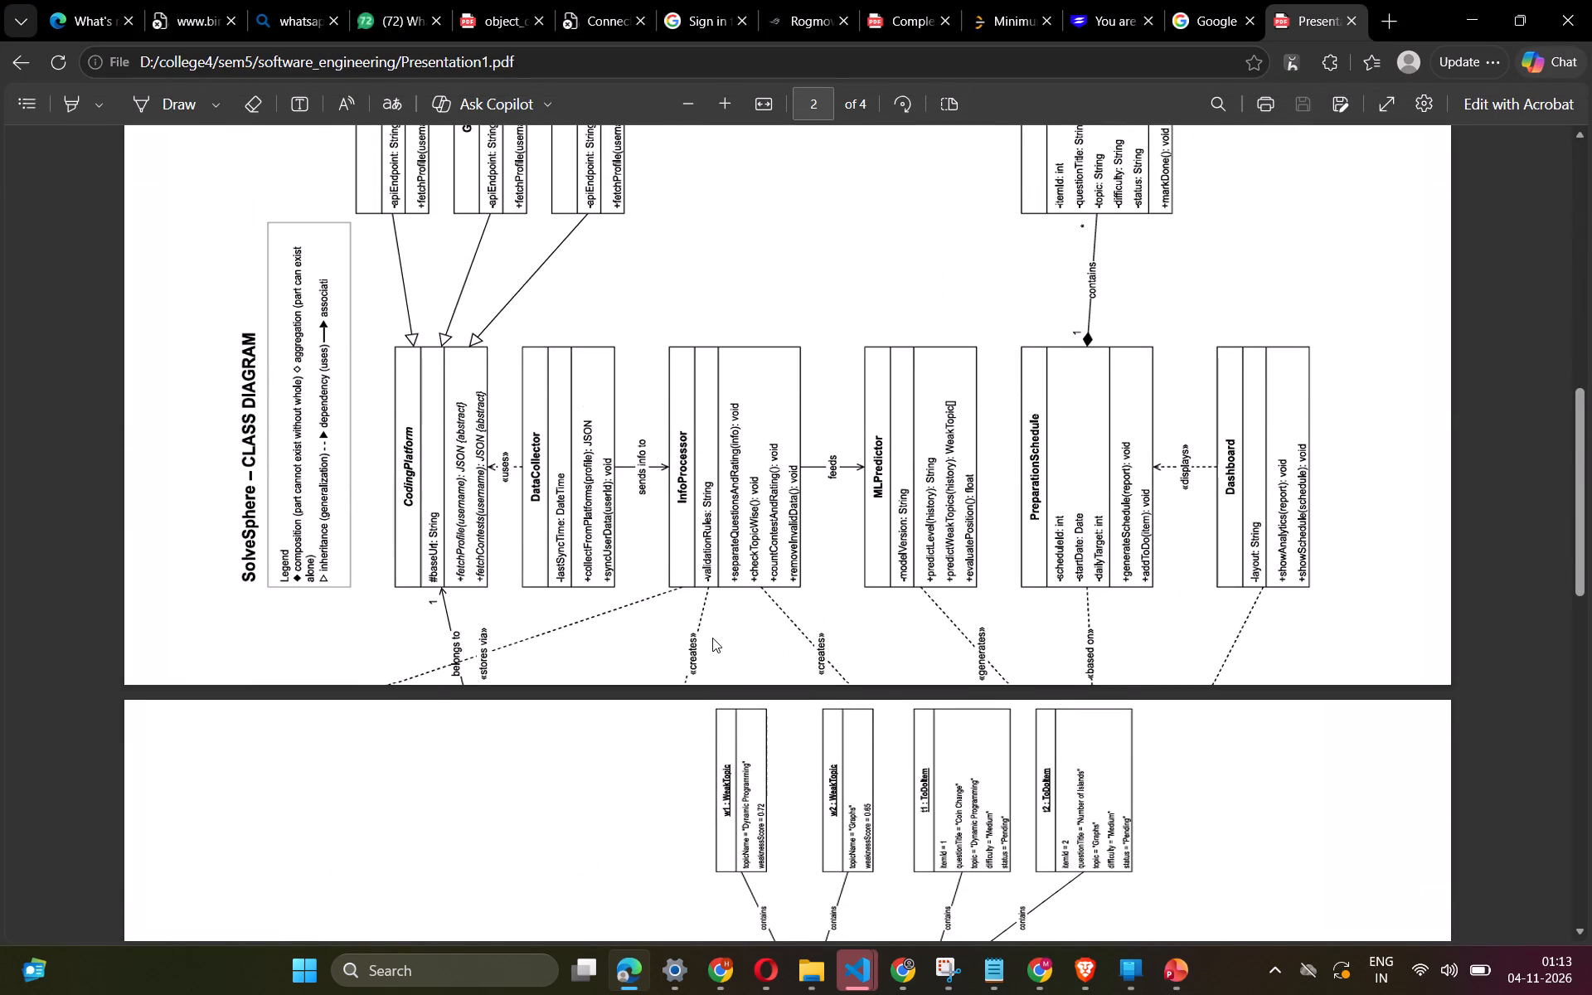
scroll(712, 638, down, 10)
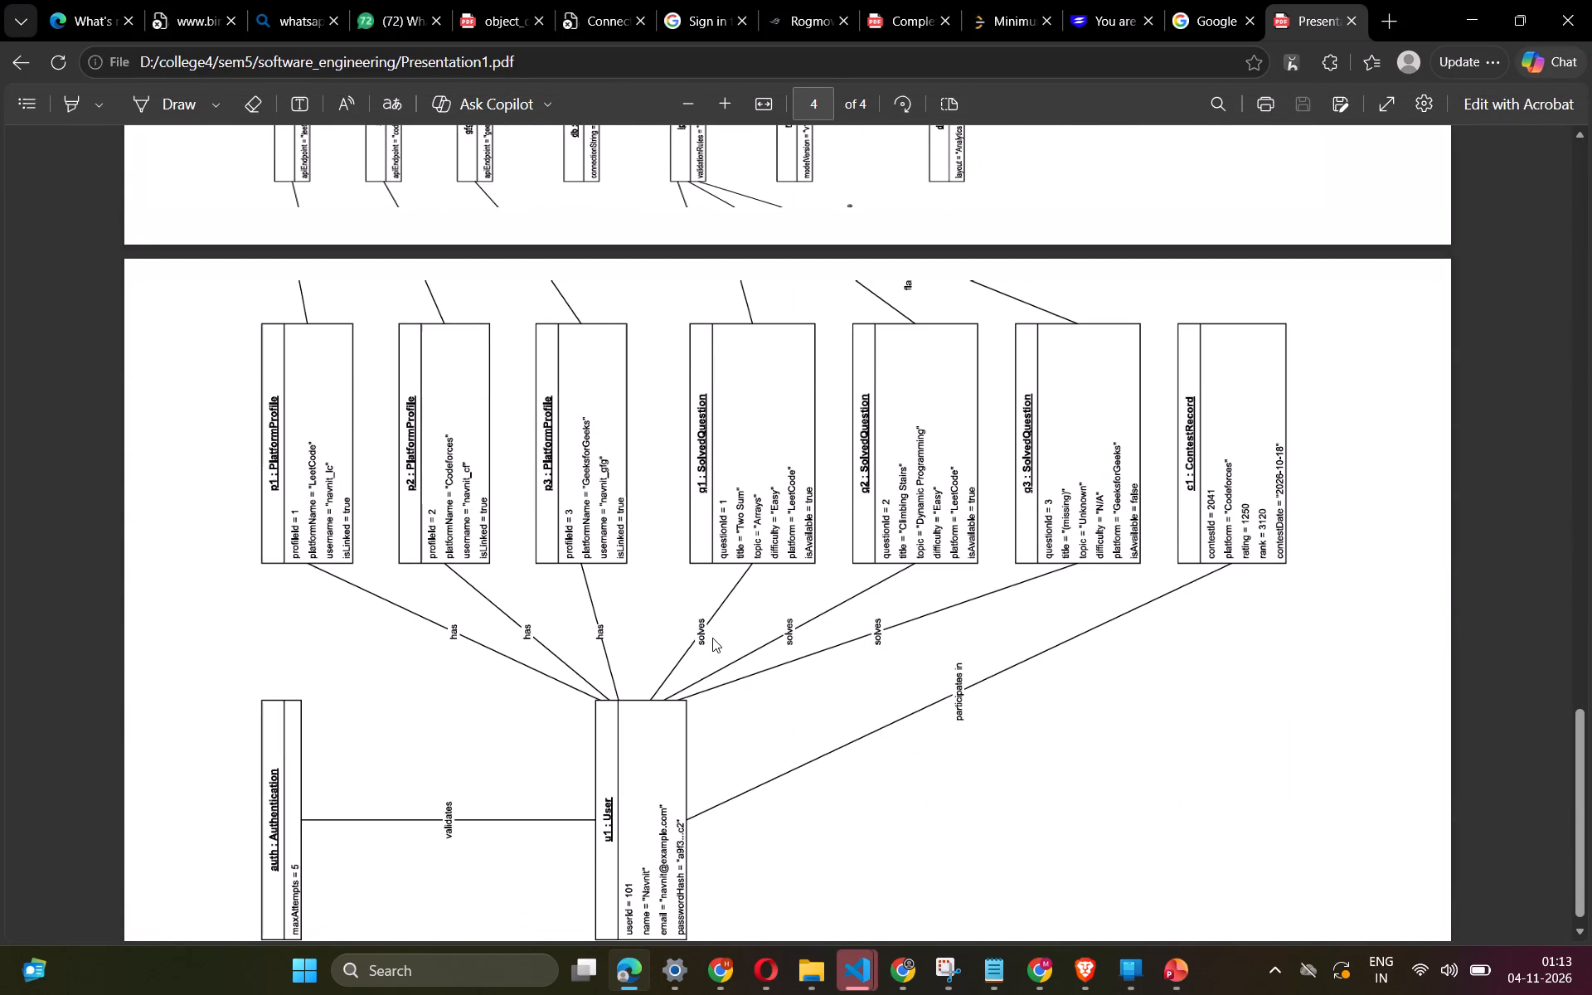
scroll(712, 638, up, 14)
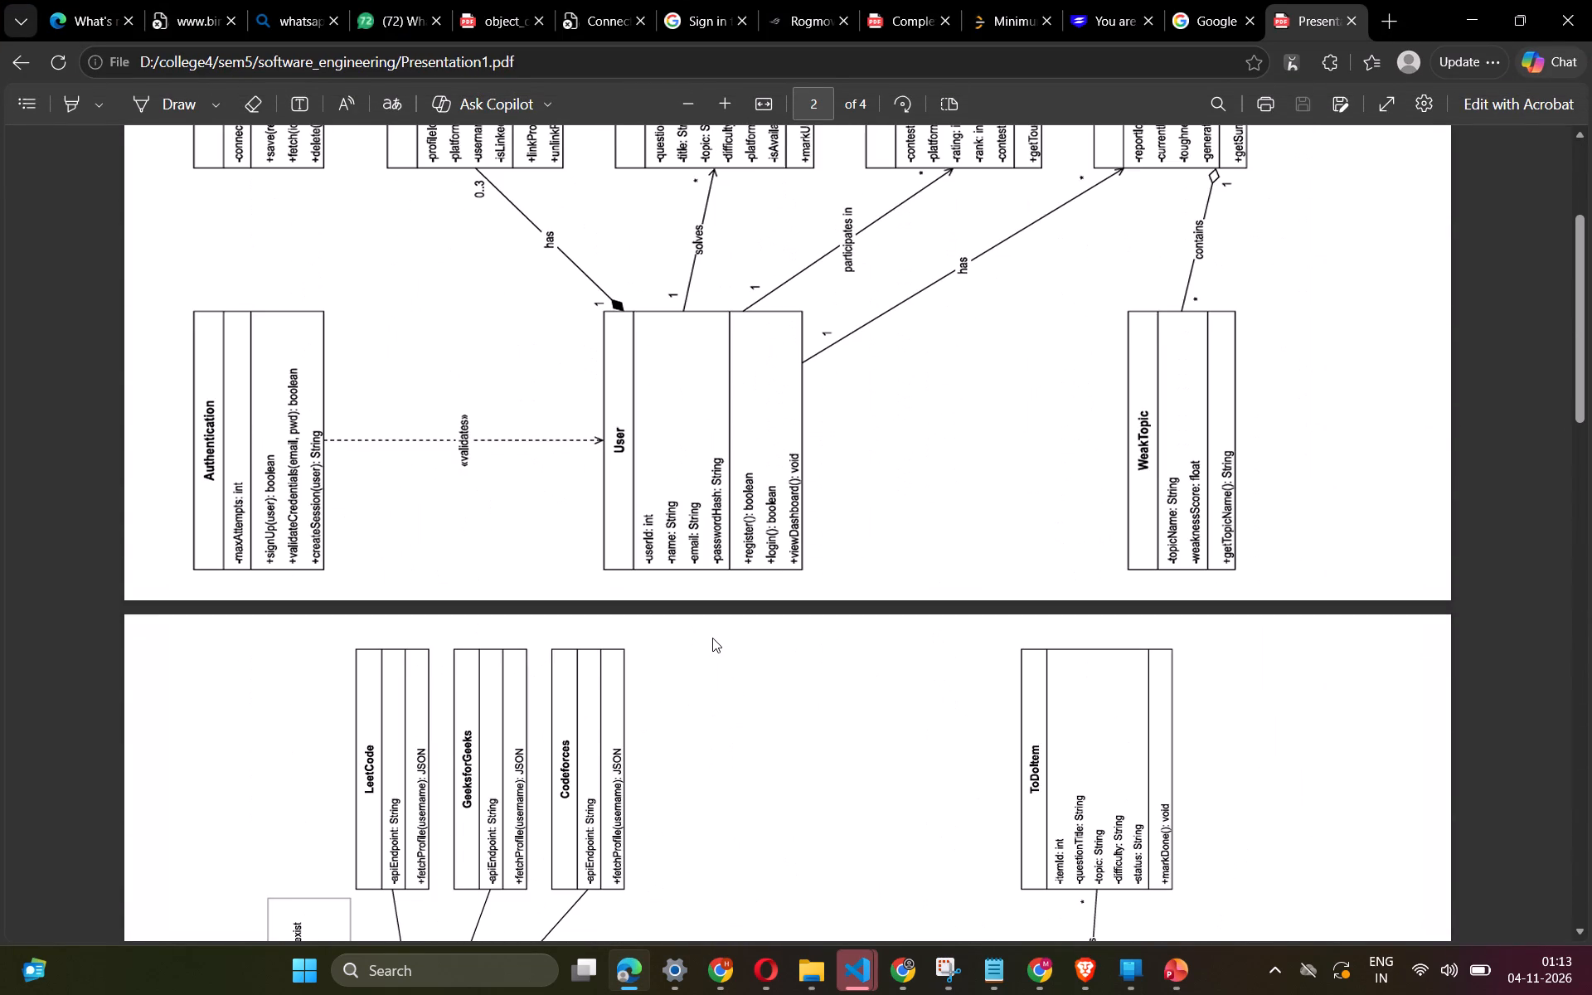
scroll(712, 638, down, 8)
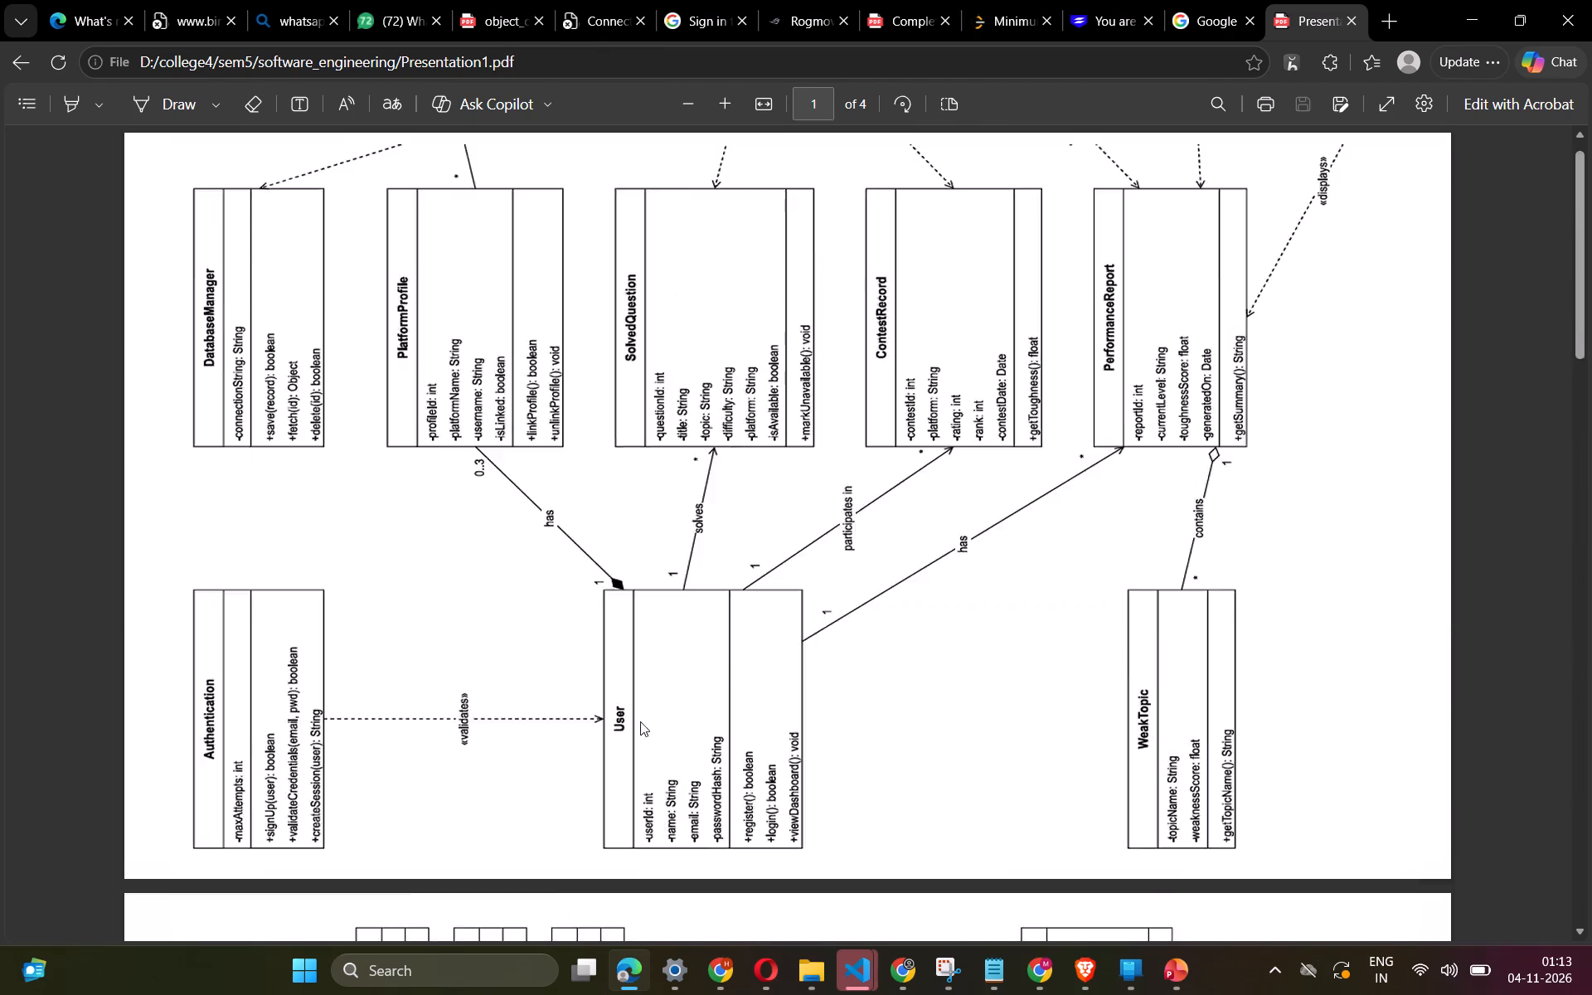
scroll(884, 587, down, 5)
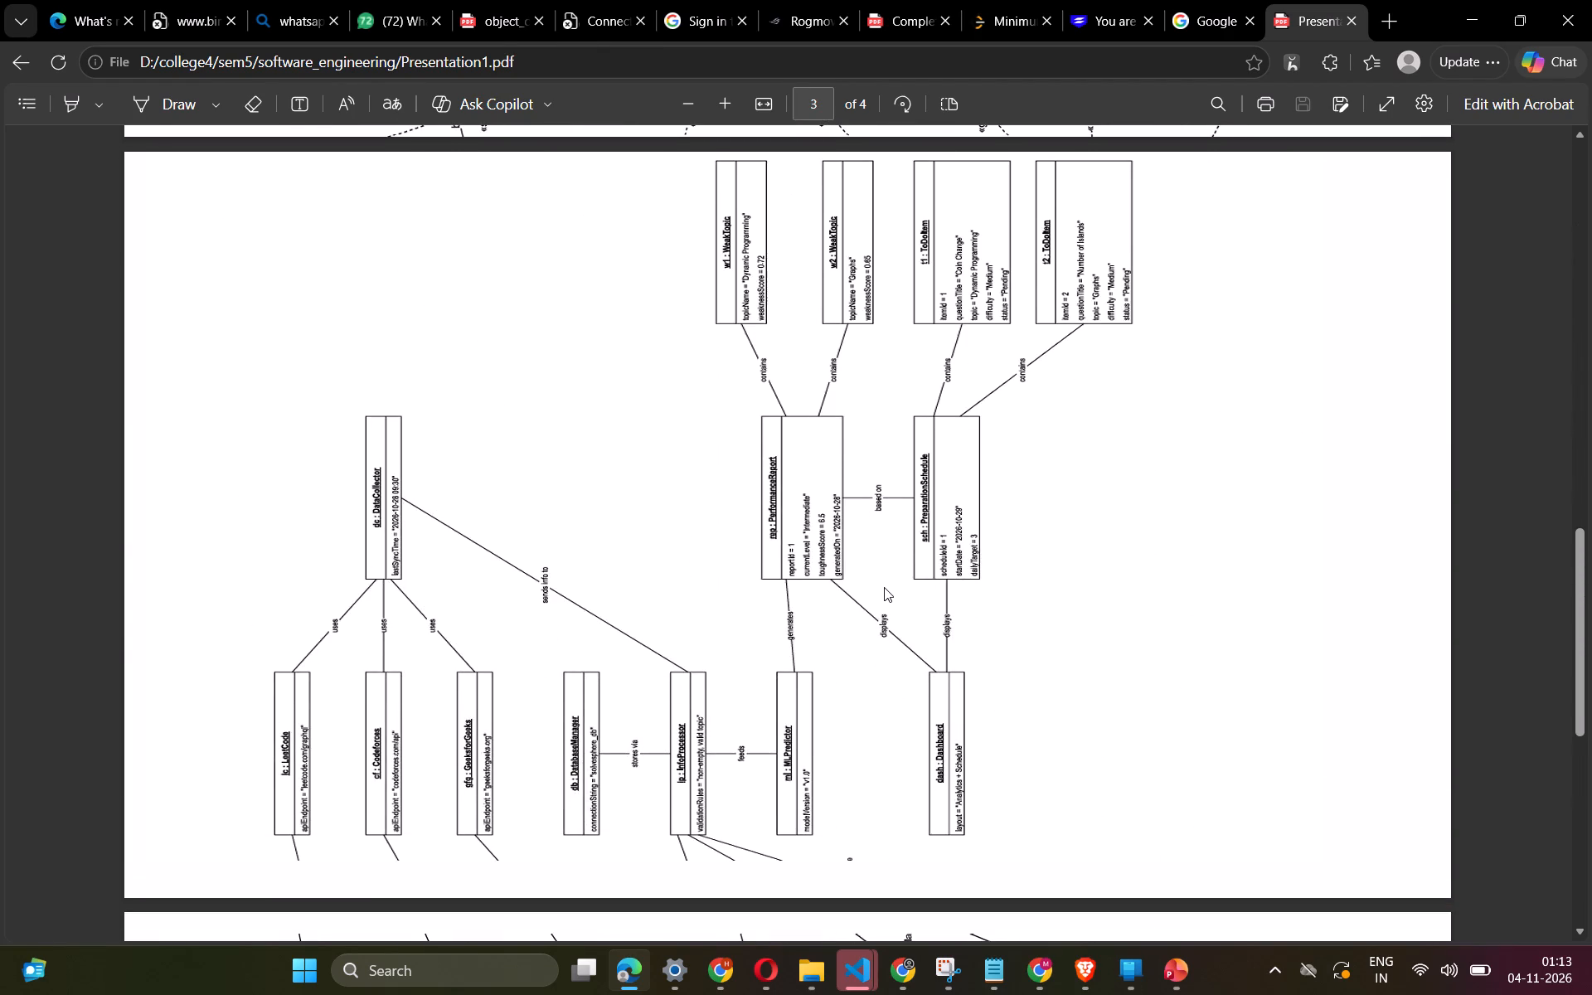
scroll(884, 587, right, 1)
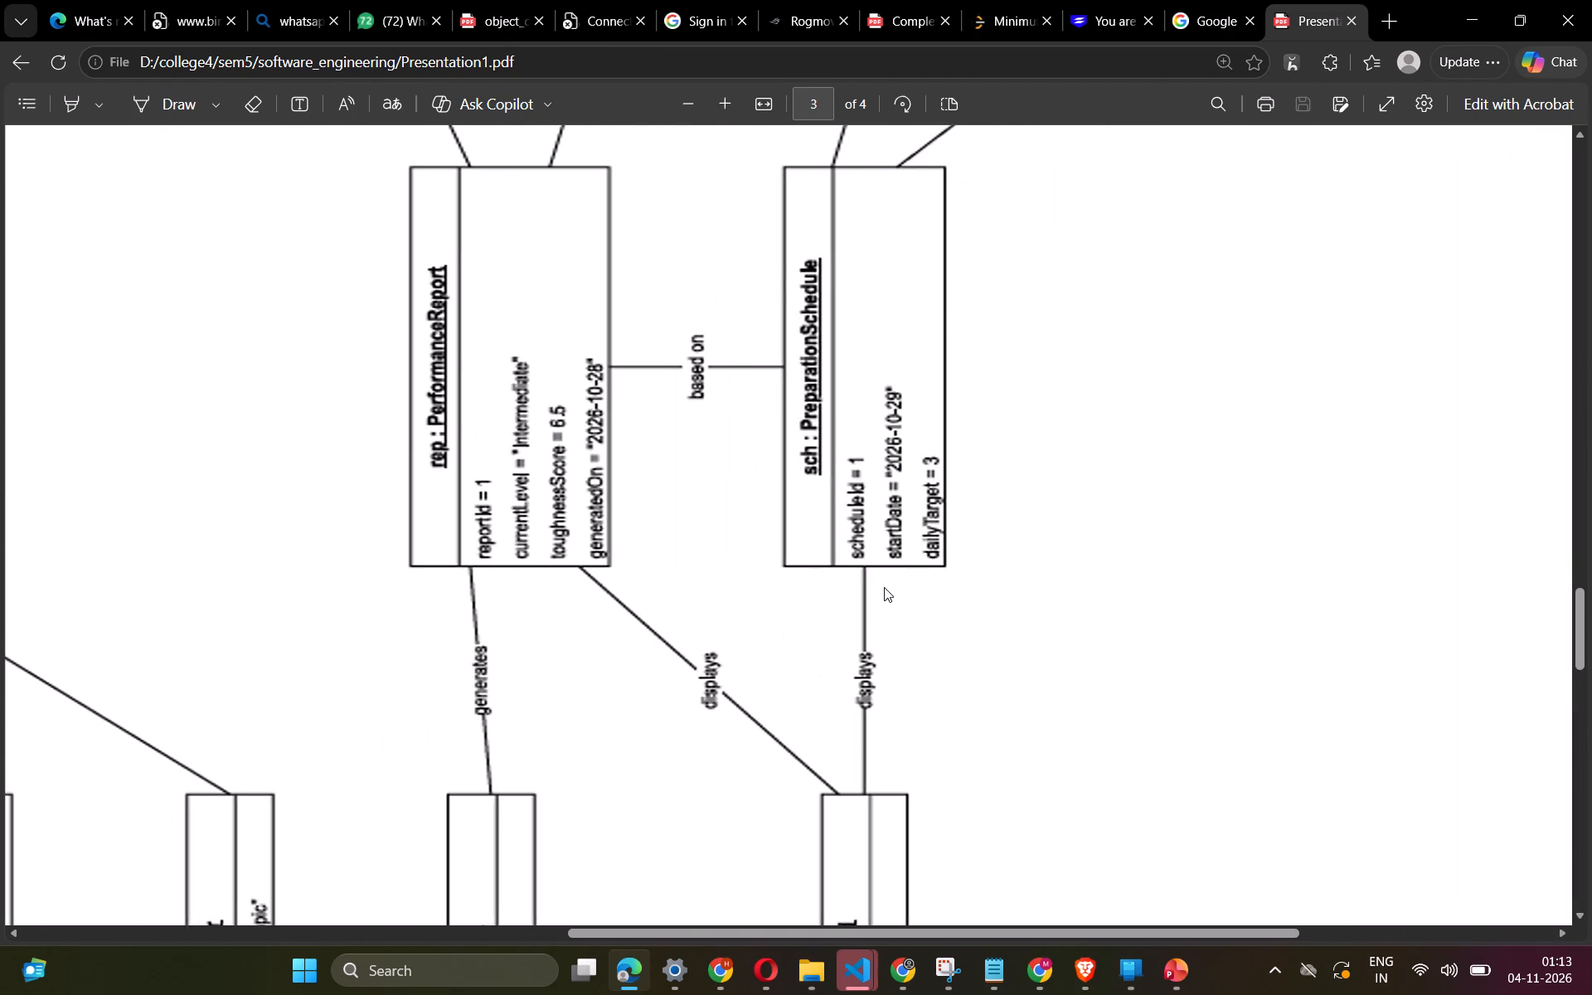
scroll(884, 587, down, 3)
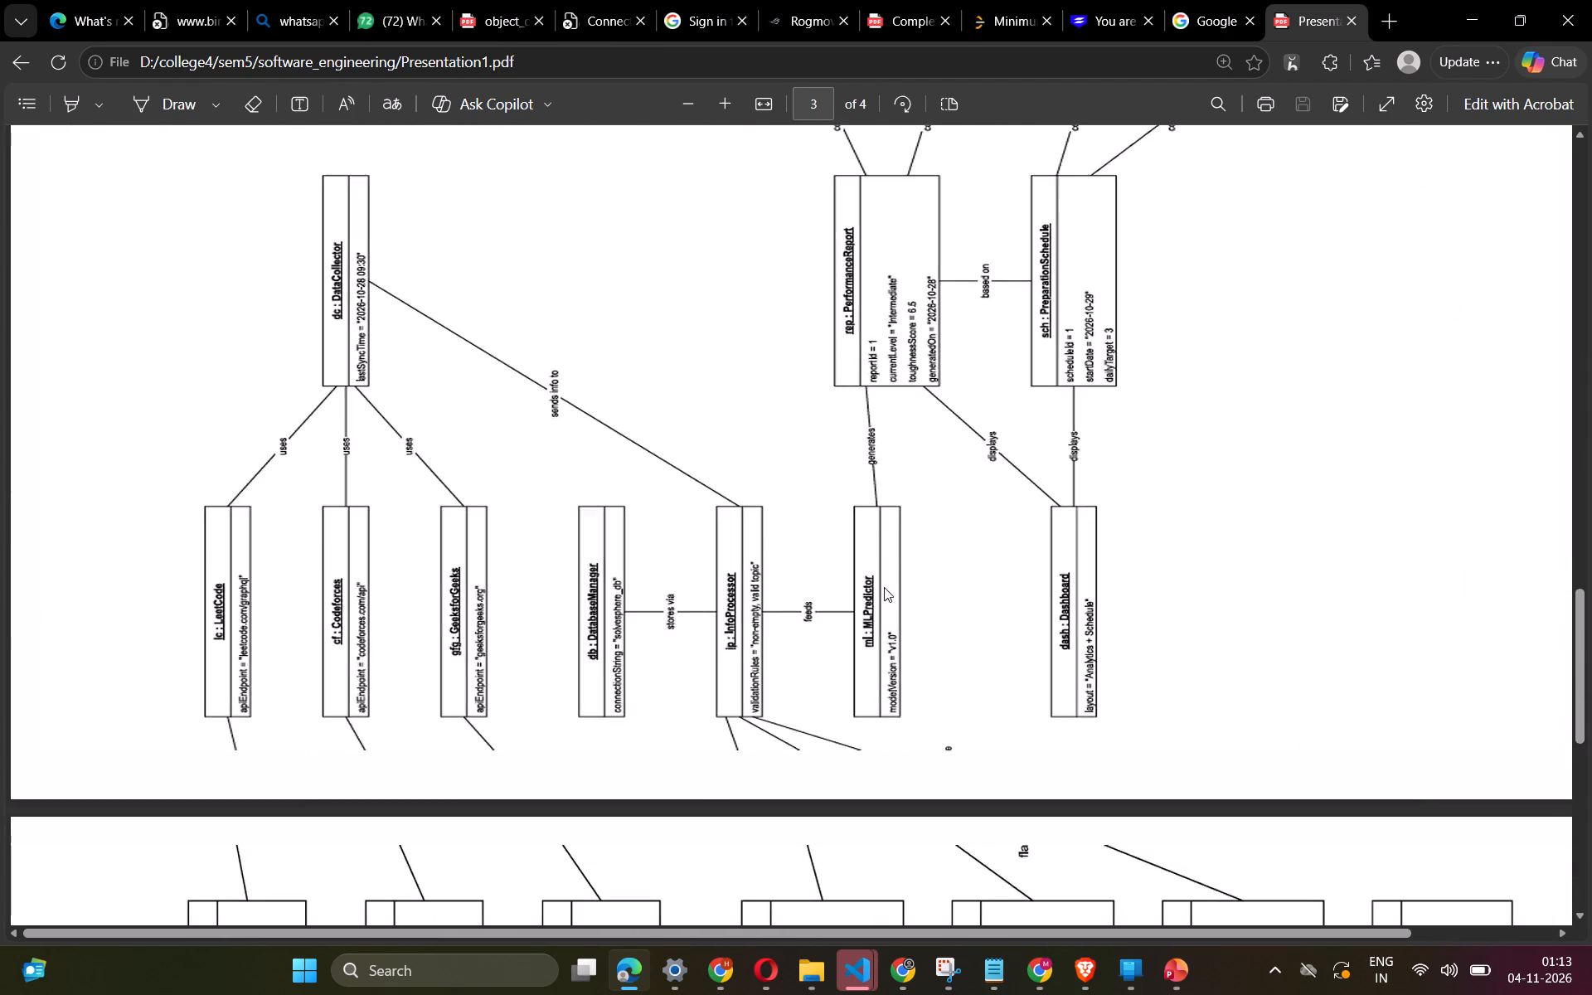
scroll(884, 587, down, 6)
scroll(884, 587, up, 13)
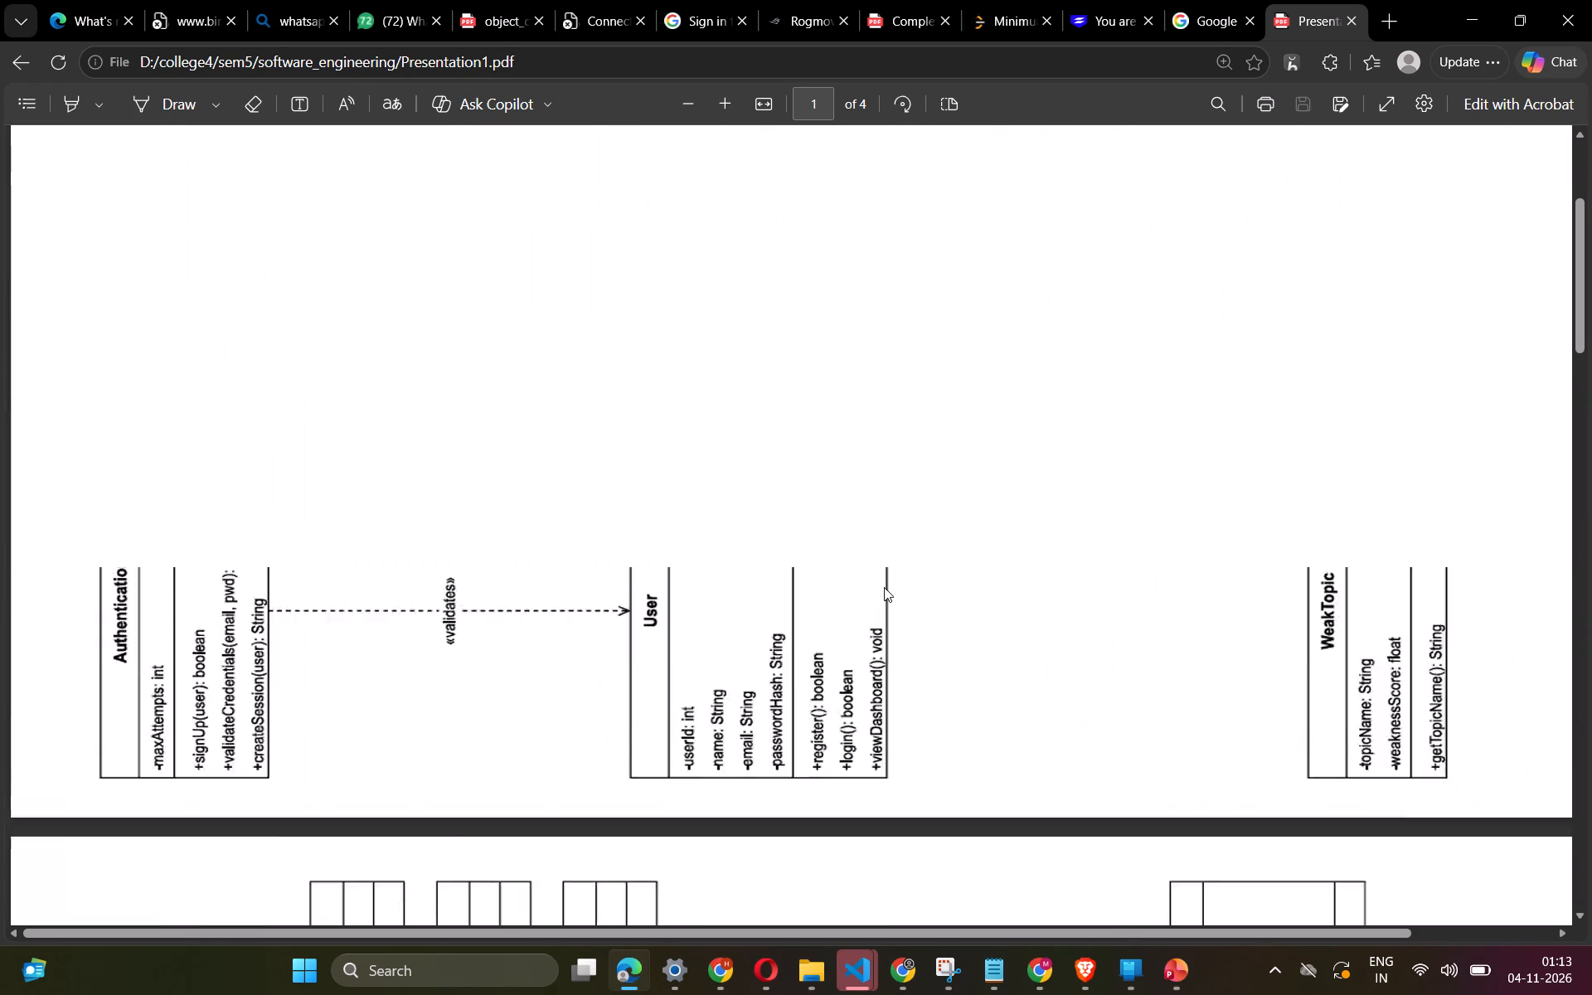
scroll(884, 587, up, 5)
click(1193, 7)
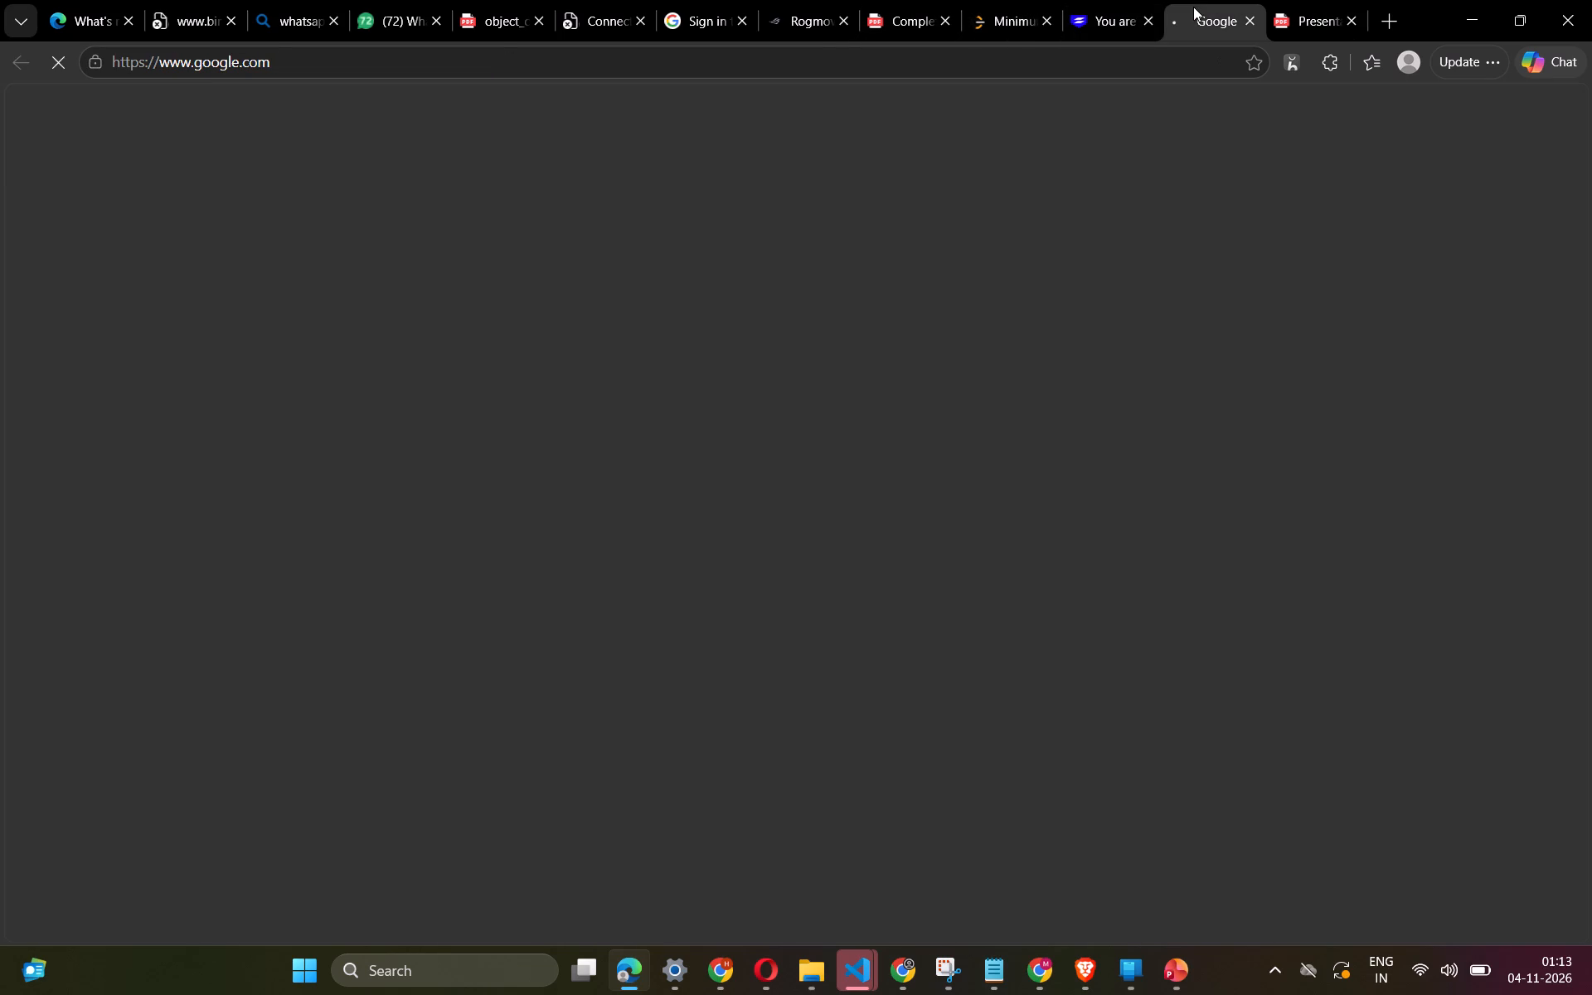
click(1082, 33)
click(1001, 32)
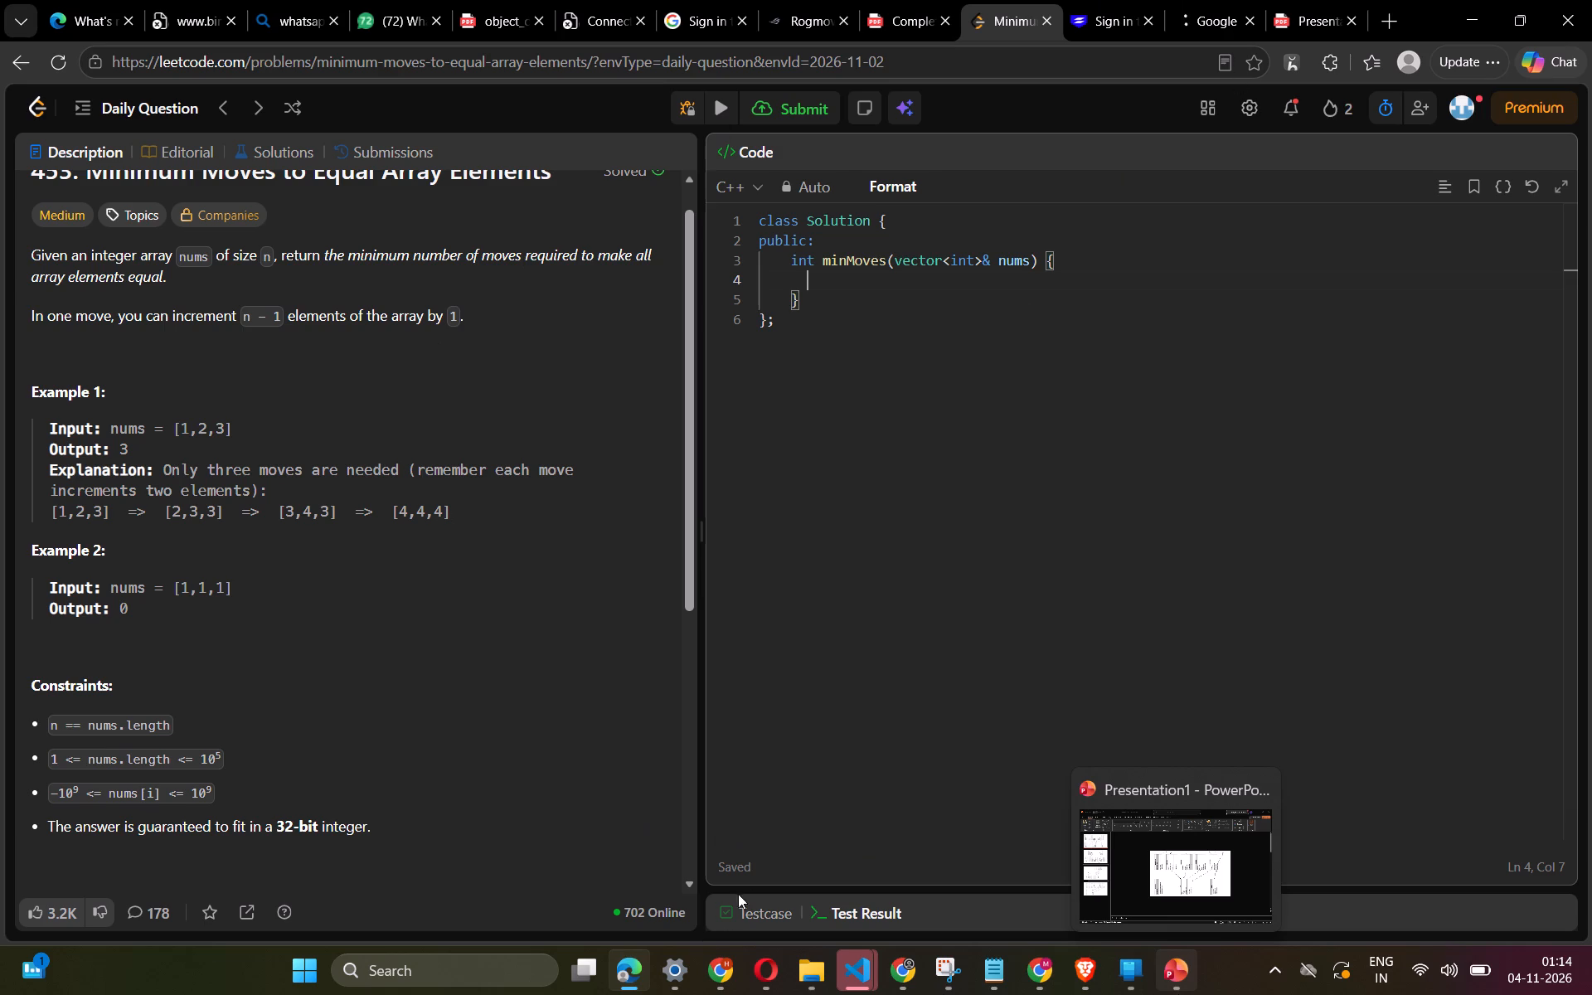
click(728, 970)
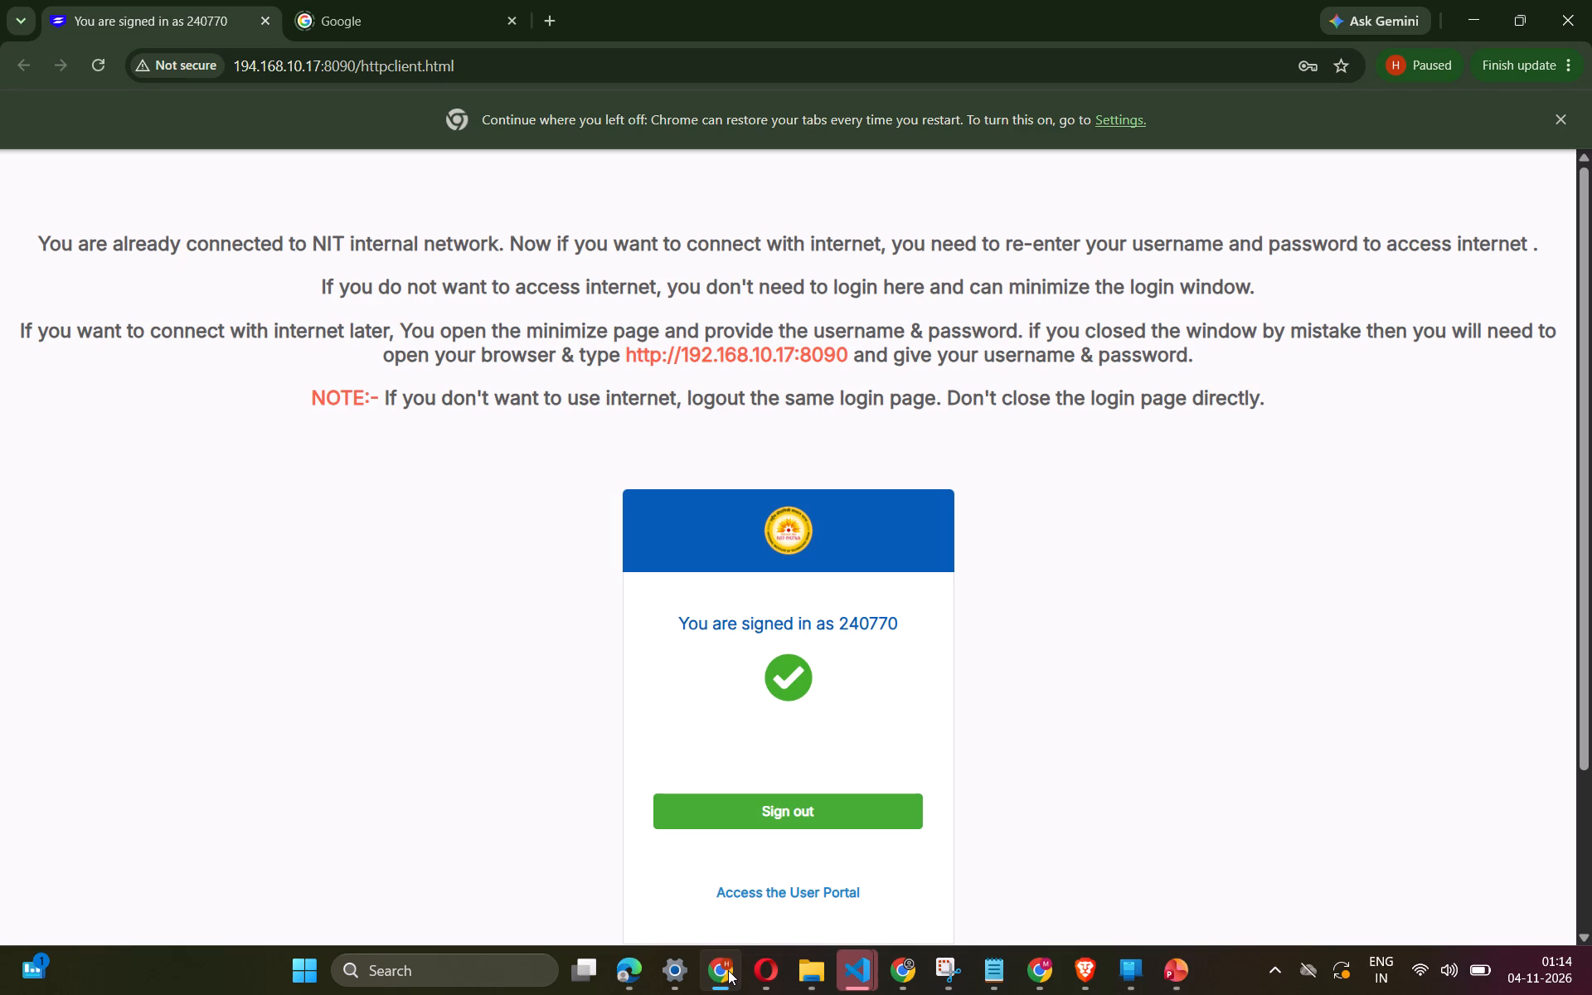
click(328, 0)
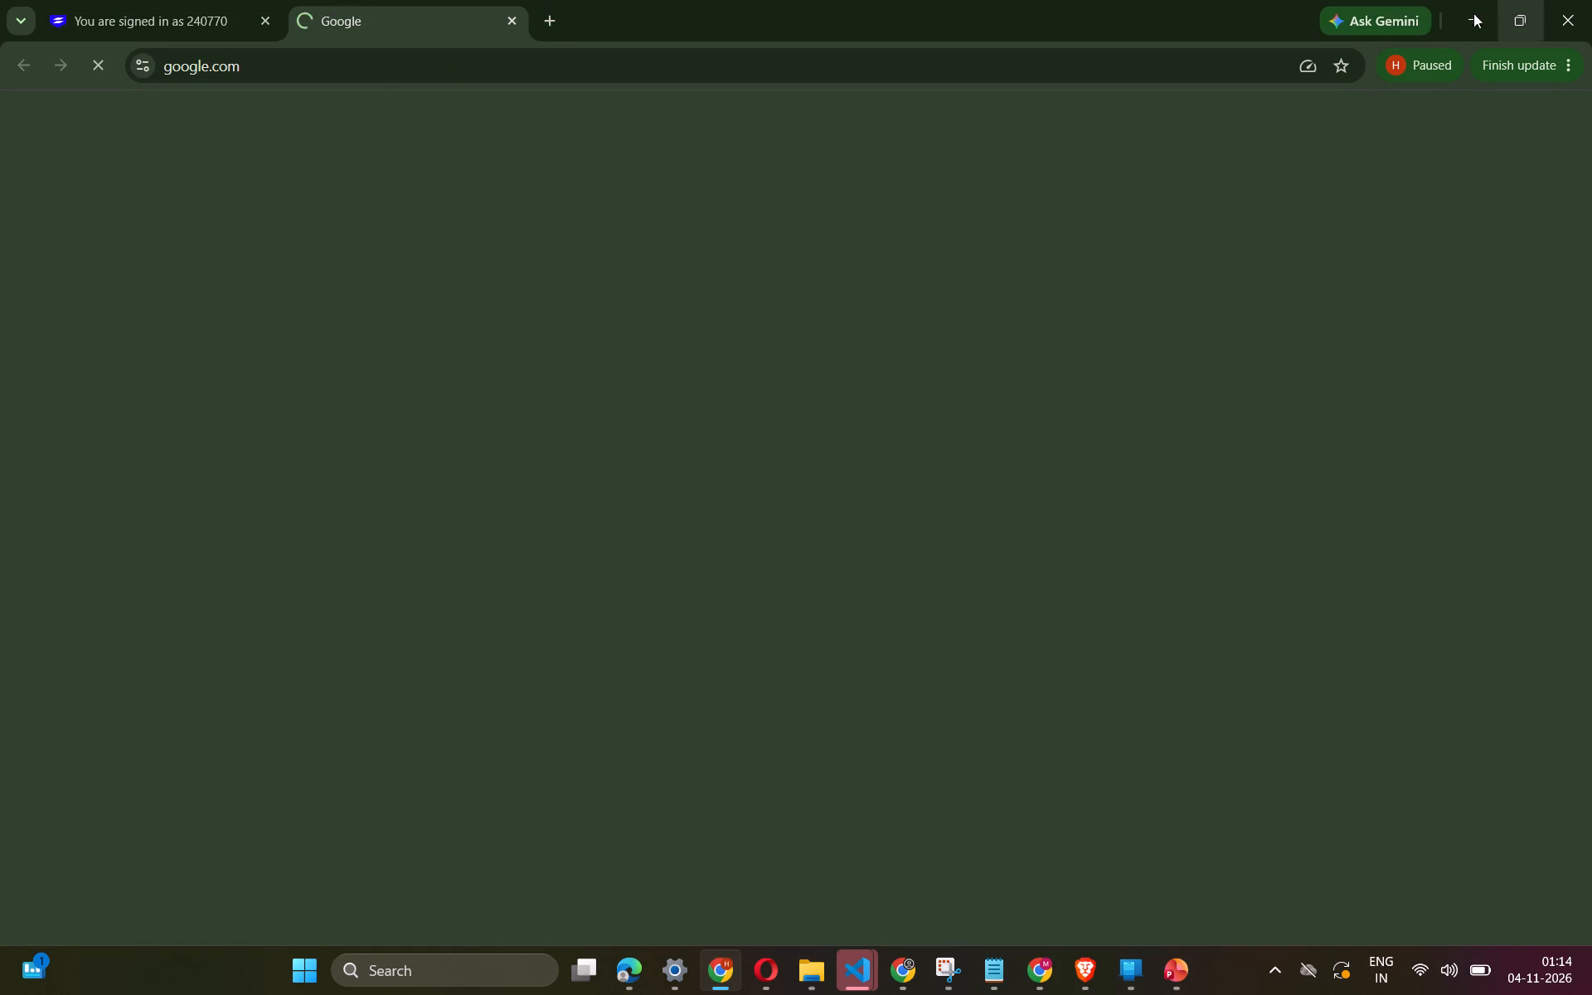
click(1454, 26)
Return to Edge and bring up the already open Google page.
drag(1454, 26, 1292, 400)
click(1237, 1)
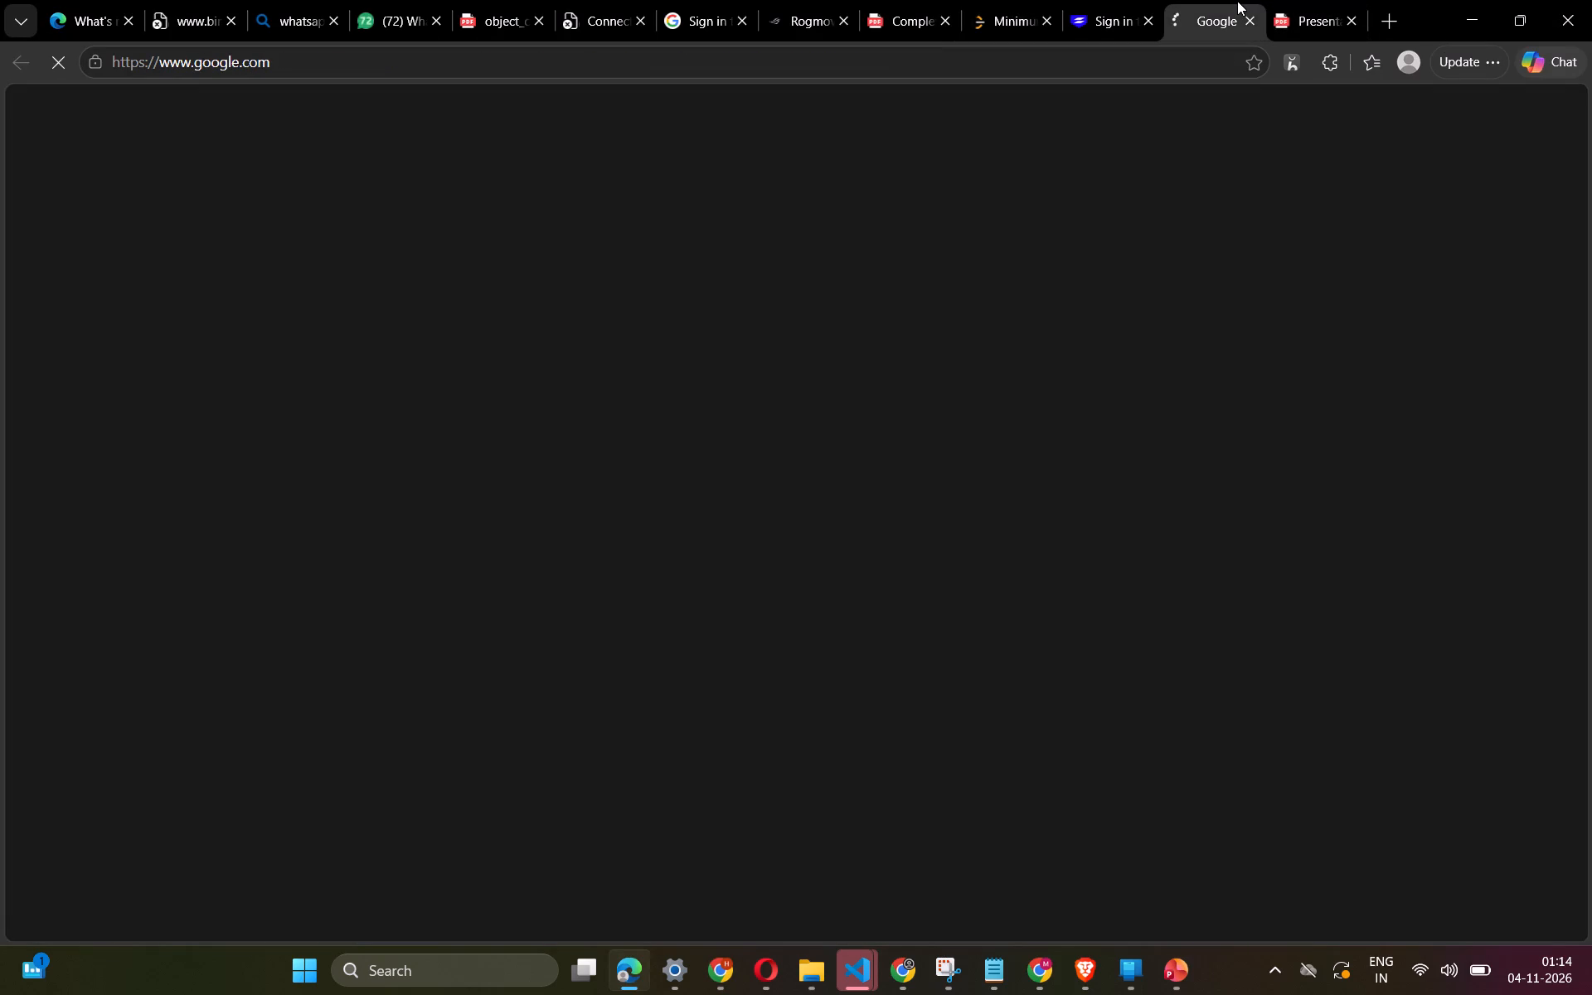
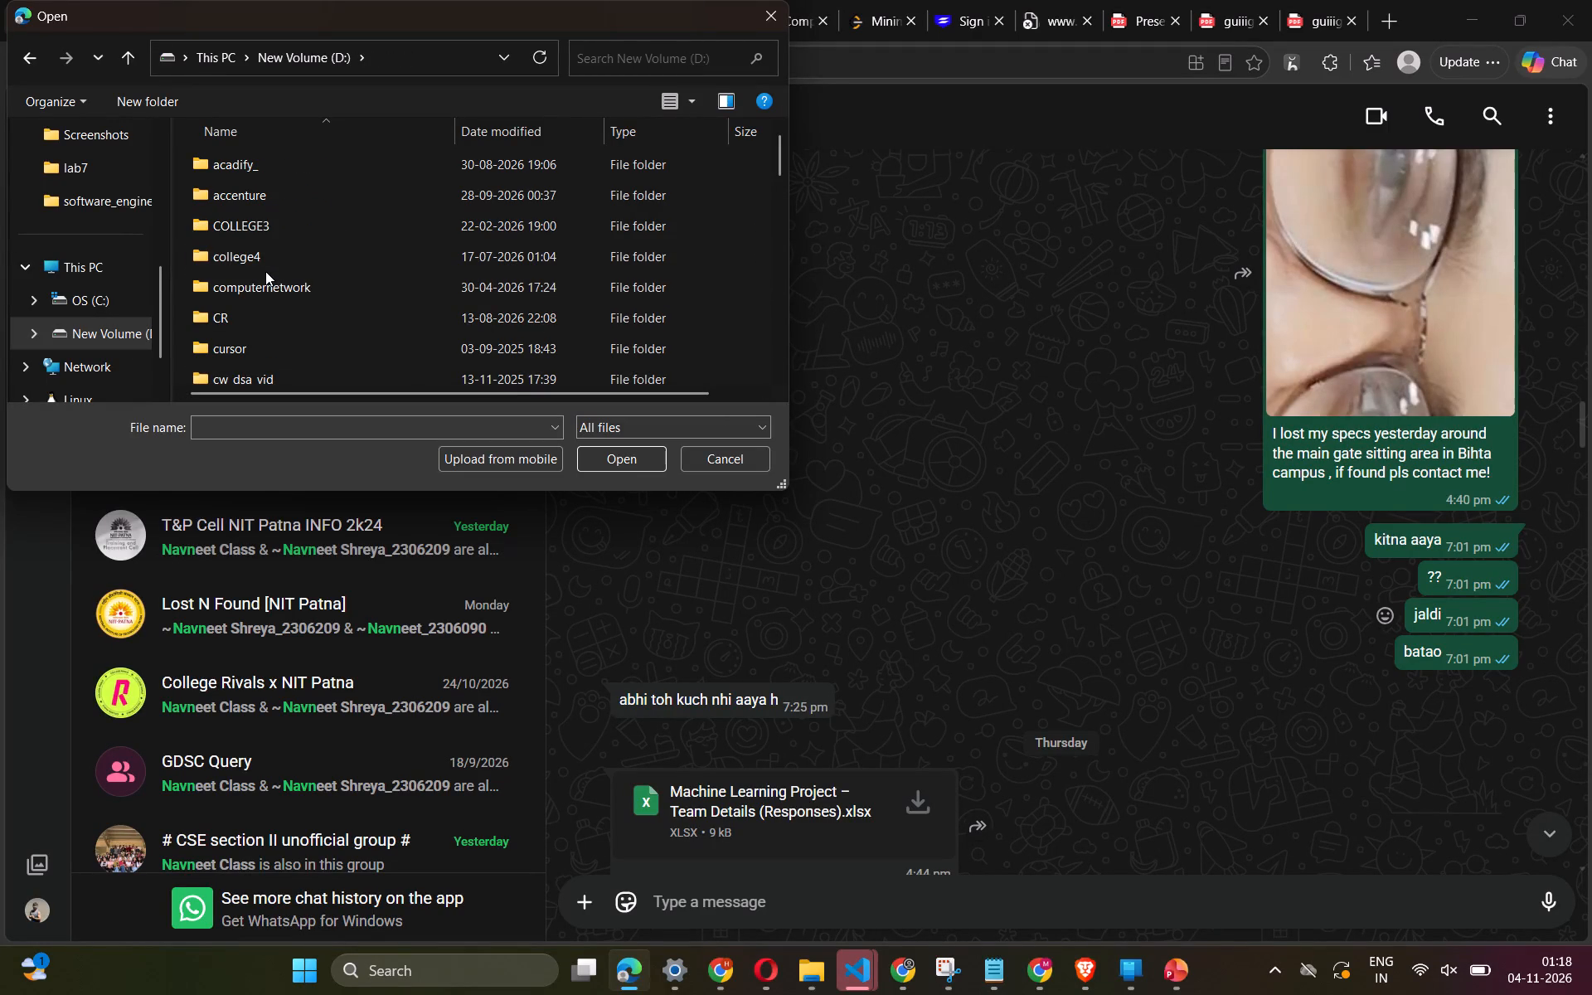
Browse to the college4/sem5/software_engineering folder on the D: drive and locate the exported presentation PDF for the WhatsApp chat attachment.
double_click(254, 263)
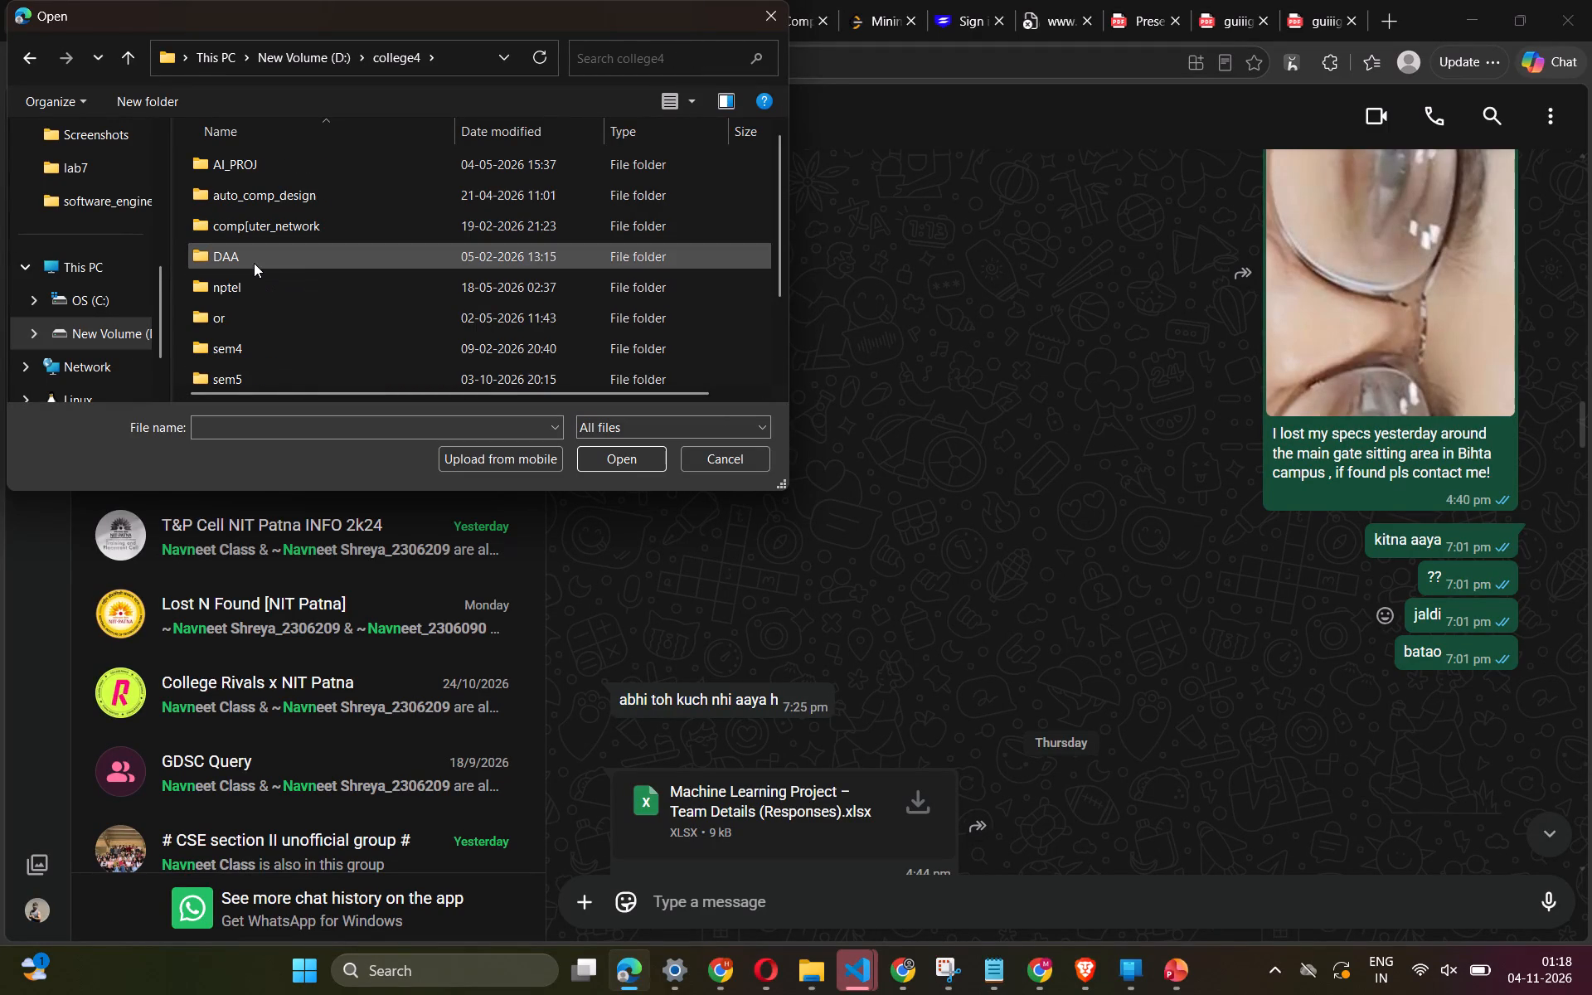
scroll(315, 297, down, 1)
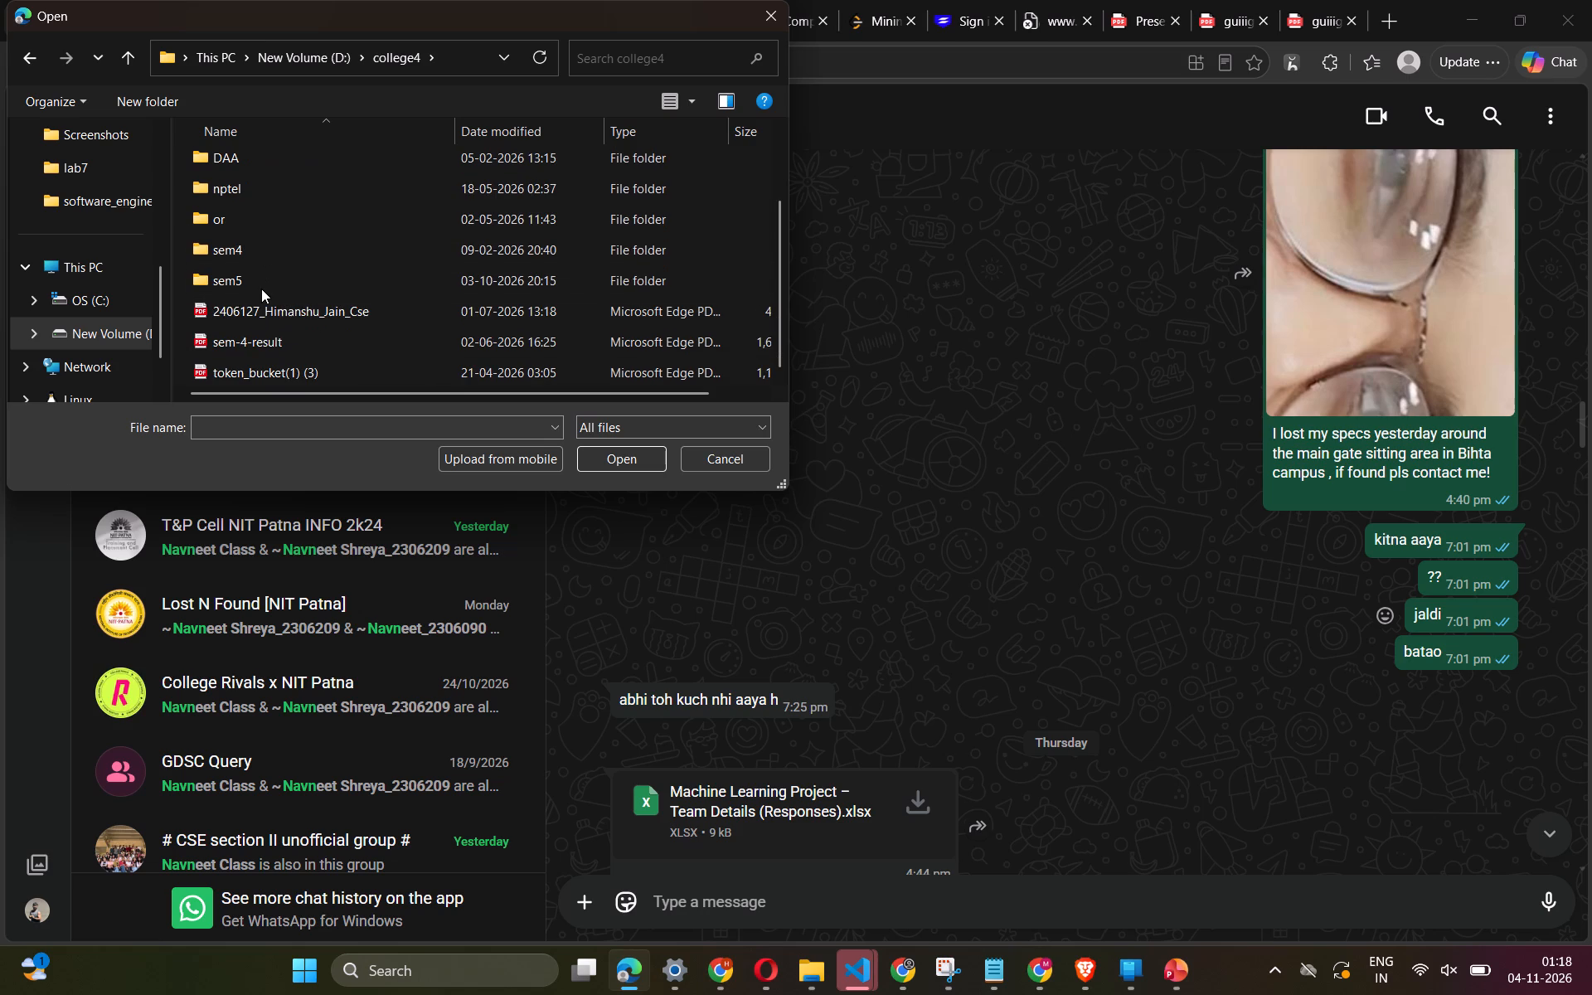
double_click(261, 289)
double_click(293, 250)
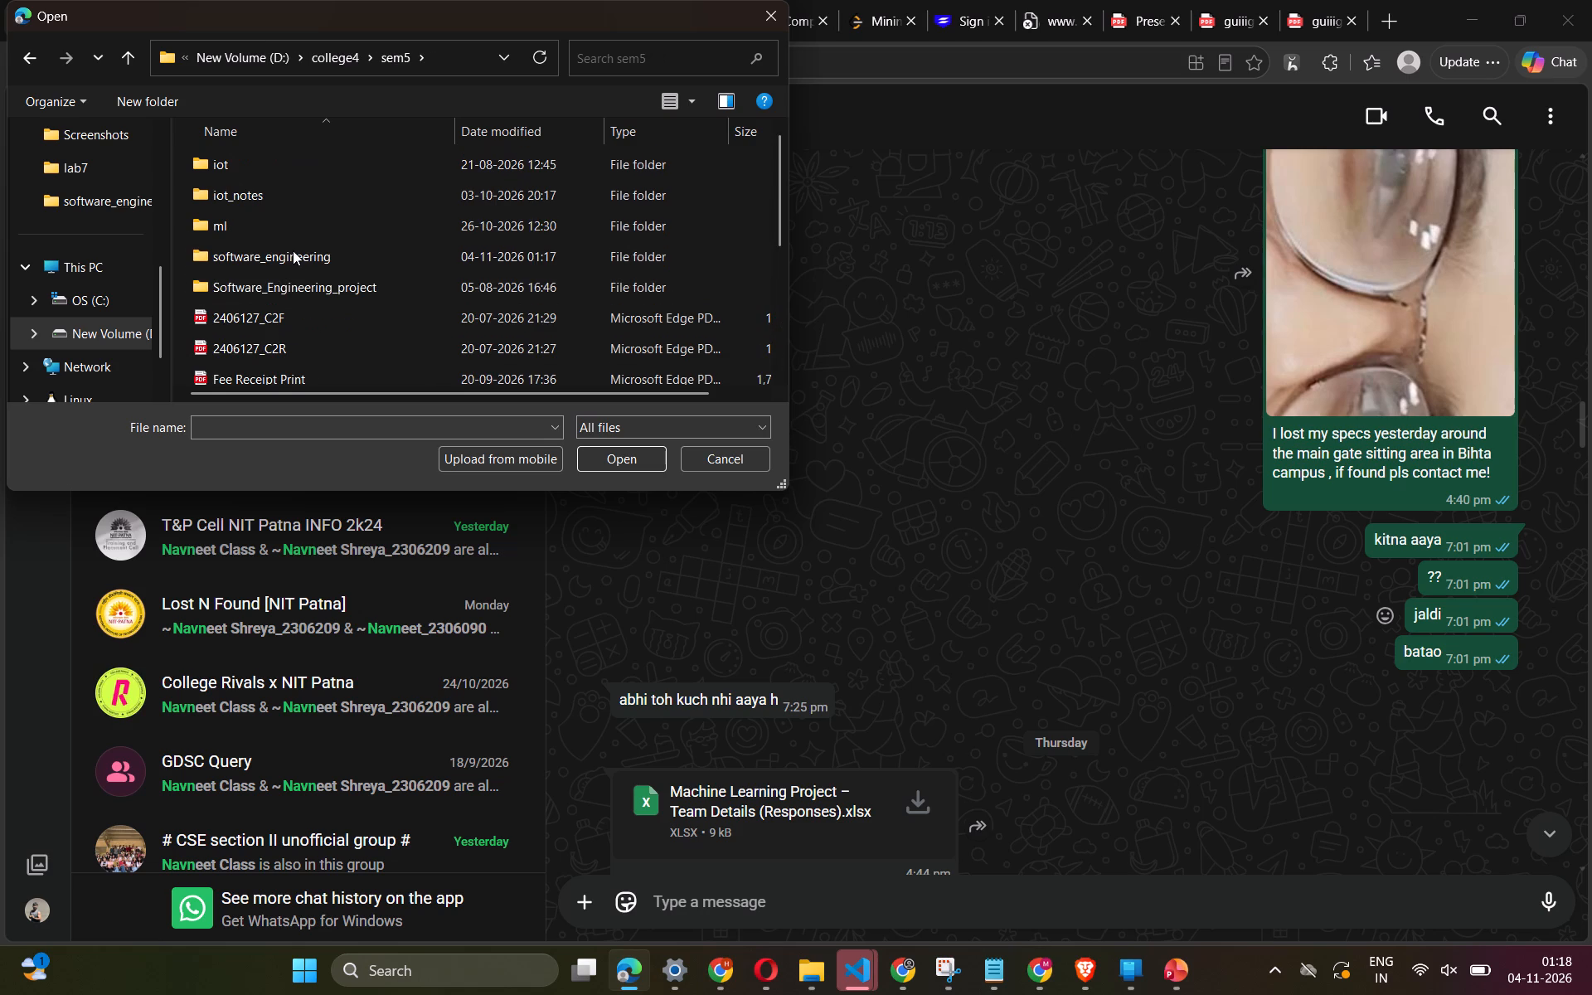
scroll(280, 300, down, 3)
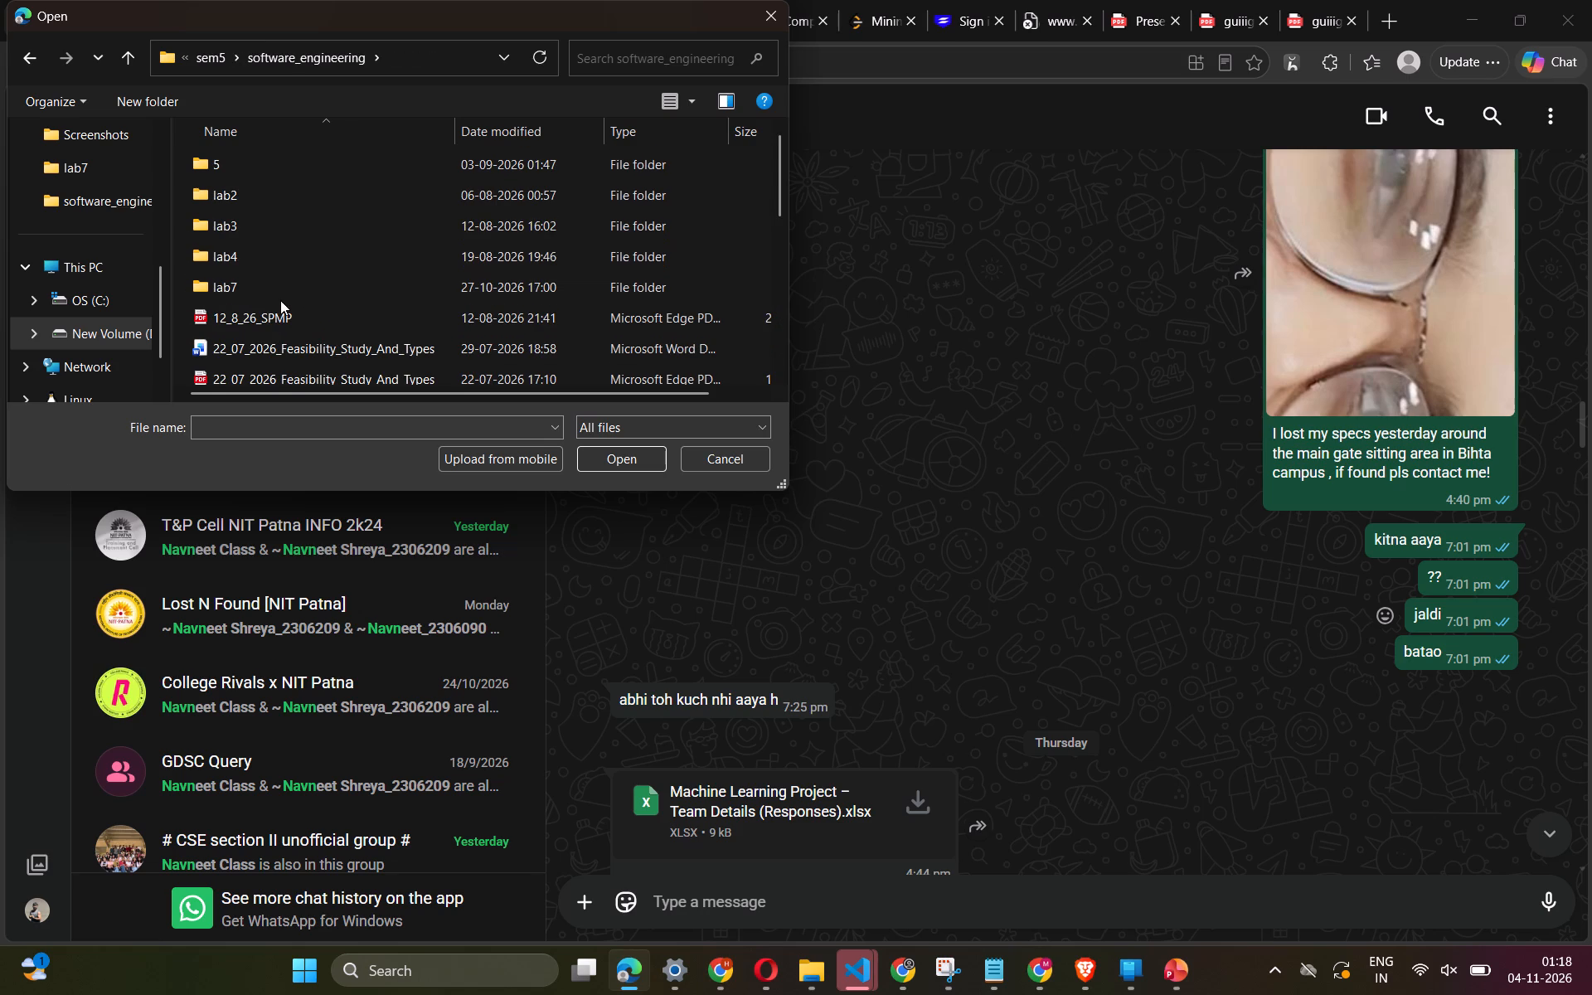
scroll(280, 300, down, 2)
scroll(336, 264, down, 4)
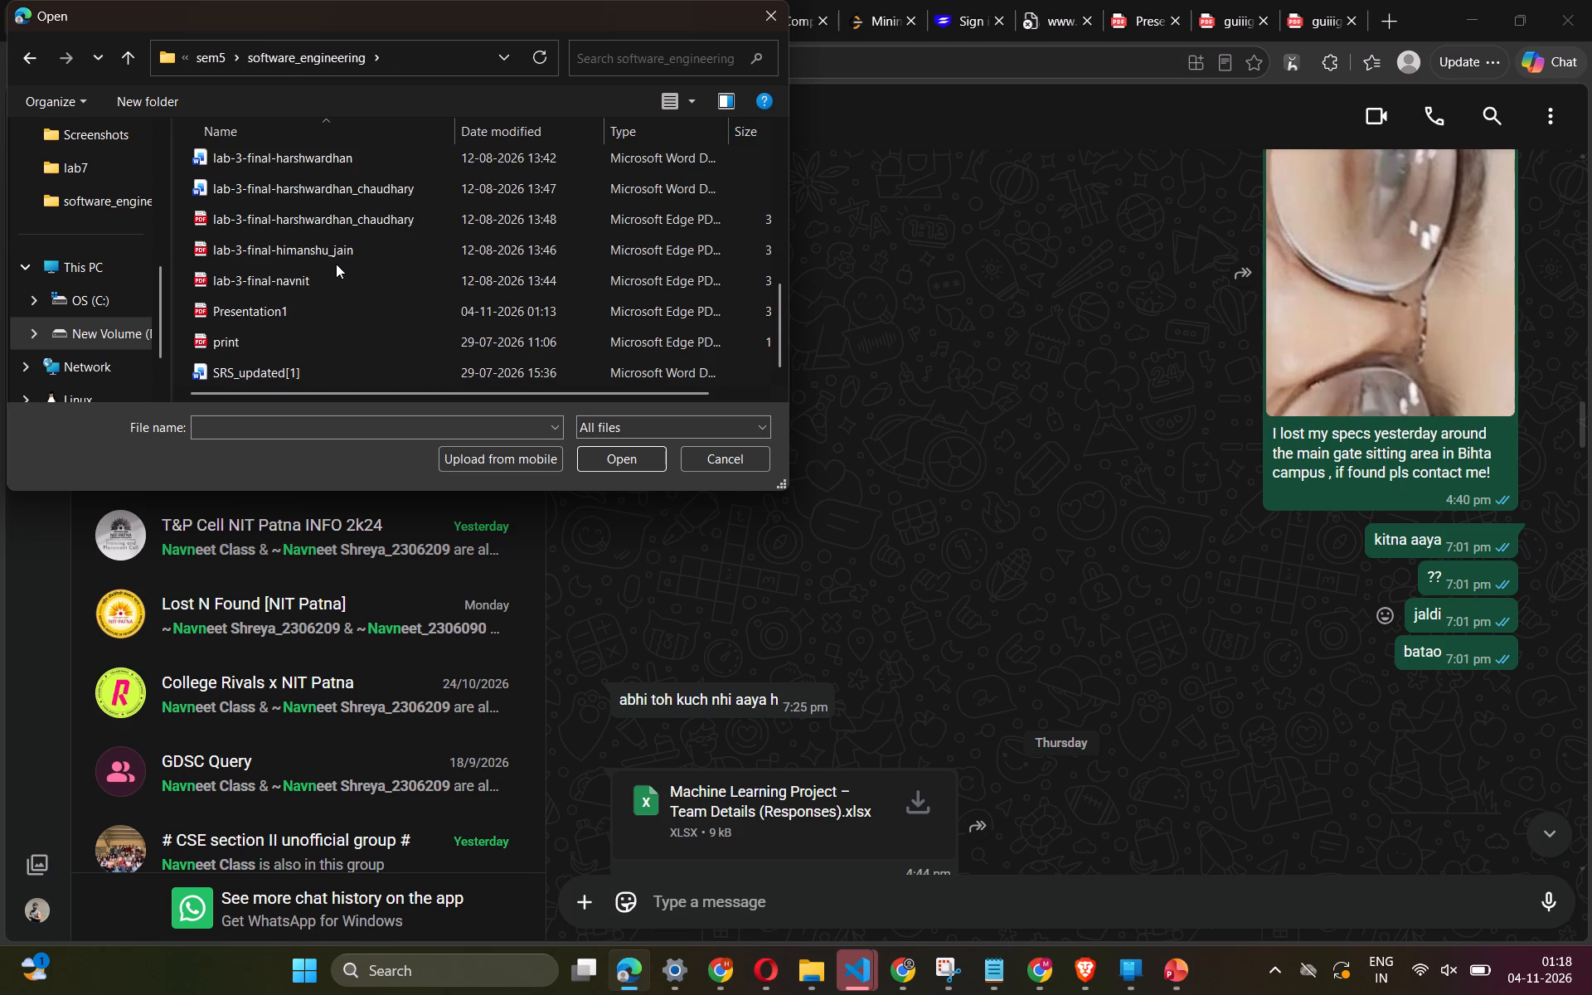
scroll(336, 264, down, 1)
scroll(336, 264, up, 2)
scroll(336, 264, down, 3)
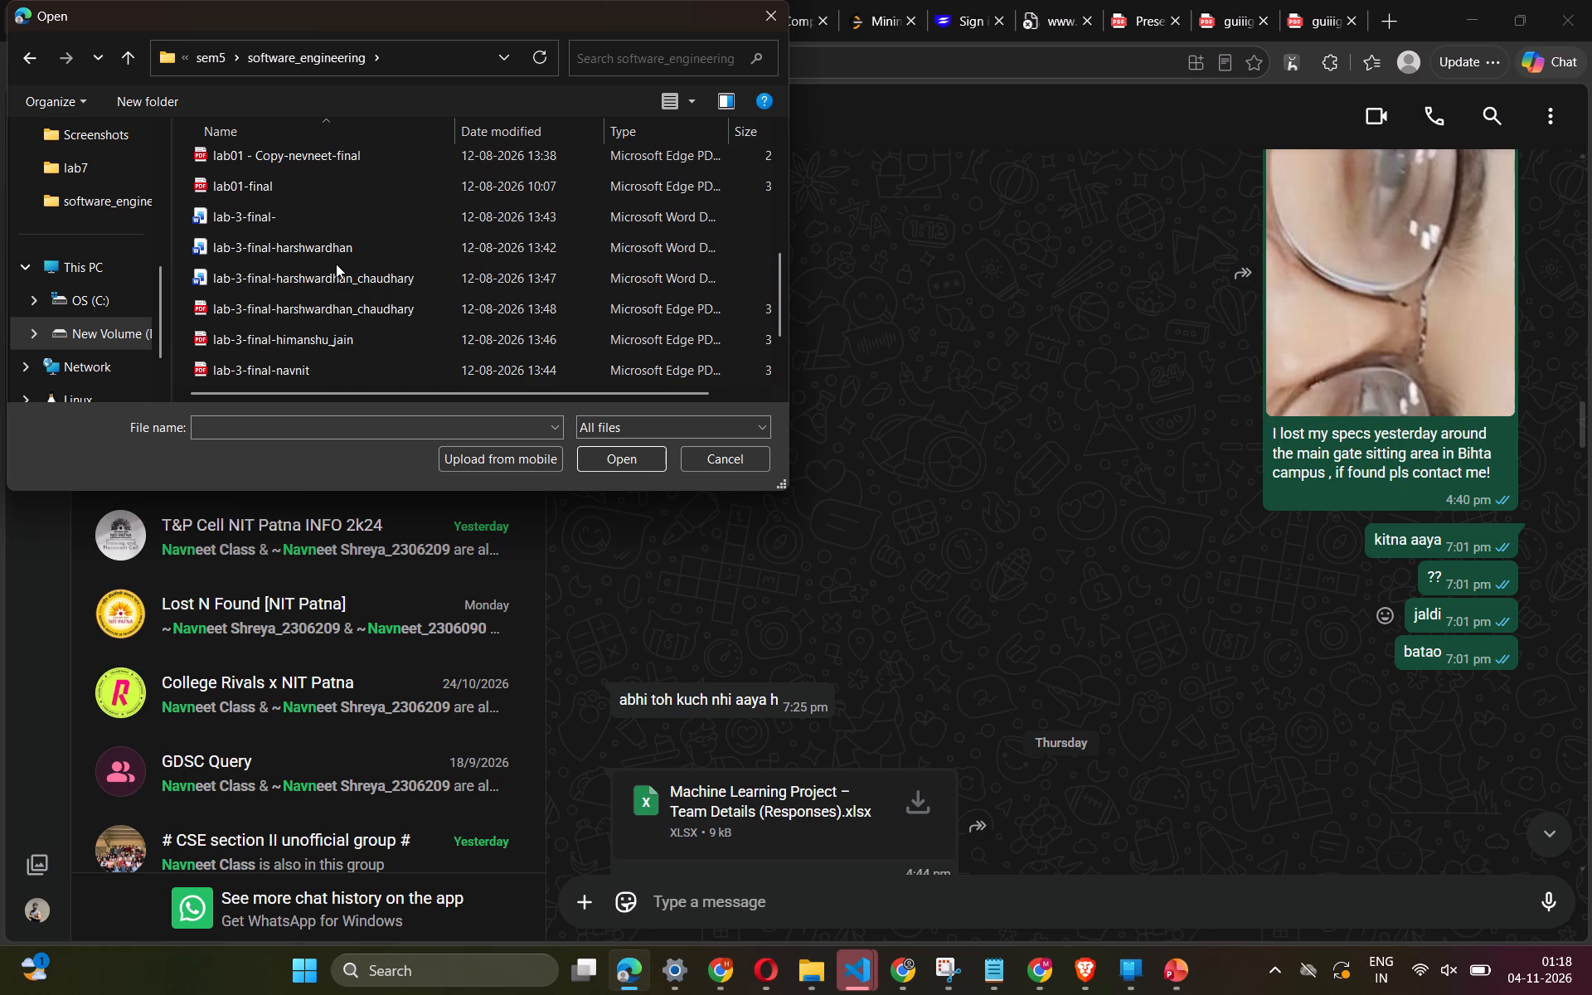
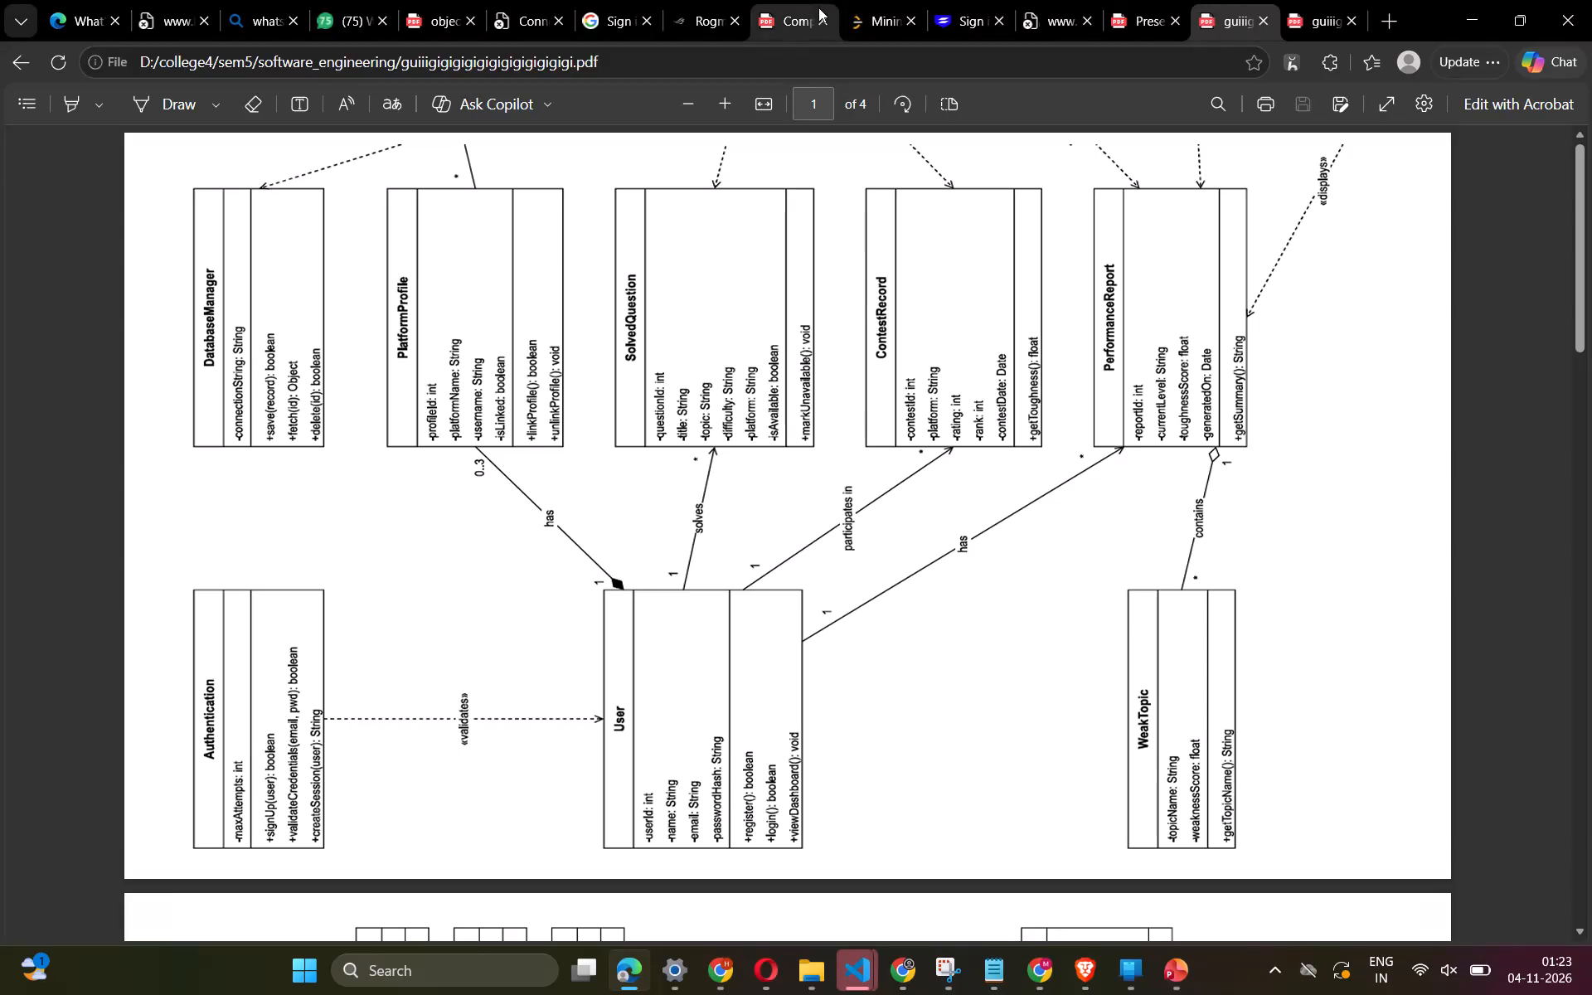
Go through the open browser documents to bring up the source object_class_diagram.pdf with the SolveSphere class diagram.
click(857, 10)
click(794, 6)
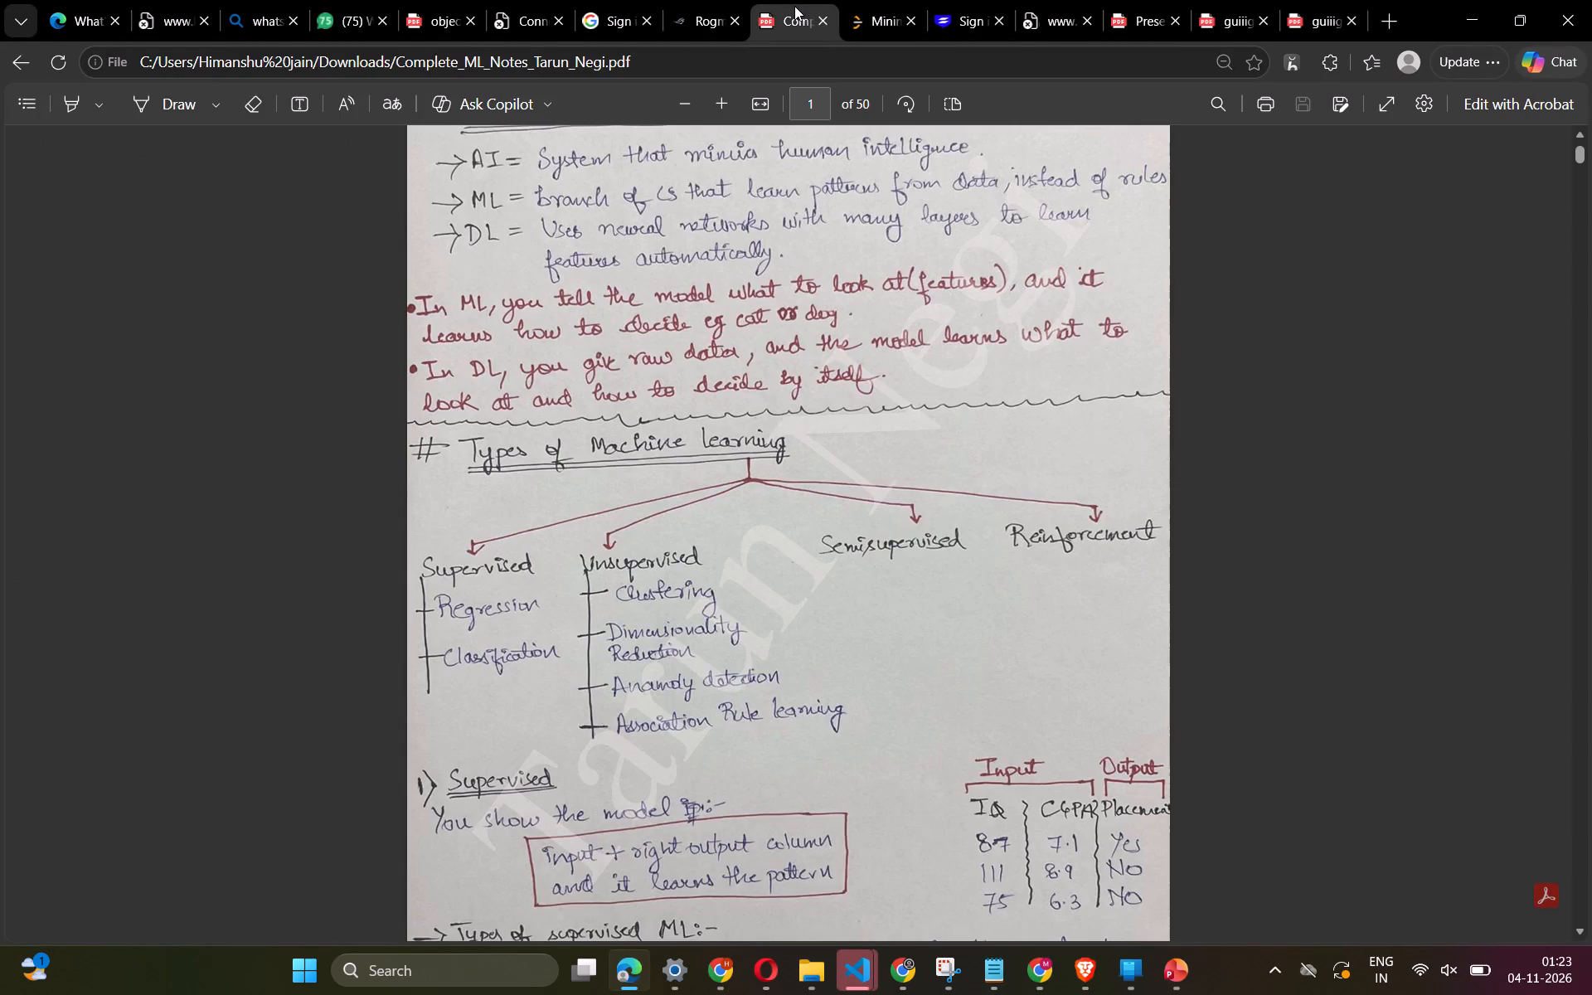
click(430, 12)
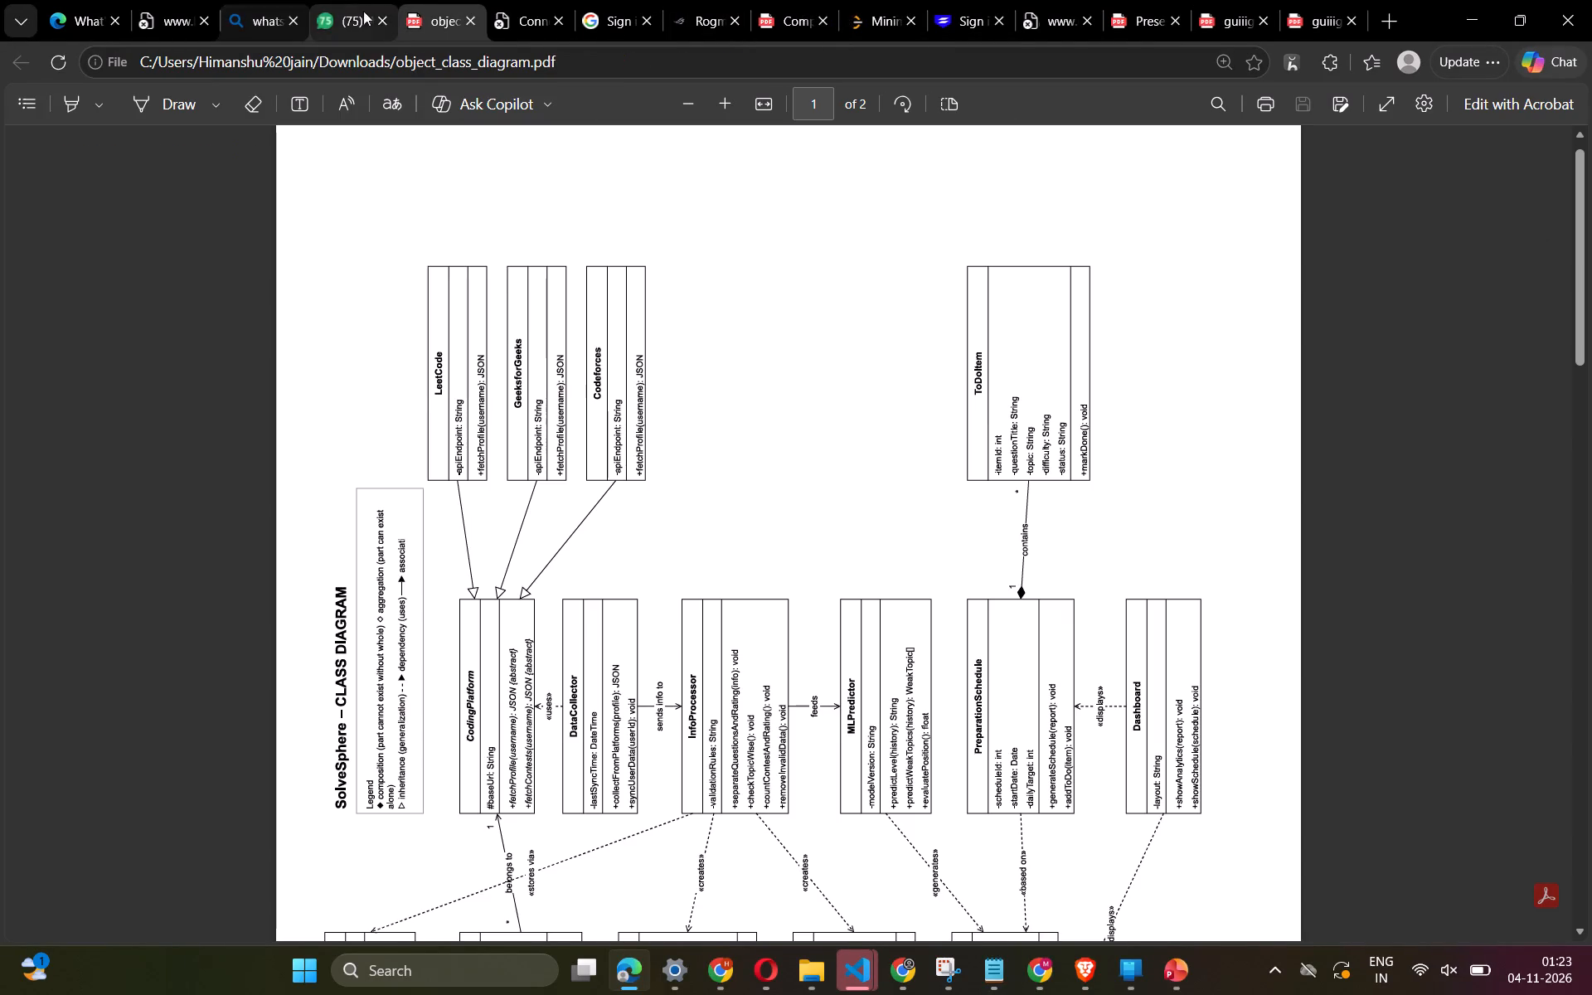